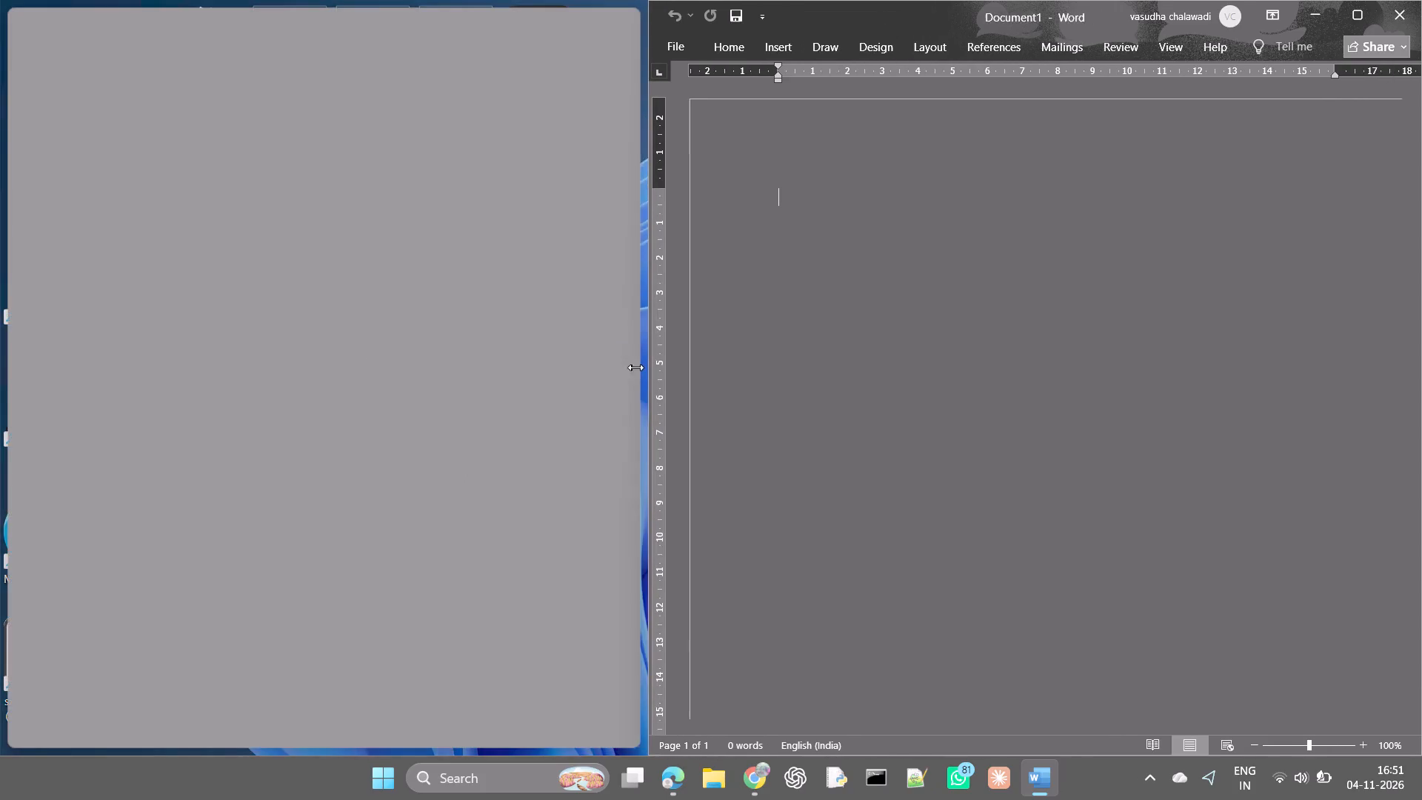
Resize the side-by-side windows so the blank document is slightly wider and the mail browser window slightly narrower.
{"action": "left_click_drag", "start_coordinate": [635, 367], "coordinate": [627, 366]}
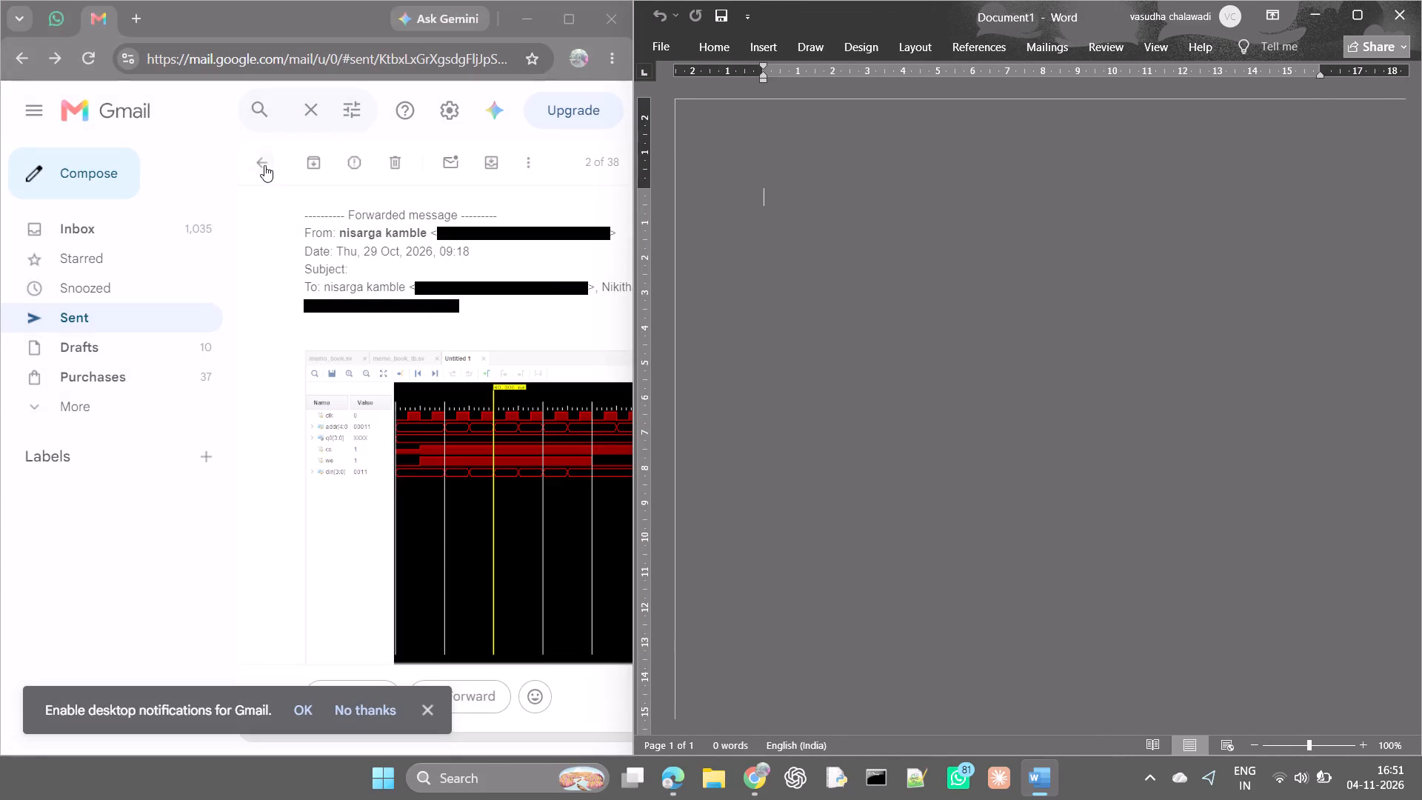
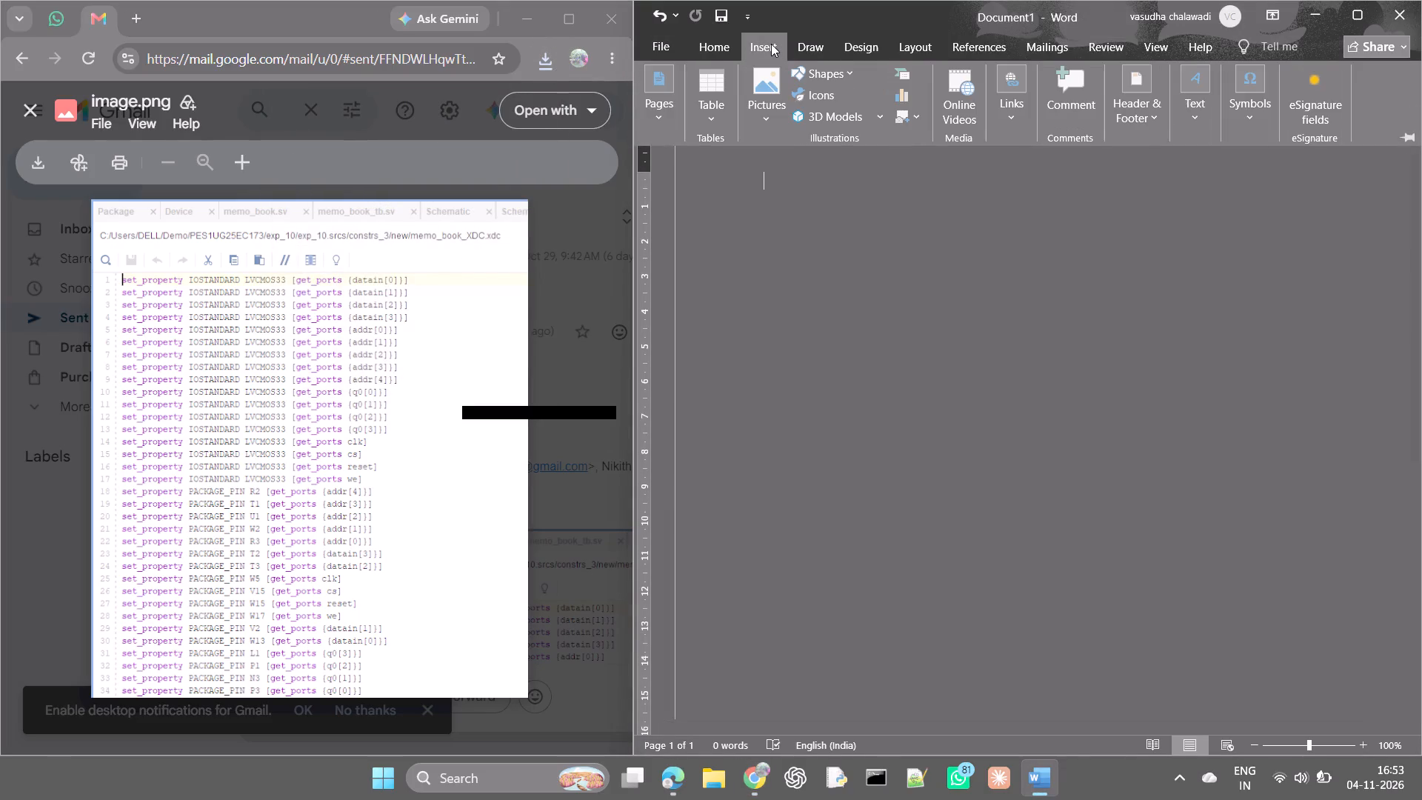
Start inserting a picture from this device into the blank document, browsing the Downloads folder with its files shown as a list.
{"action": "left_click", "coordinate": [772, 84]}
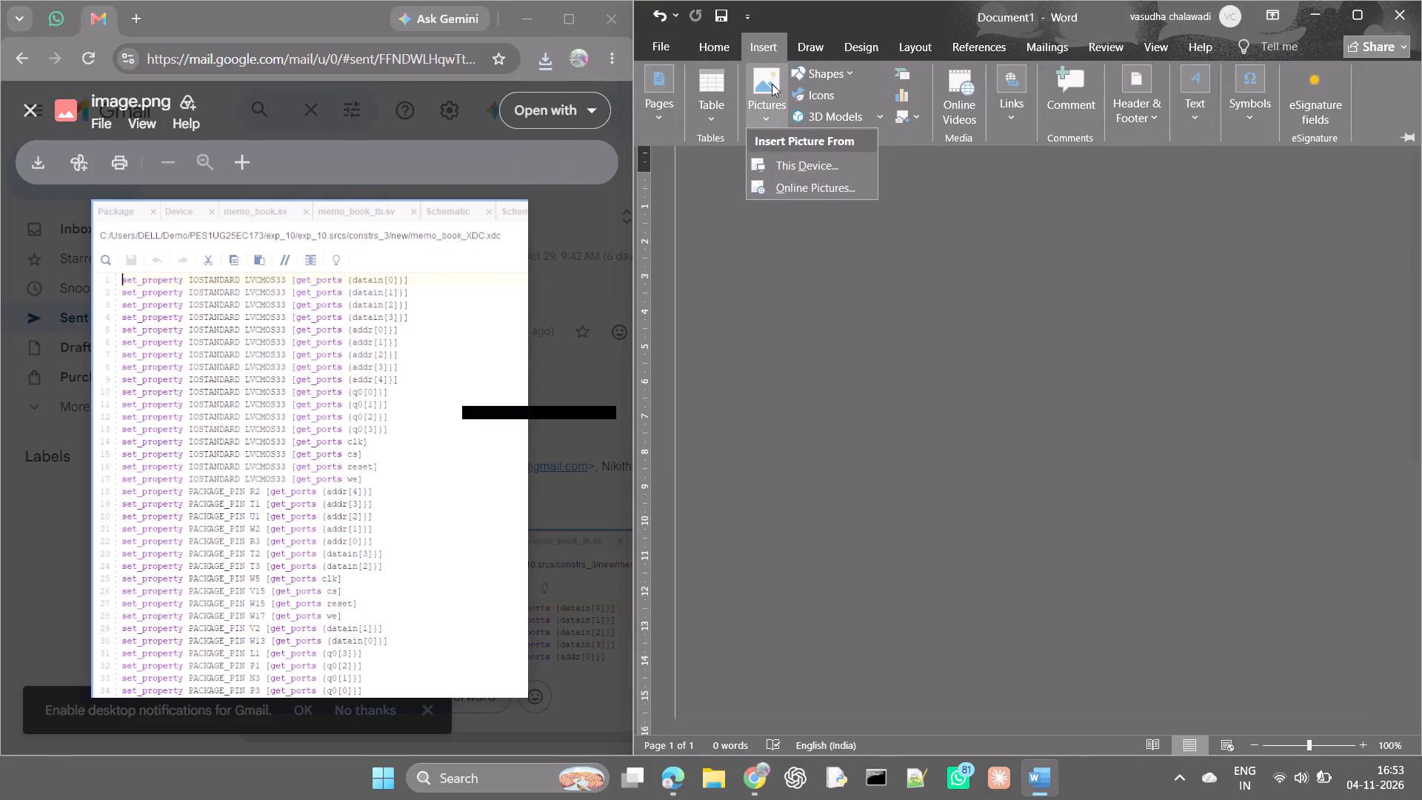
{"action": "left_click", "coordinate": [787, 168]}
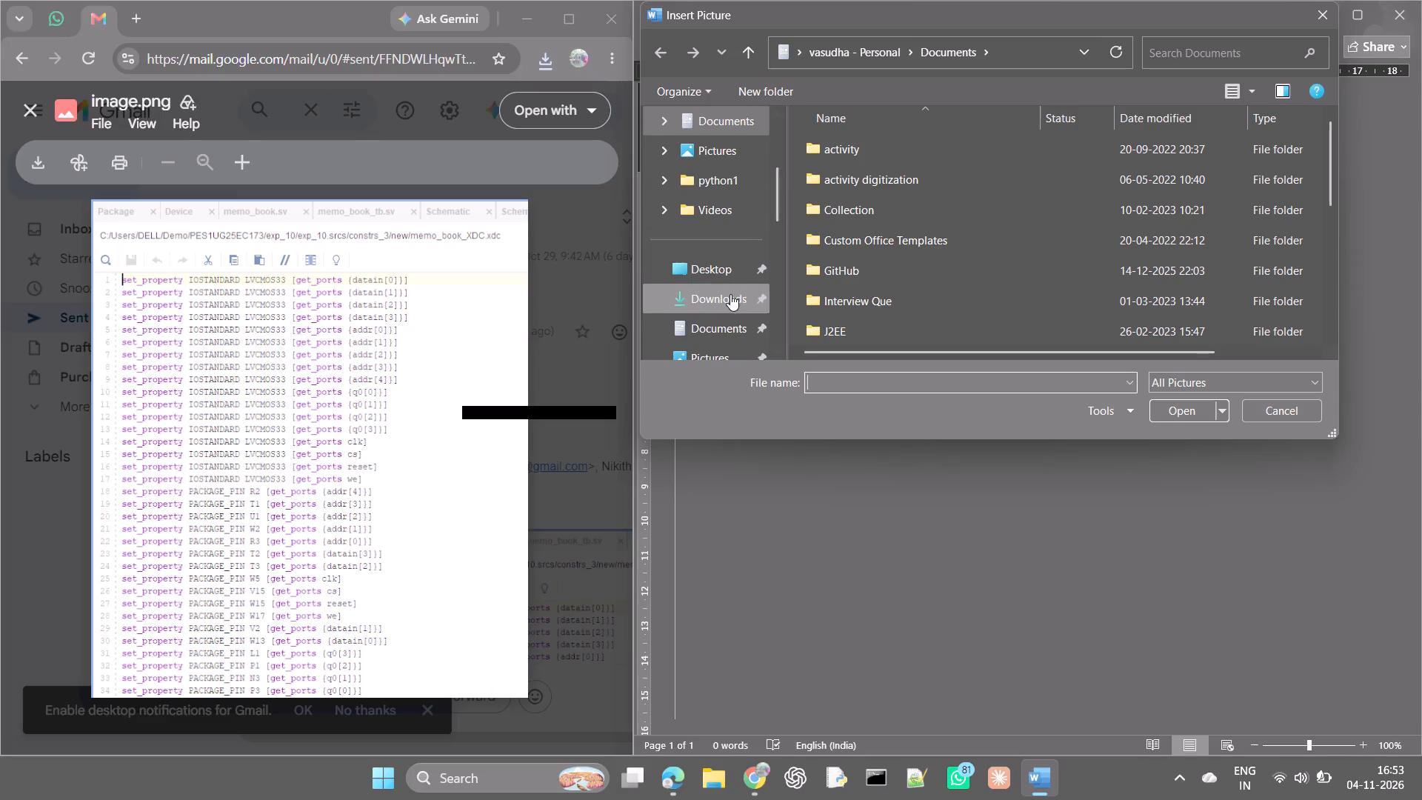
{"action": "double_click", "coordinate": [730, 300]}
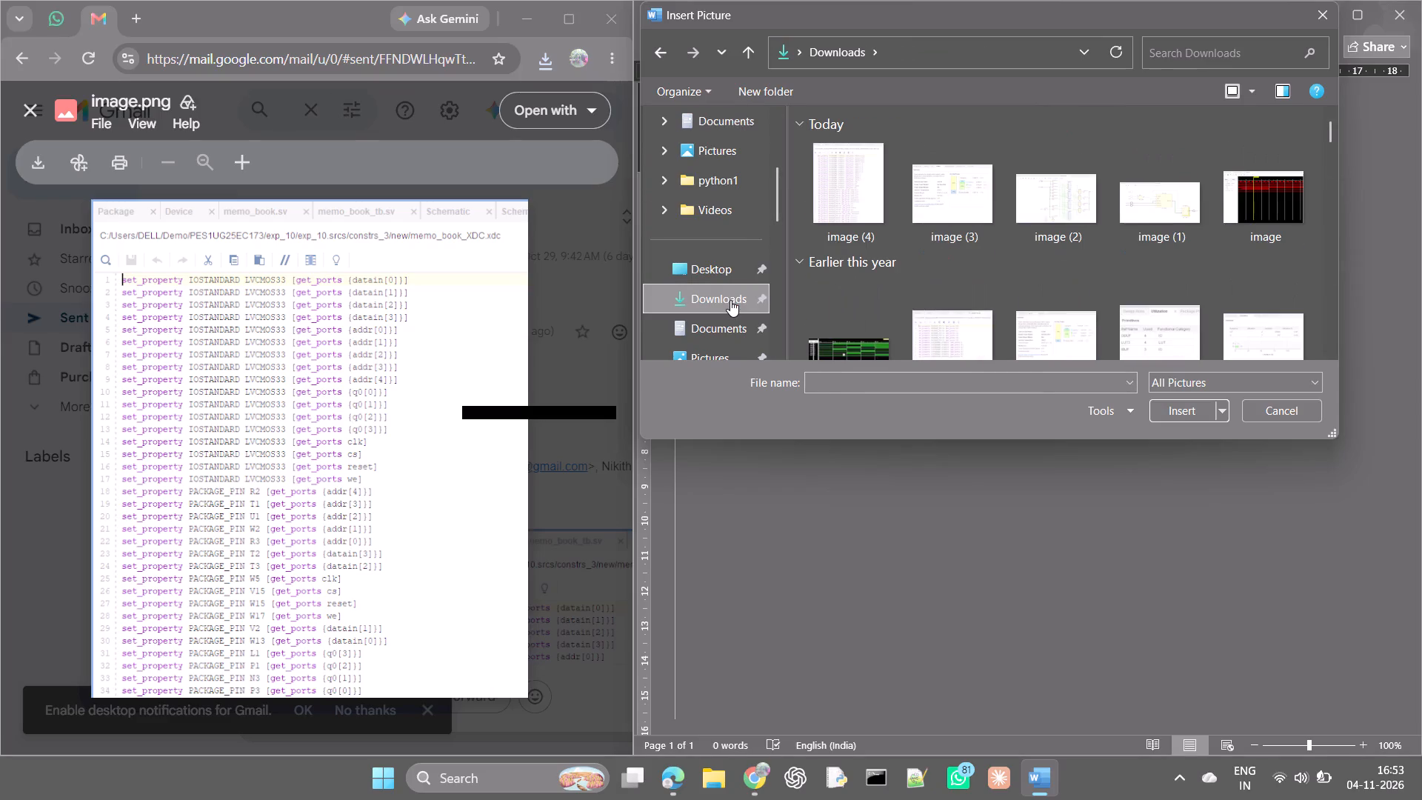
{"action": "left_click", "coordinate": [1255, 96]}
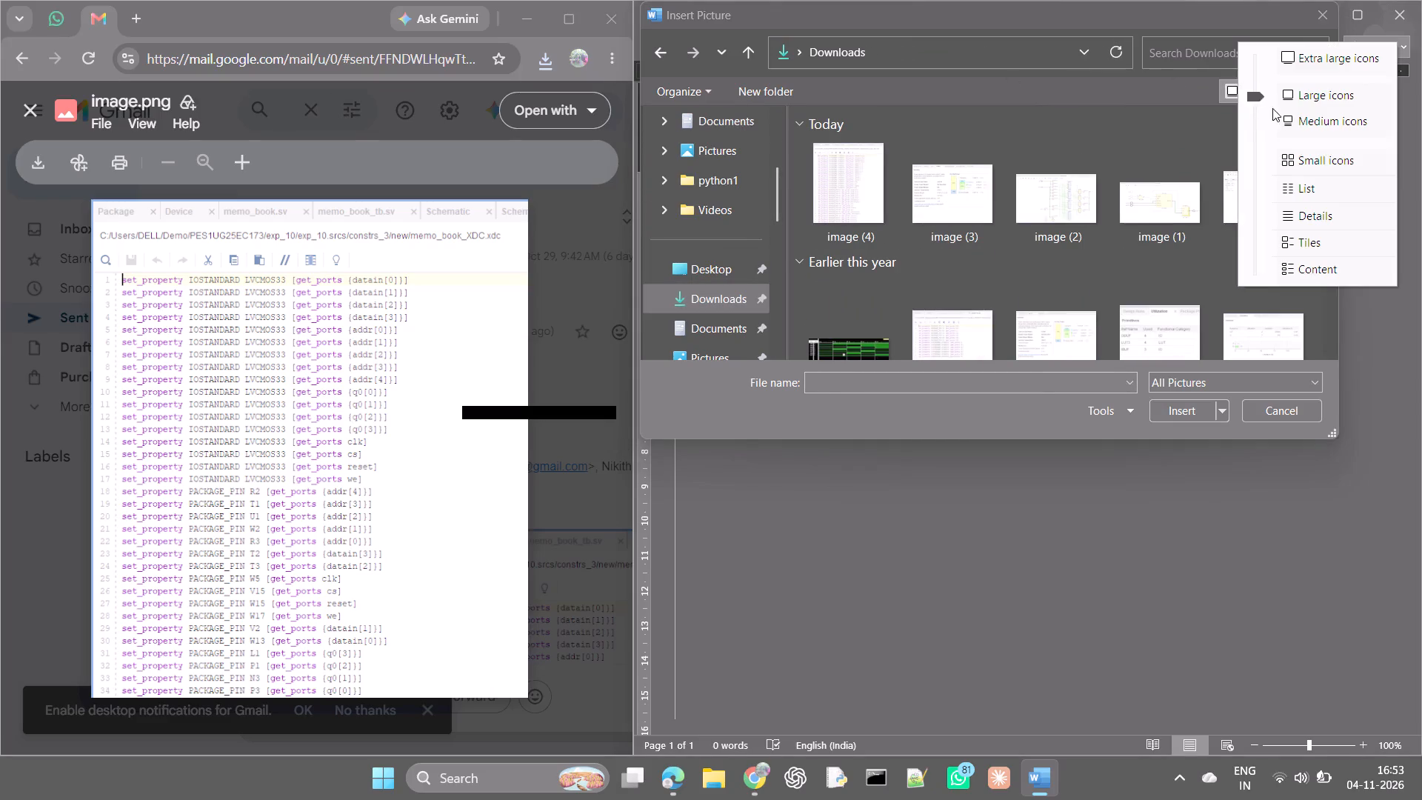
{"action": "left_click", "coordinate": [1301, 186]}
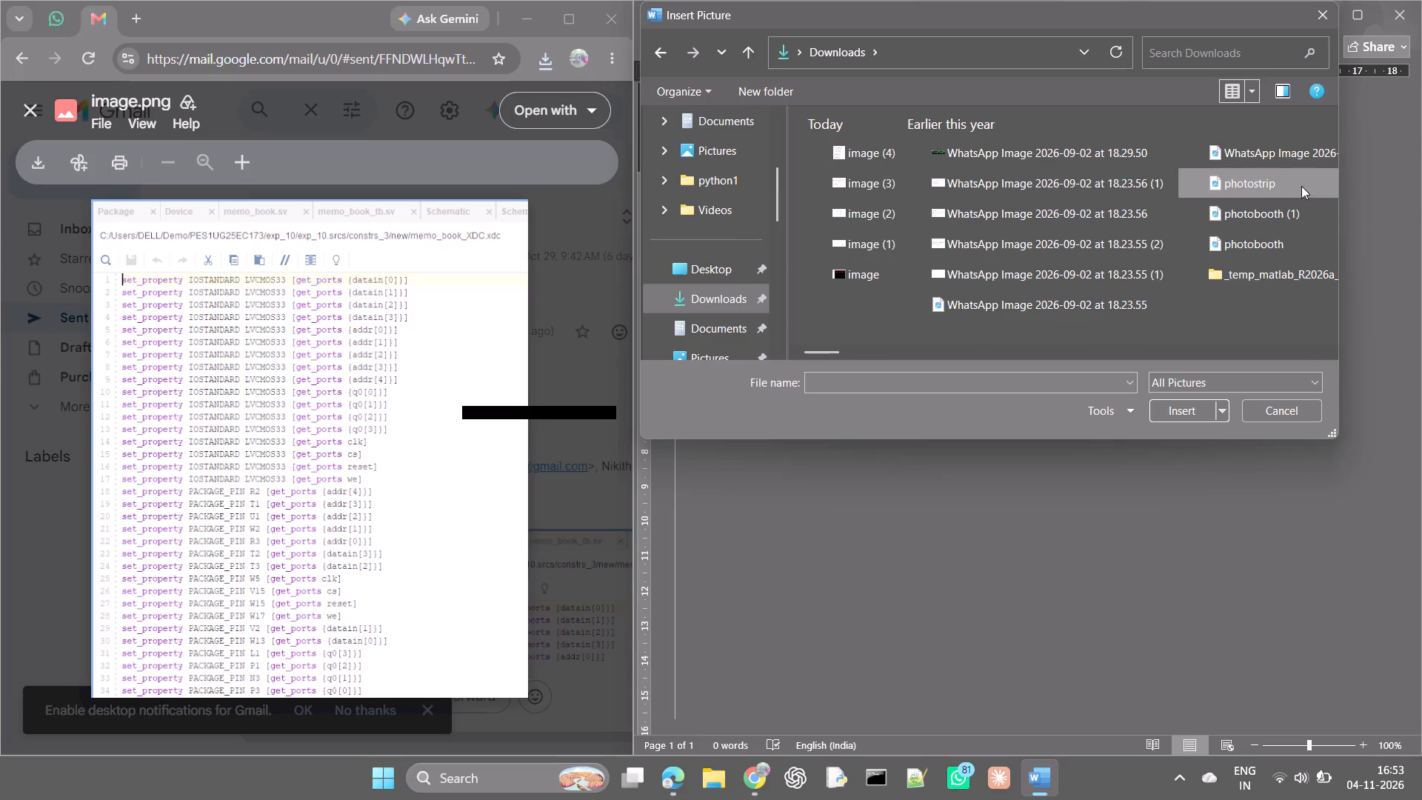
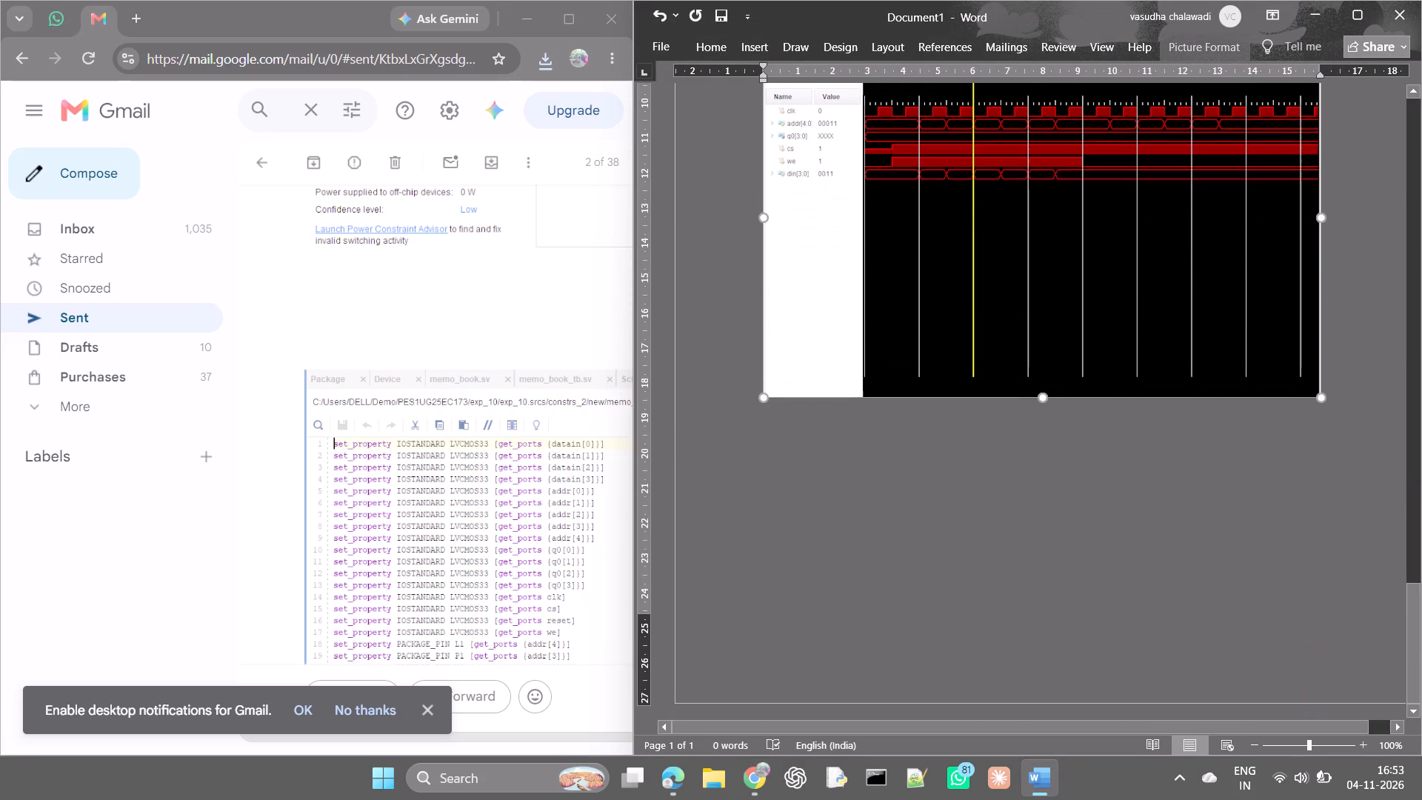
Look through the inserted pictures across the document's pages and select the memo_book_XDC.xdc code screenshot on the first page.
{"action": "scroll", "coordinate": [1185, 412], "scroll_direction": "down", "scroll_amount": 6}
{"action": "scroll", "coordinate": [1185, 412], "scroll_direction": "up", "scroll_amount": 20}
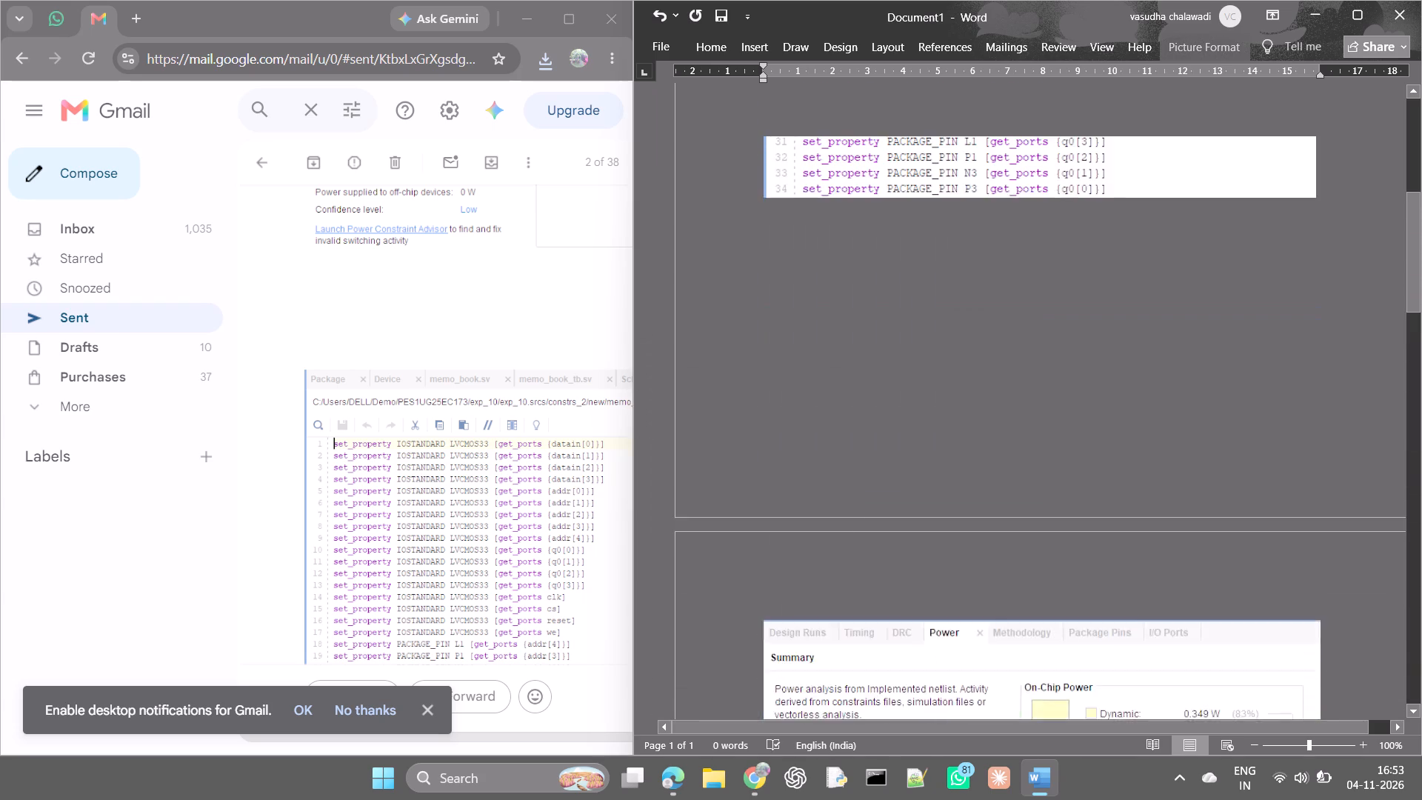
{"action": "scroll", "coordinate": [1185, 412], "scroll_direction": "up", "scroll_amount": 8}
{"action": "left_click", "coordinate": [1081, 393]}
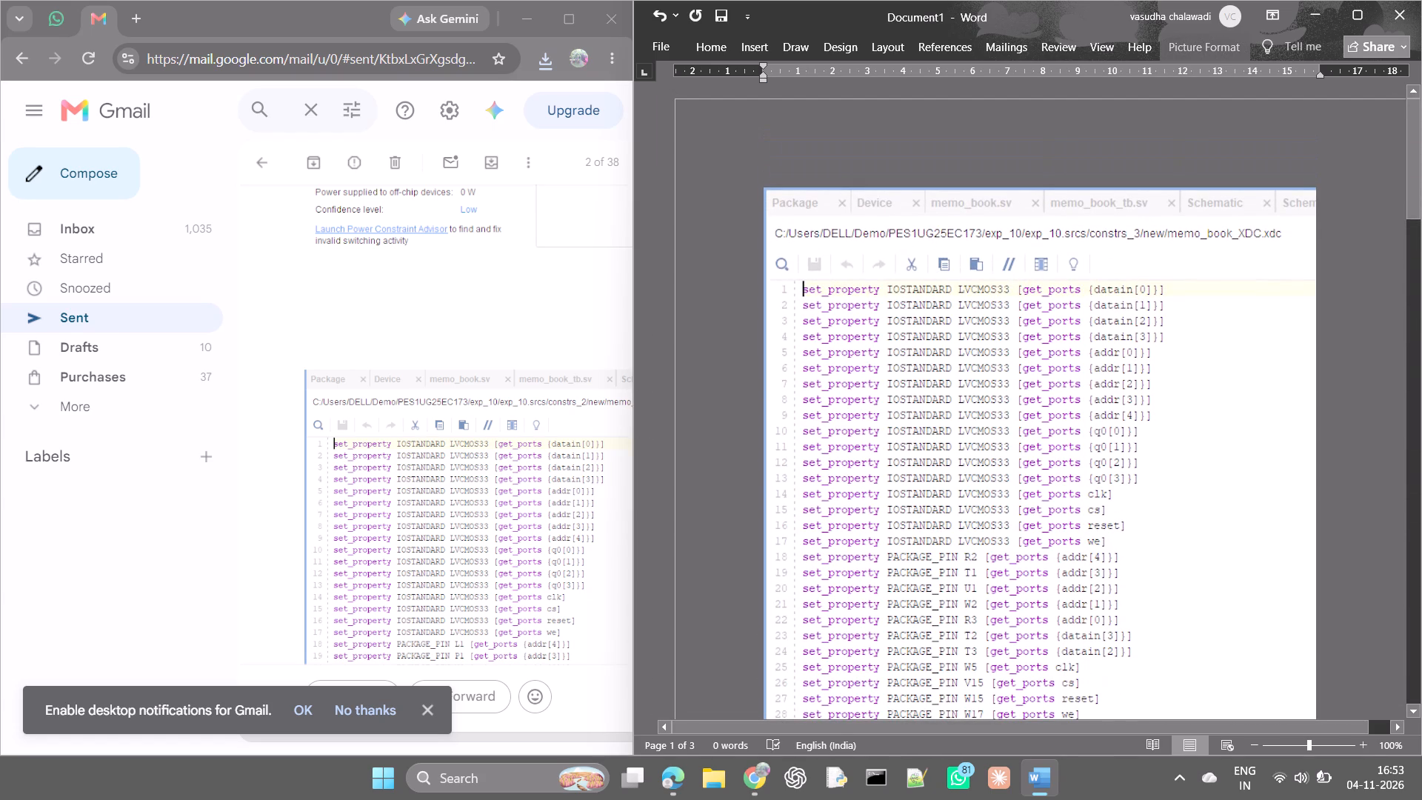
{"action": "scroll", "coordinate": [1081, 393], "scroll_direction": "down", "scroll_amount": 2}
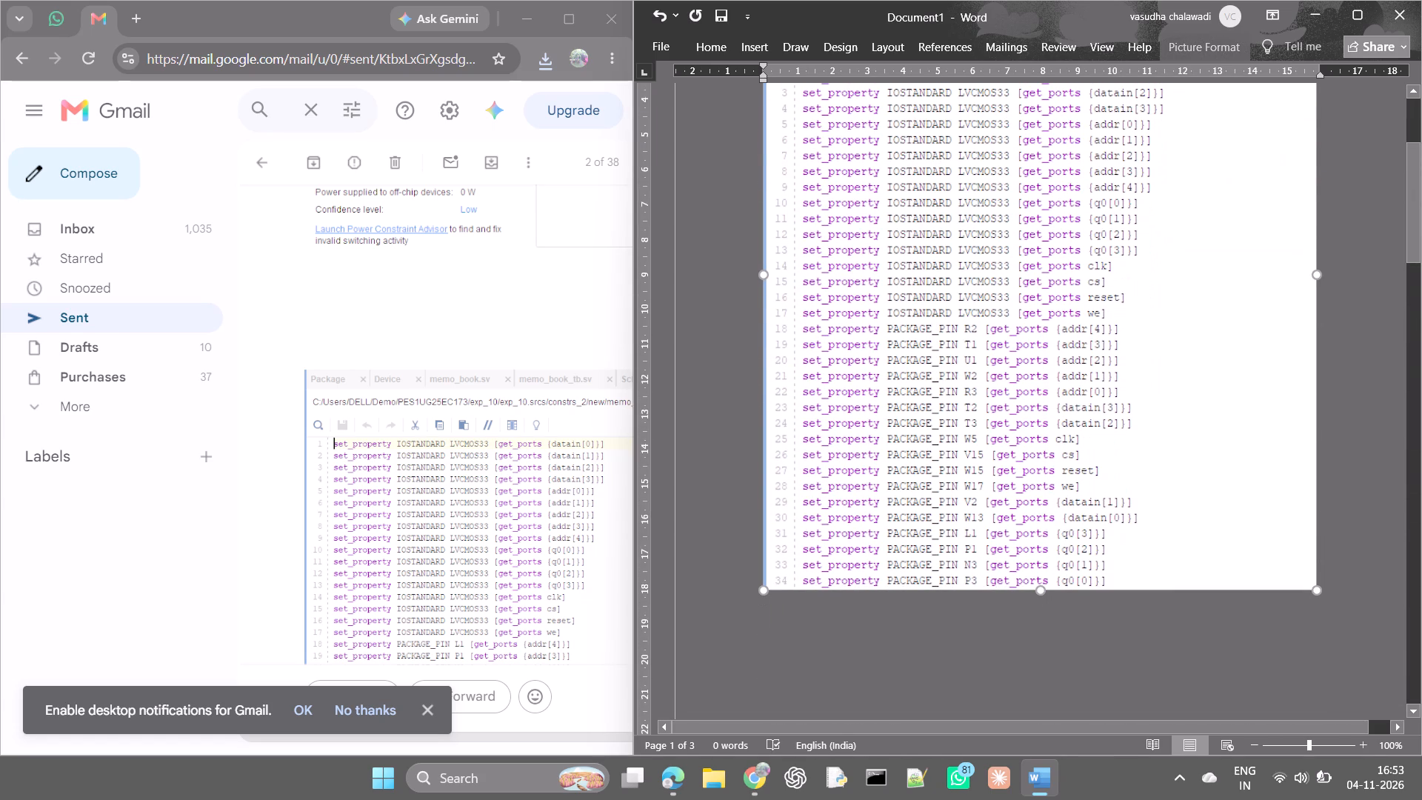
Shrink the constraints code screenshot on the first page to about 9 cm wide.
{"action": "scroll", "coordinate": [1219, 247], "scroll_direction": "up", "scroll_amount": 3}
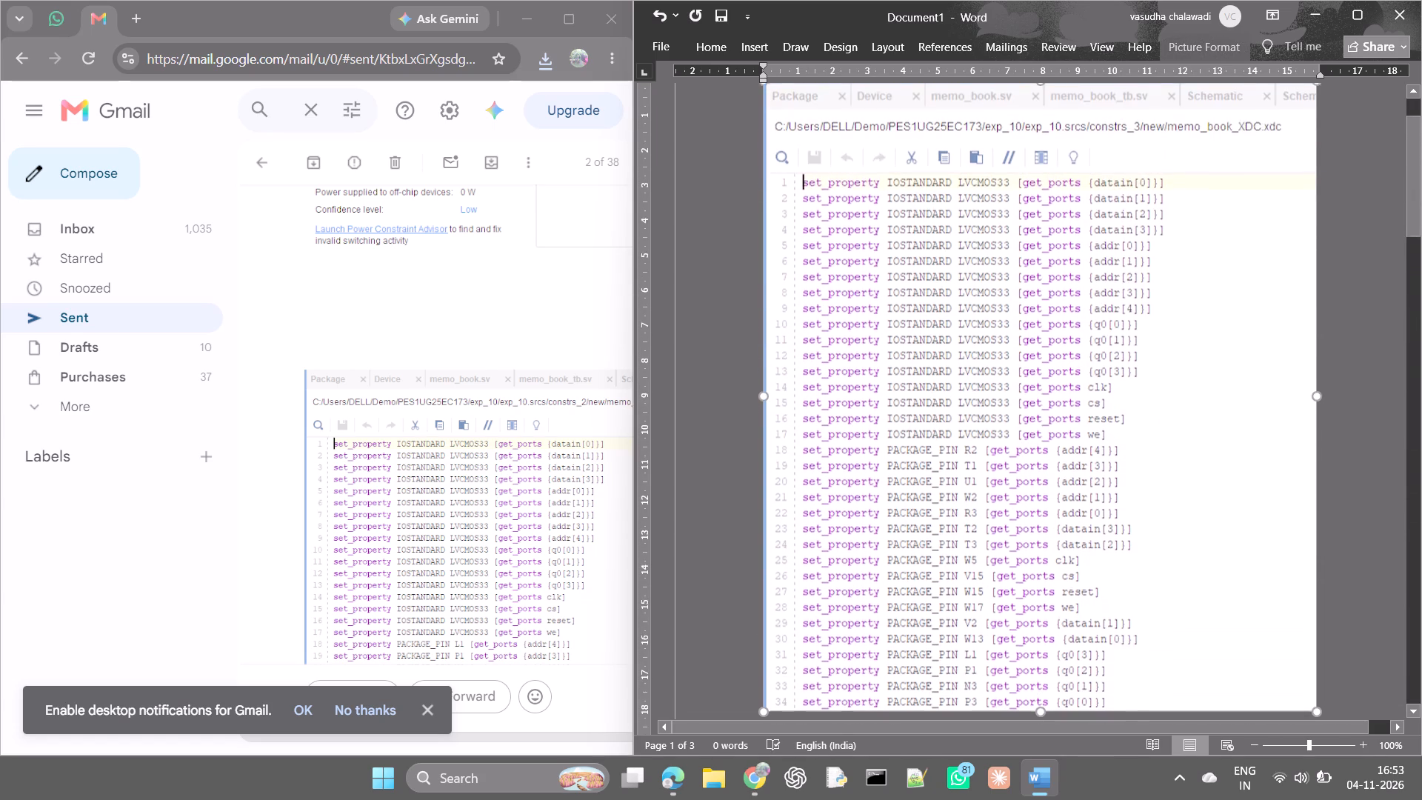
{"action": "scroll", "coordinate": [1219, 247], "scroll_direction": "down", "scroll_amount": 1}
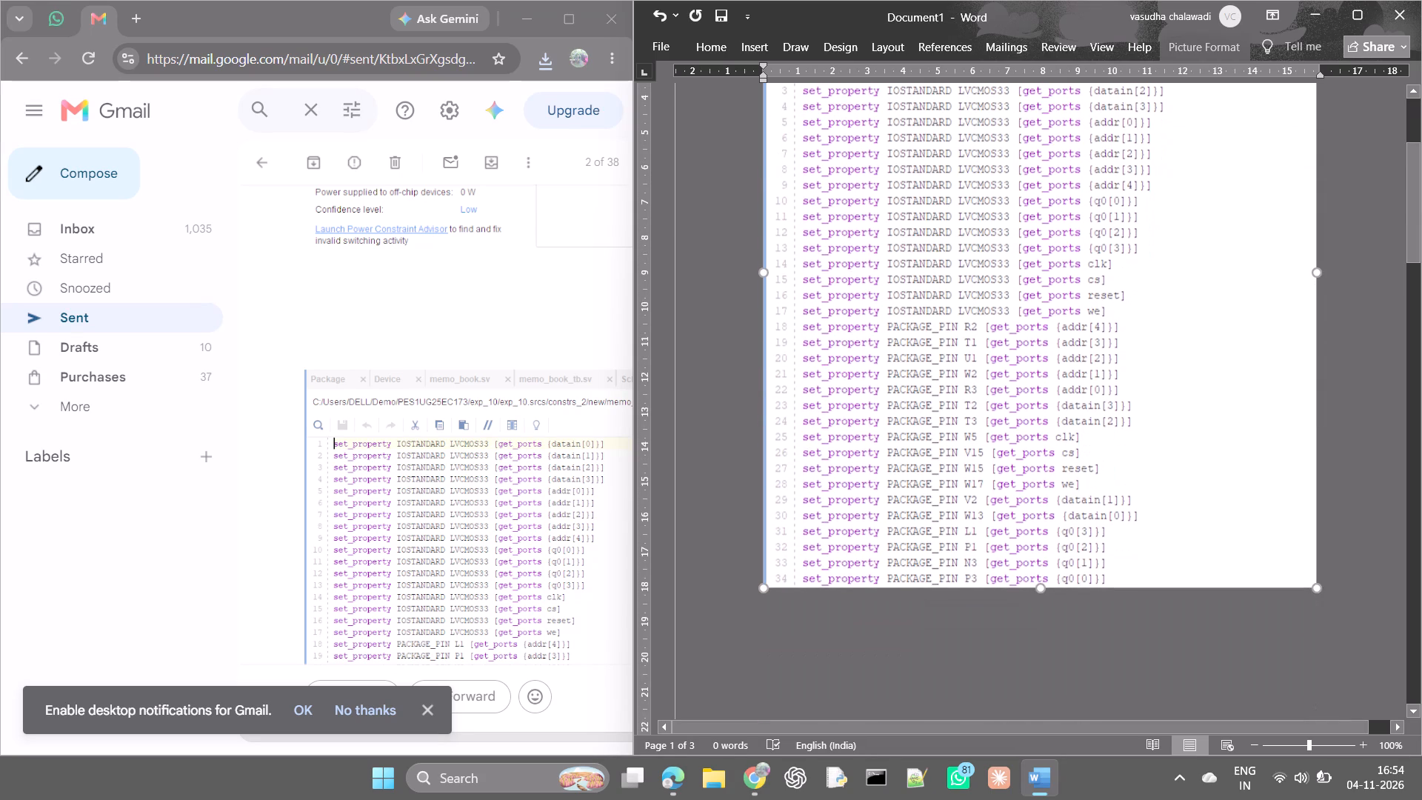
{"action": "left_click_drag", "start_coordinate": [1313, 584], "coordinate": [1107, 357]}
{"action": "scroll", "coordinate": [1107, 357], "scroll_direction": "up", "scroll_amount": 1}
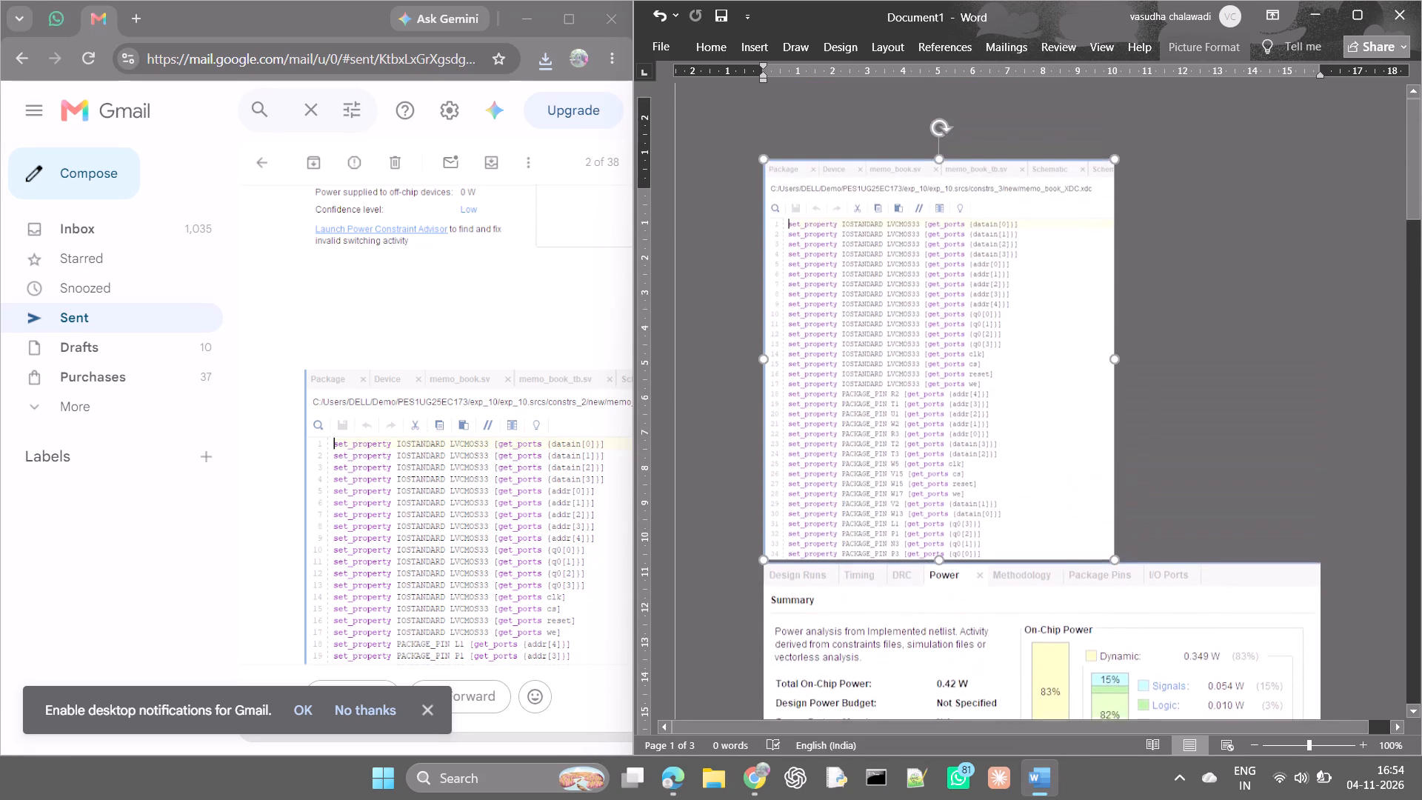
{"action": "scroll", "coordinate": [1107, 357], "scroll_direction": "up", "scroll_amount": 1}
{"action": "left_click", "coordinate": [1004, 321]}
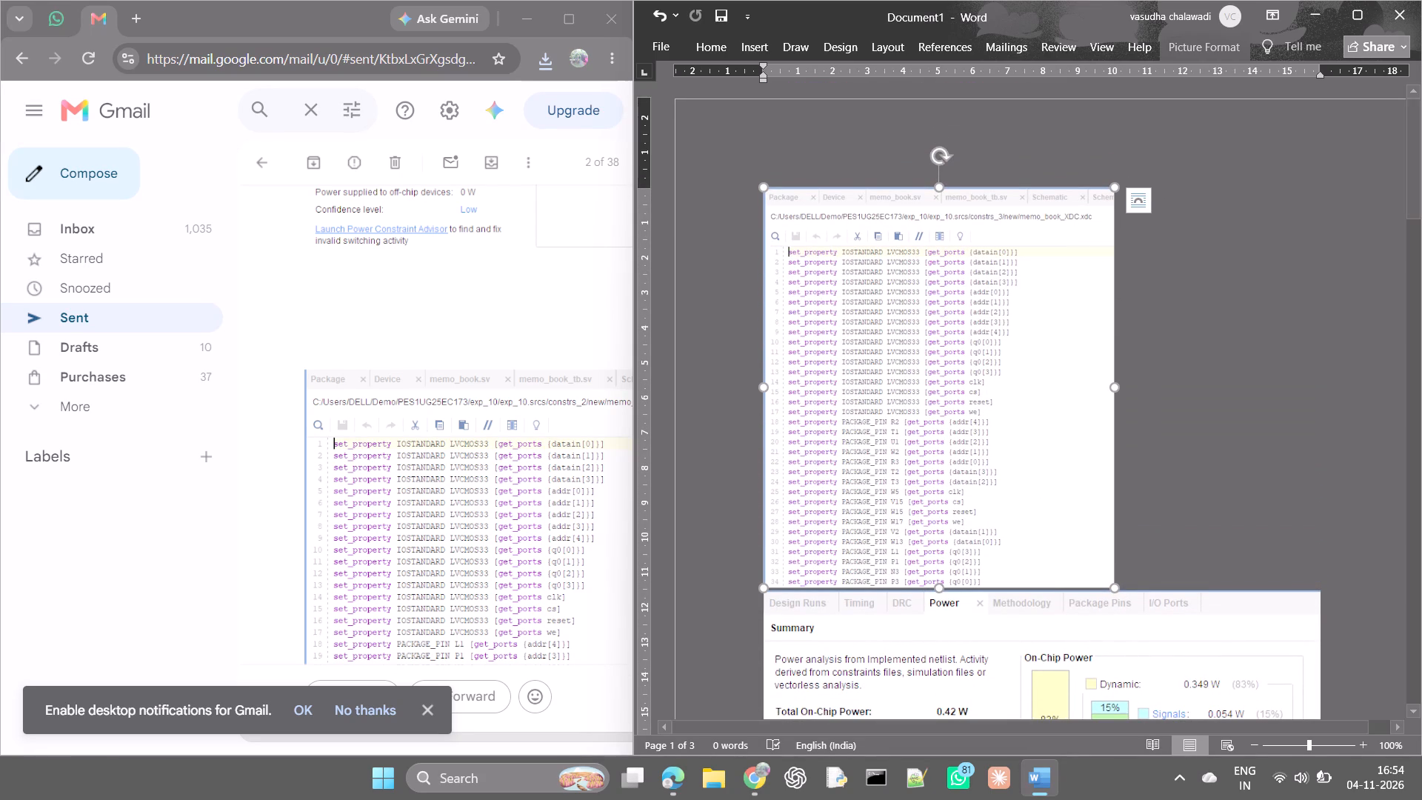
{"action": "left_click_drag", "start_coordinate": [1112, 190], "coordinate": [1069, 216]}
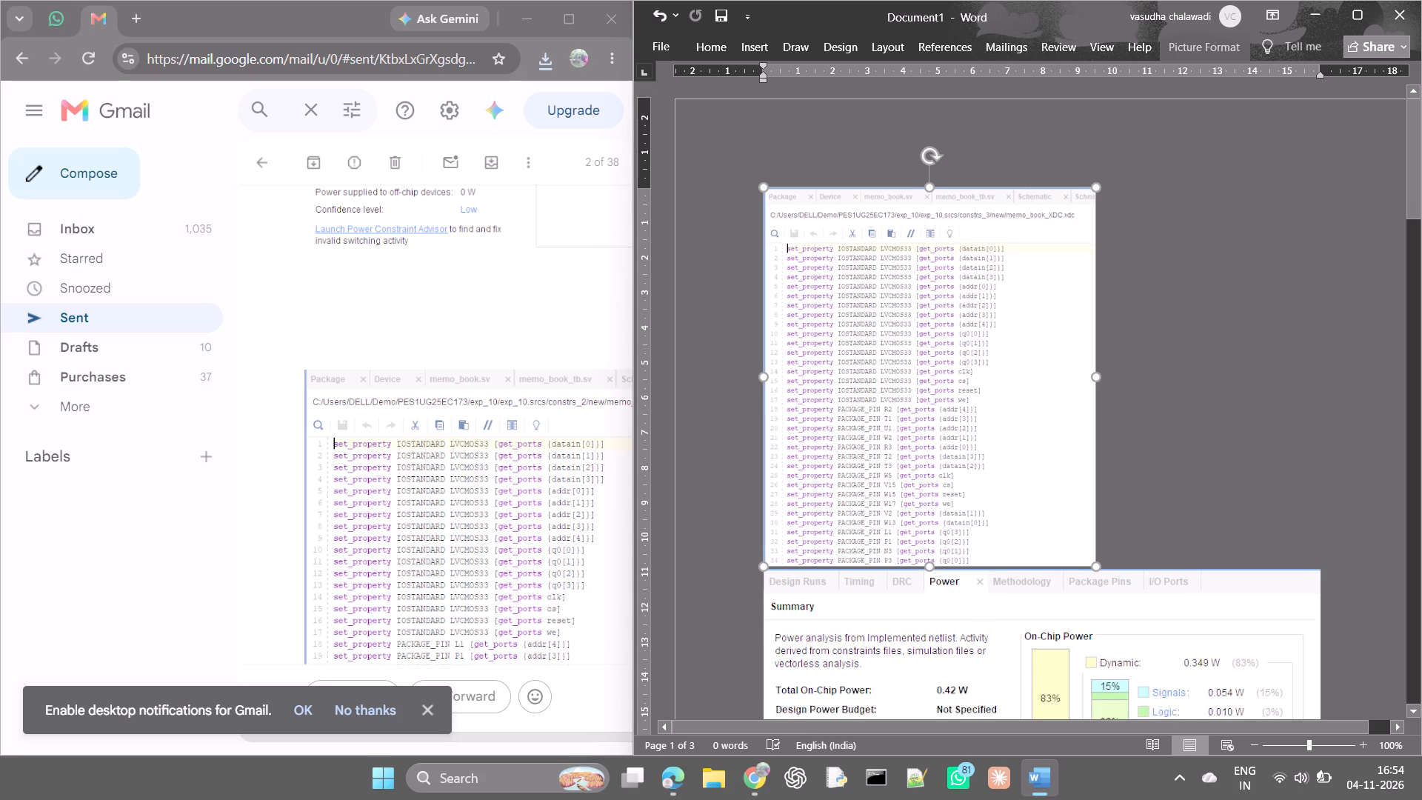
{"action": "left_click_drag", "start_coordinate": [1069, 216], "coordinate": [995, 233]}
Crop the blank strip off the bottom of the Power summary screenshot, just below the On-Chip Power frame.
{"action": "scroll", "coordinate": [1040, 462], "scroll_direction": "down", "scroll_amount": 2}
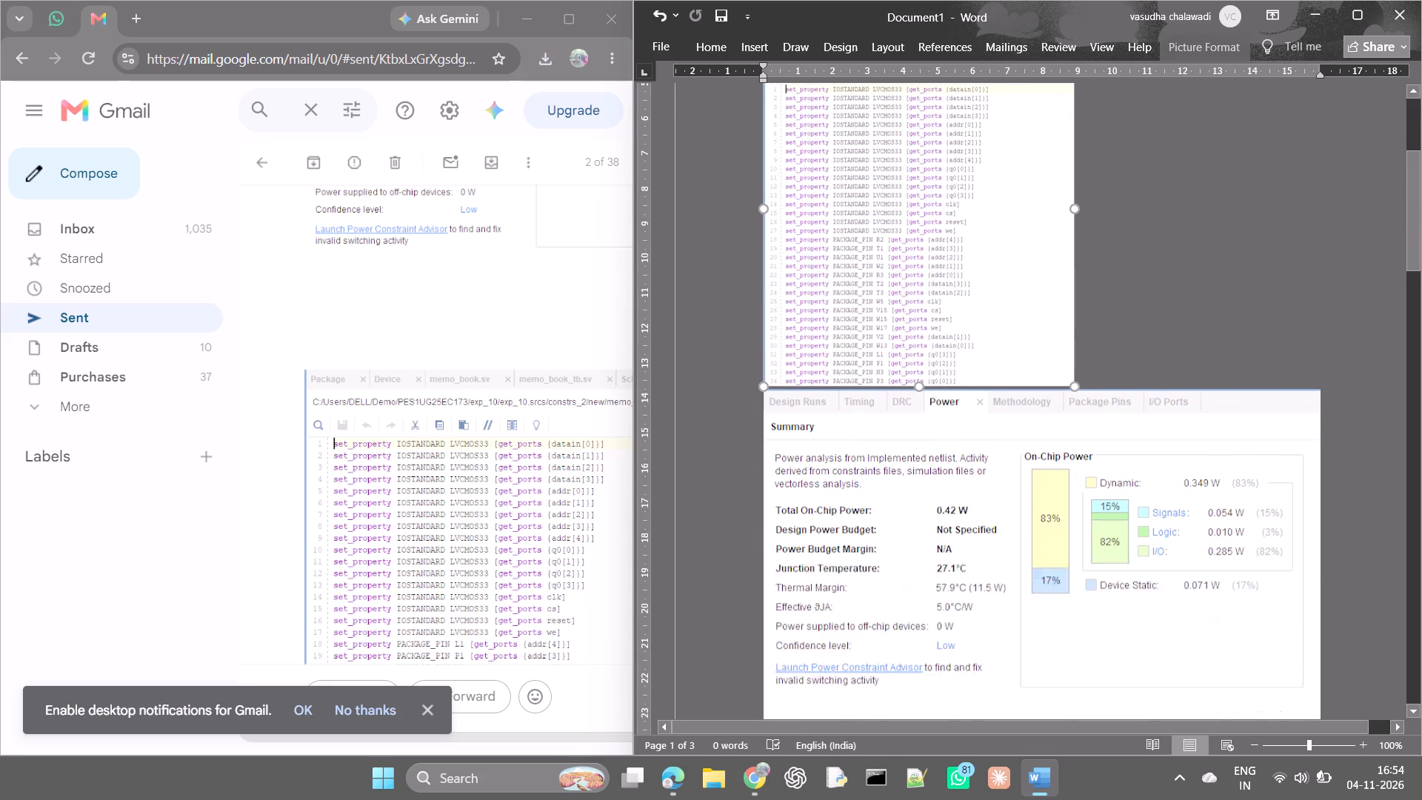
{"action": "scroll", "coordinate": [1040, 462], "scroll_direction": "down", "scroll_amount": 1}
{"action": "left_click", "coordinate": [1040, 462]}
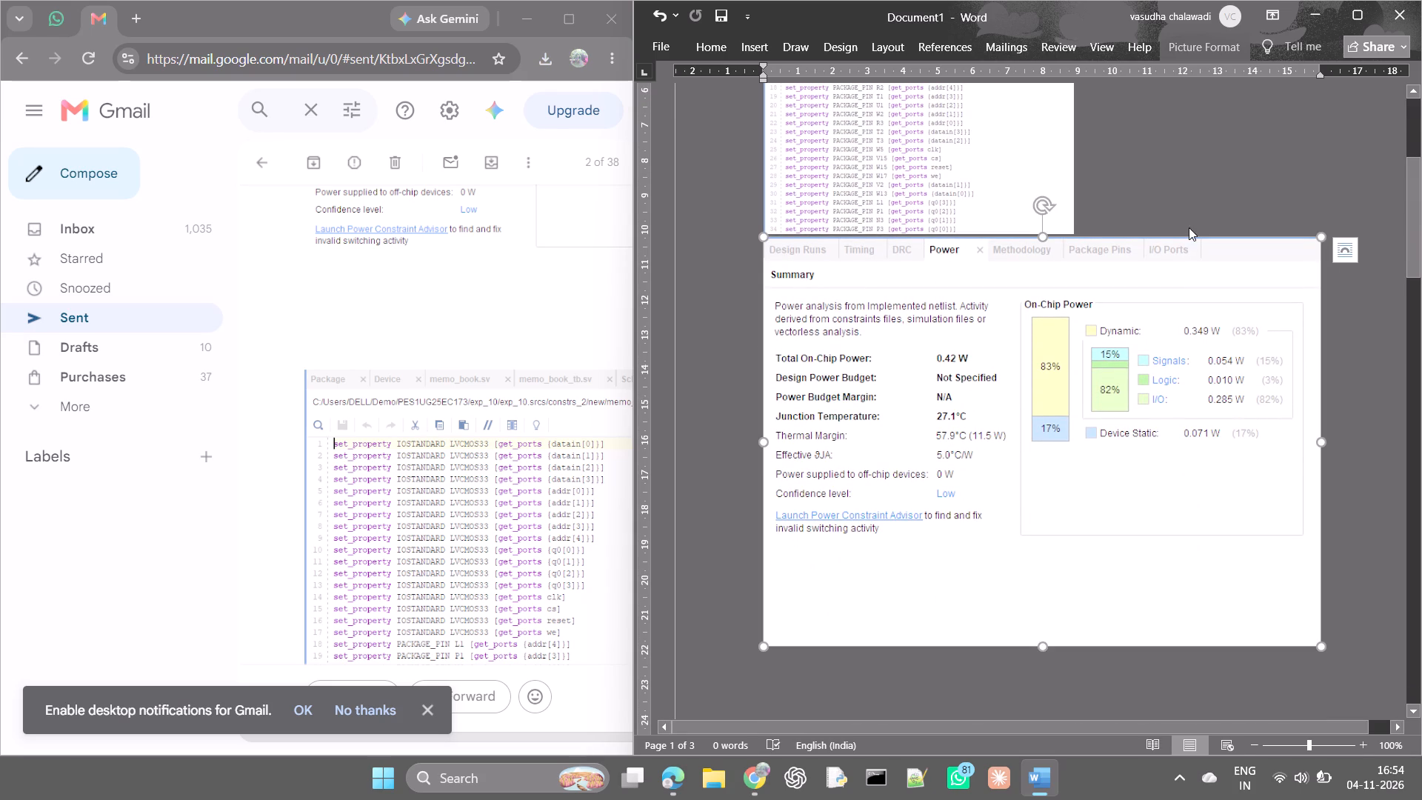
{"action": "left_click", "coordinate": [1198, 49]}
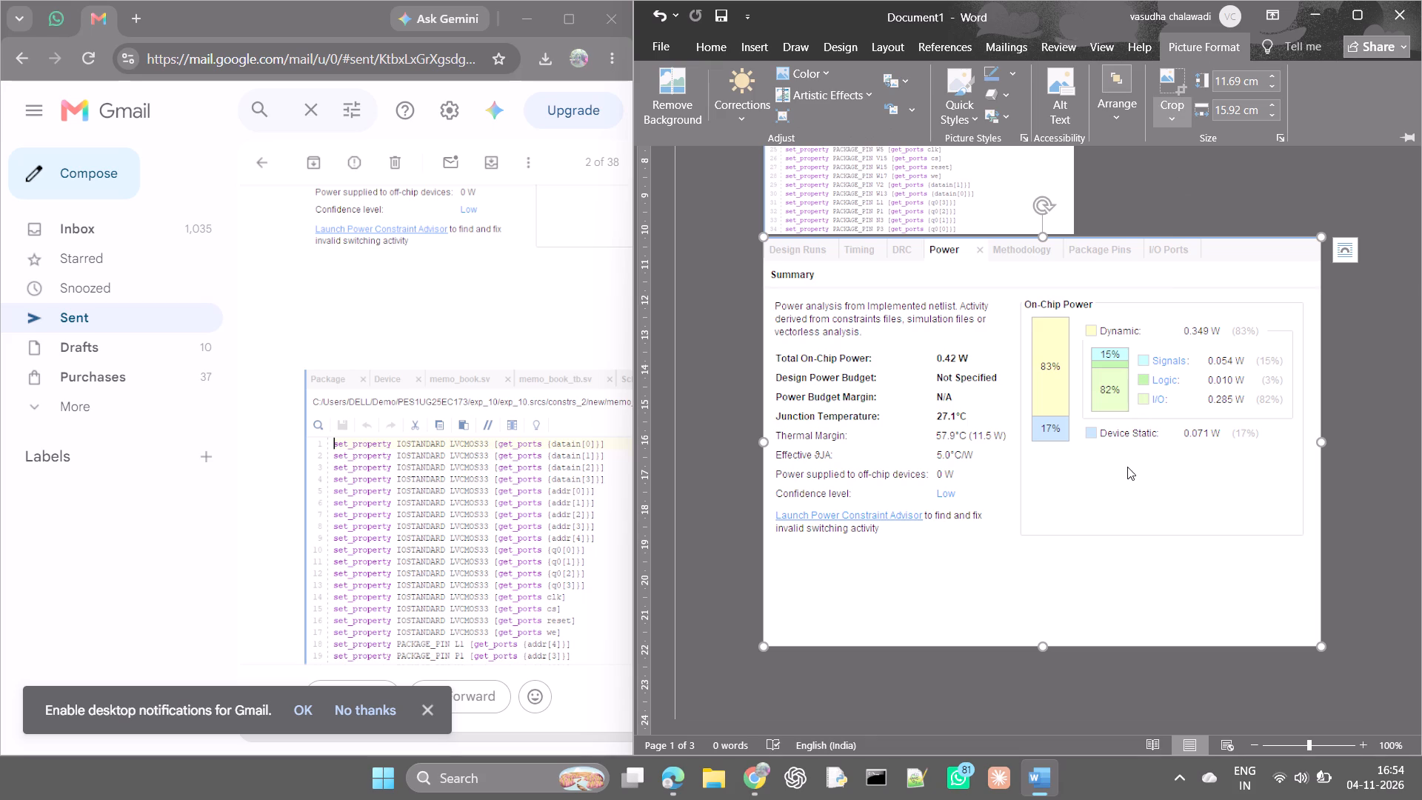
{"action": "left_click", "coordinate": [1169, 104]}
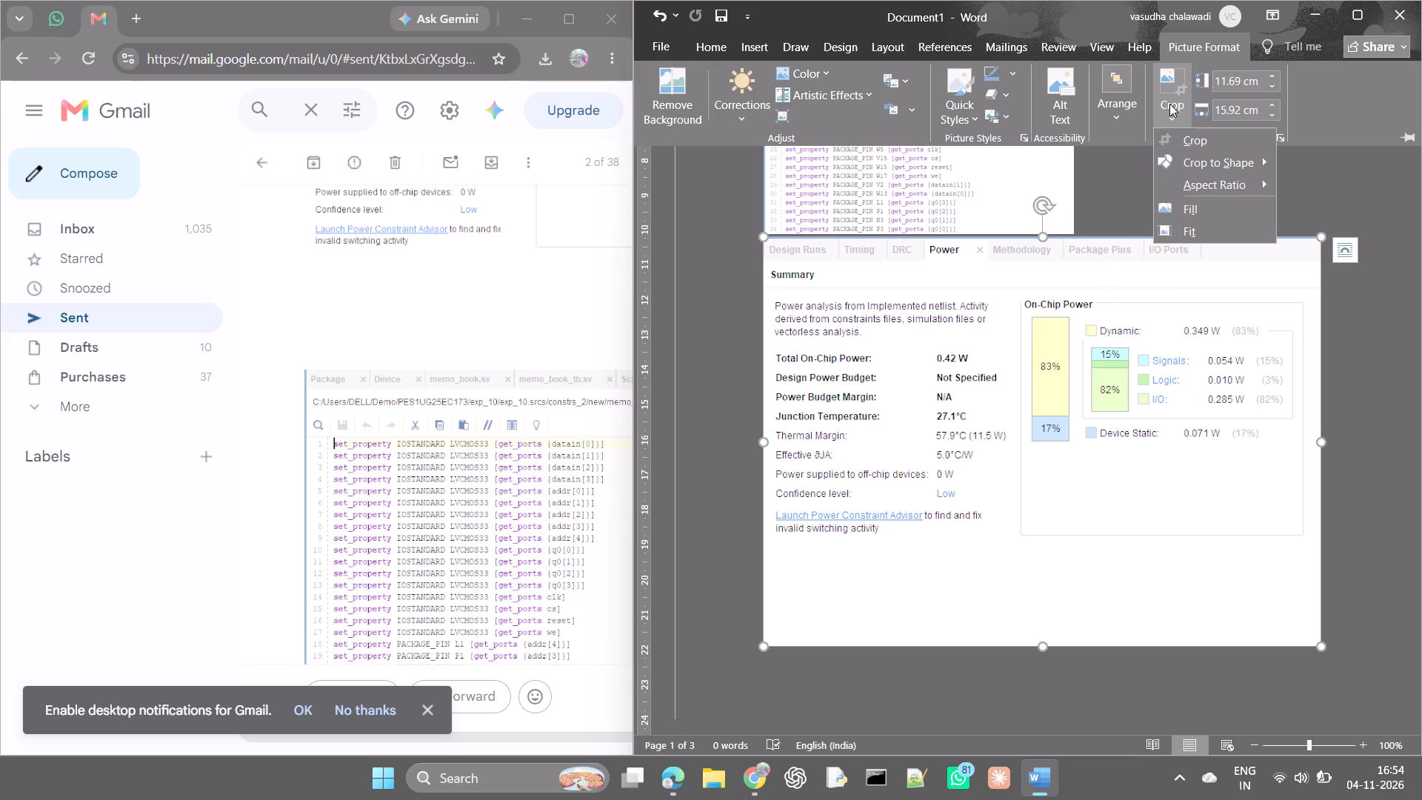
{"action": "left_click", "coordinate": [1184, 136]}
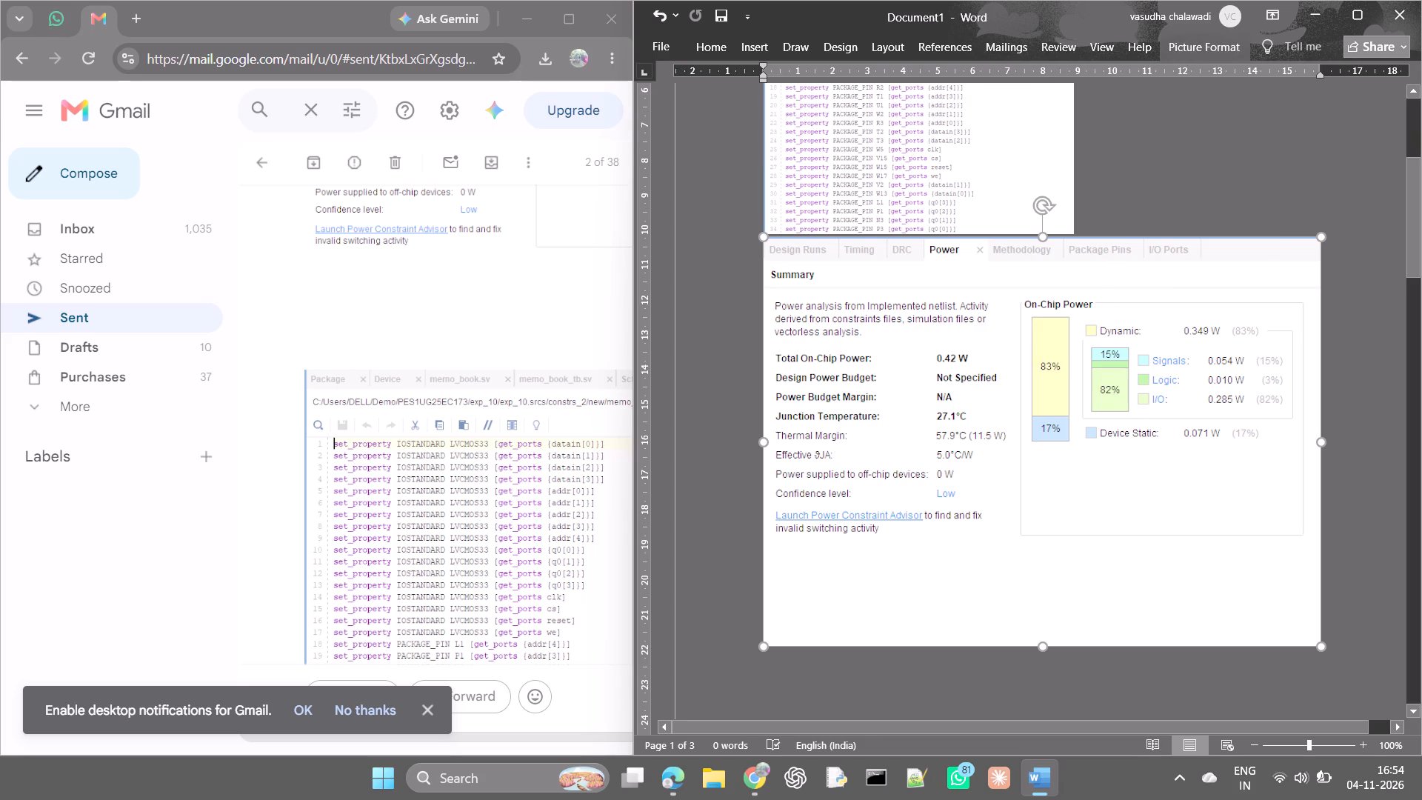
{"action": "left_click_drag", "start_coordinate": [1045, 641], "coordinate": [1041, 604]}
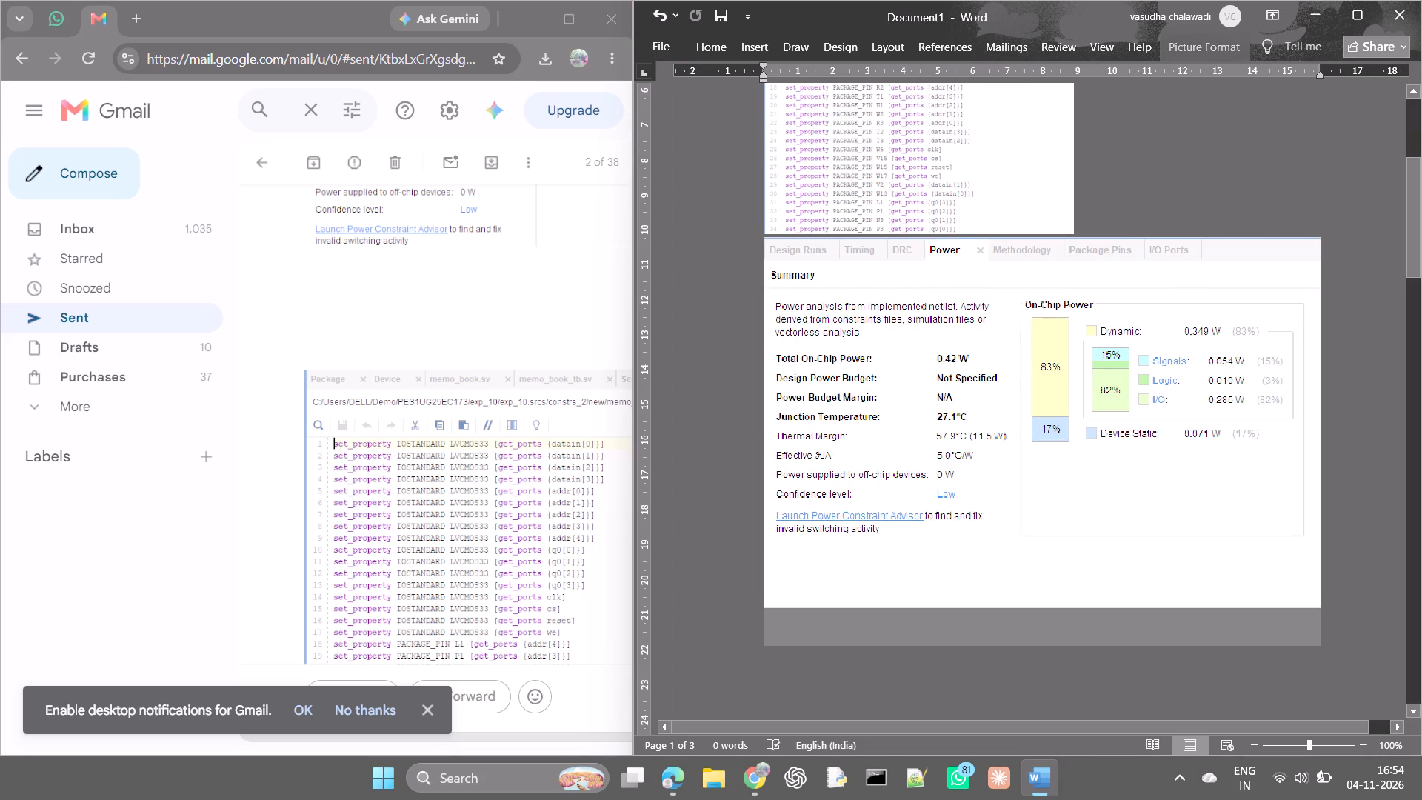
{"action": "left_click_drag", "start_coordinate": [1041, 604], "coordinate": [1032, 544]}
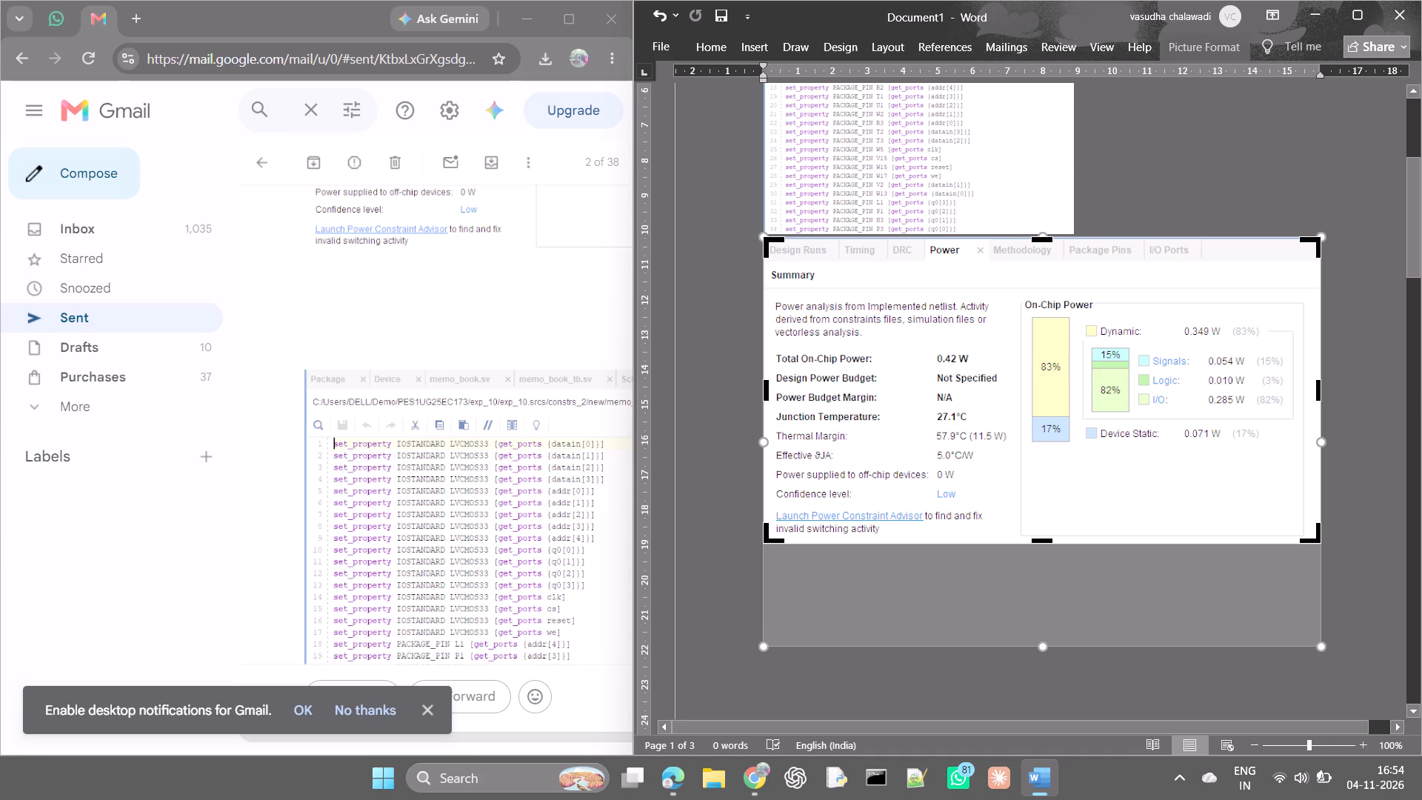
{"action": "left_click", "coordinate": [1226, 187]}
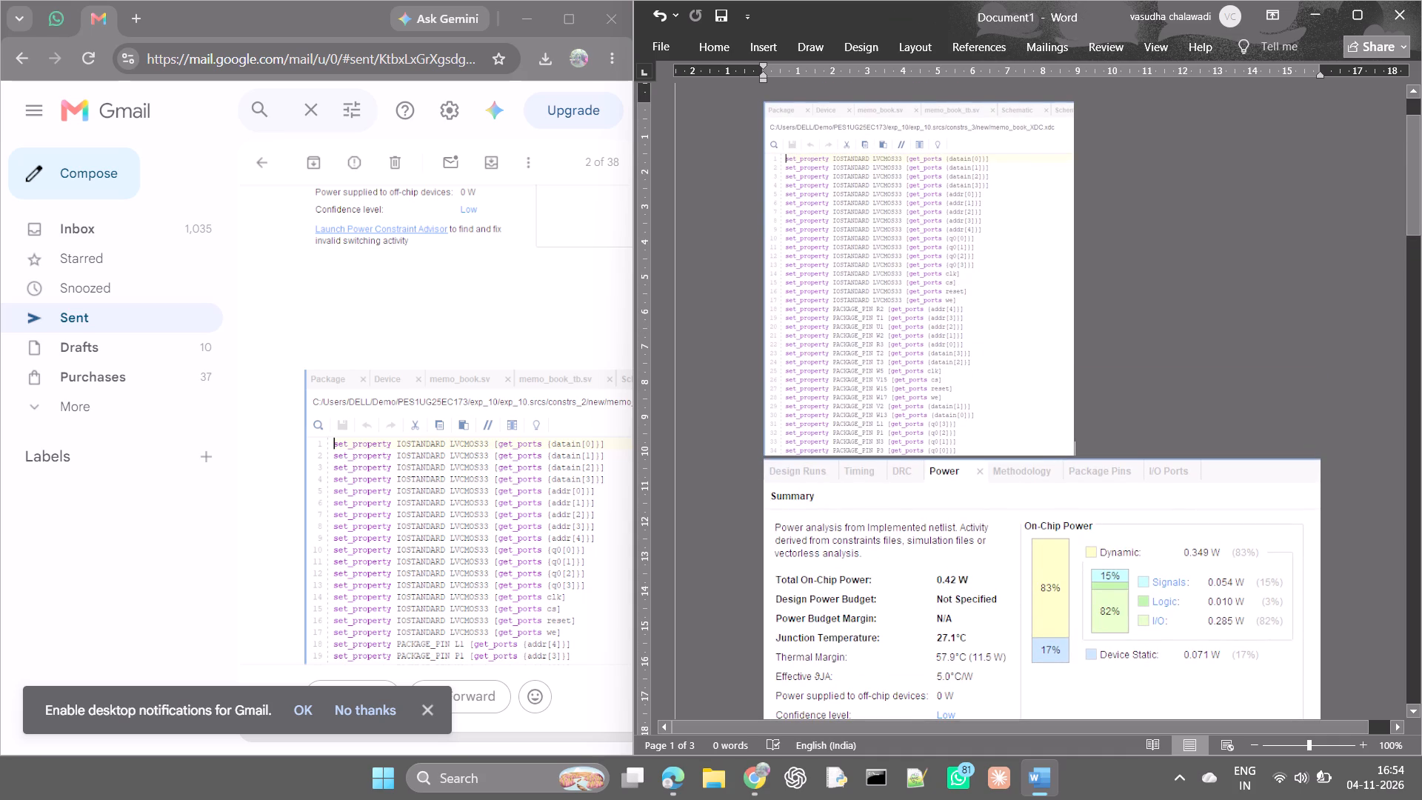
Shrink the cropped Power summary picture proportionally to about 12.3 cm wide and 6.8 cm high.
{"action": "left_click", "coordinate": [1193, 504]}
{"action": "scroll", "coordinate": [1226, 564], "scroll_direction": "down", "scroll_amount": 2}
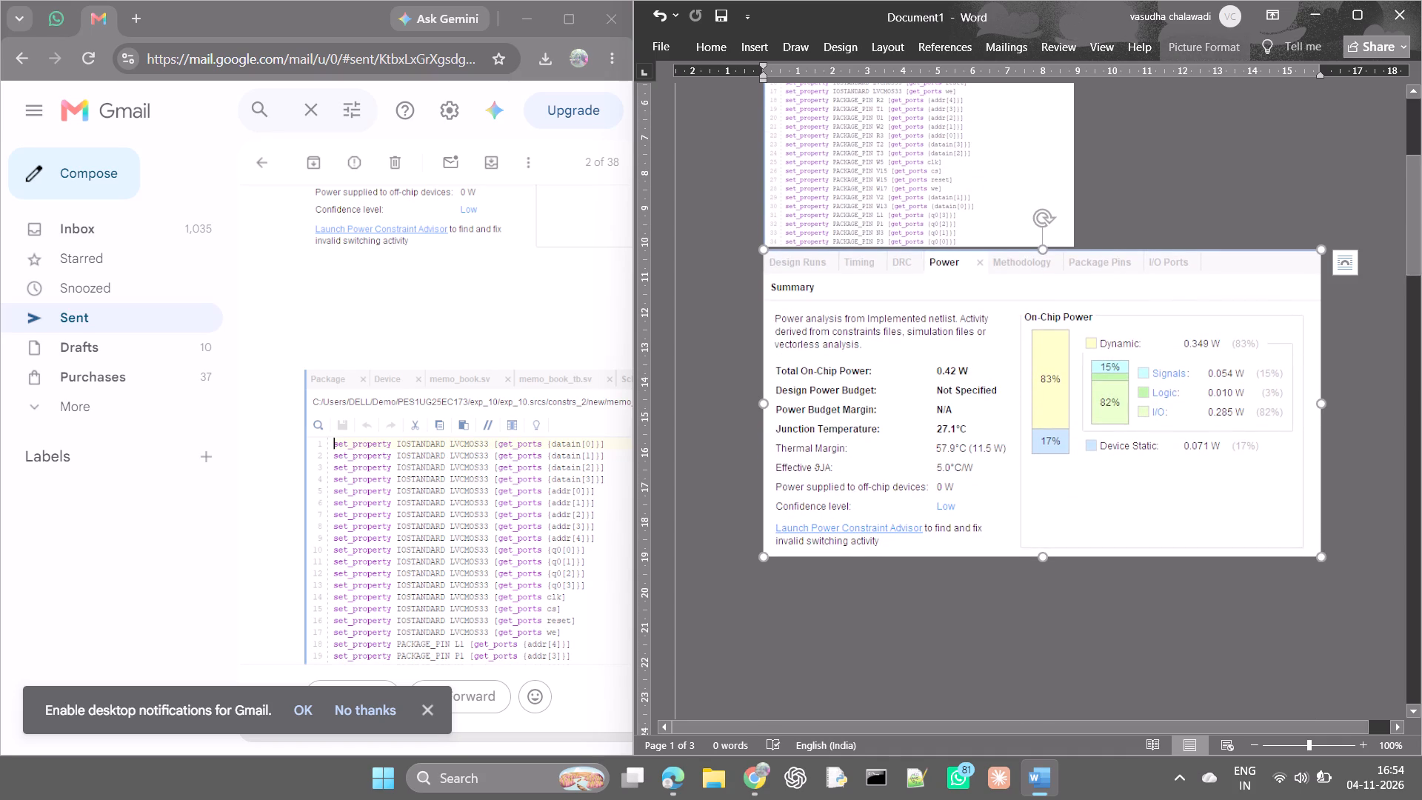
{"action": "left_click_drag", "start_coordinate": [1318, 557], "coordinate": [1194, 491]}
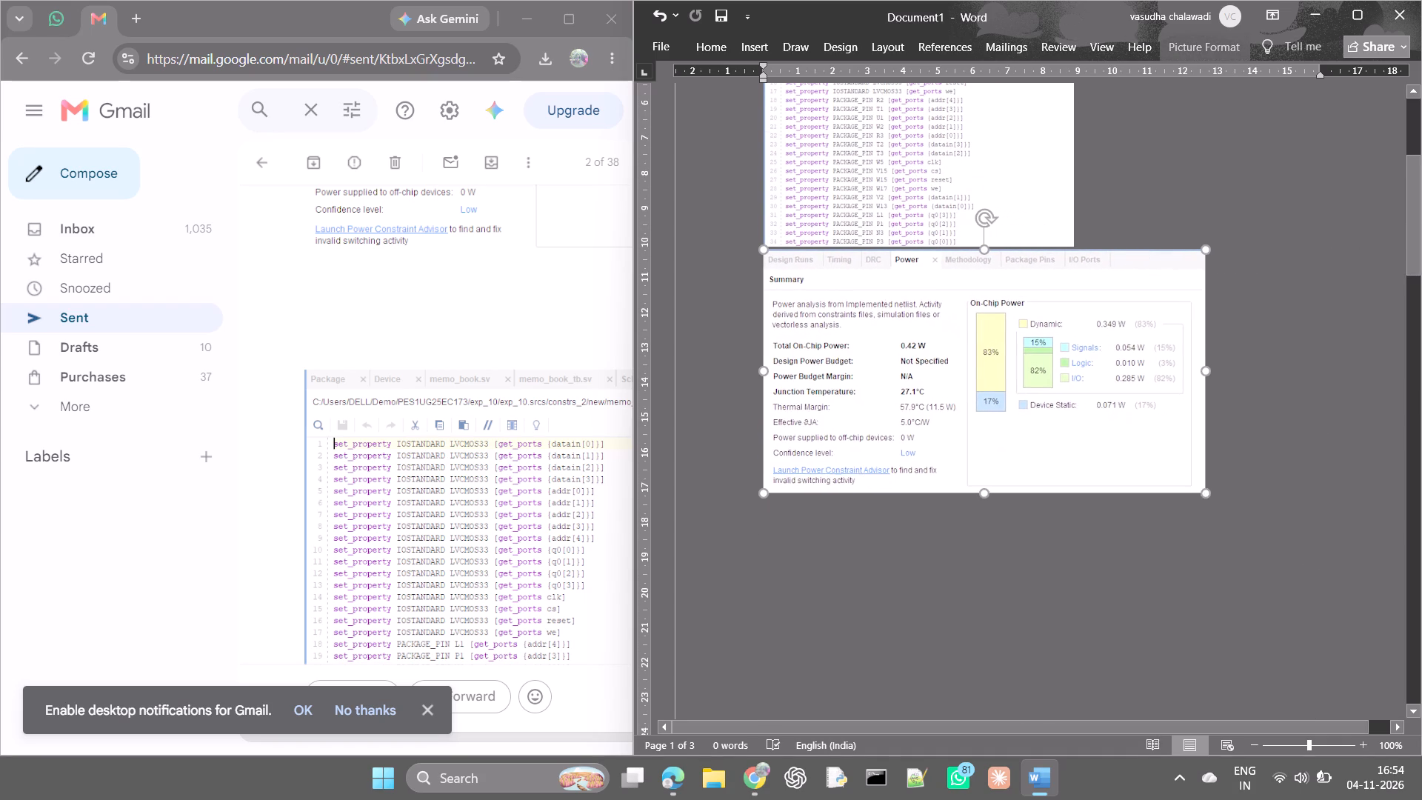
{"action": "left_click_drag", "start_coordinate": [1194, 491], "coordinate": [1187, 487]}
Resize the constraints code screenshot above the Power summary to about 7.3 cm wide.
{"action": "scroll", "coordinate": [1187, 487], "scroll_direction": "up", "scroll_amount": 3}
{"action": "left_click", "coordinate": [1030, 320]}
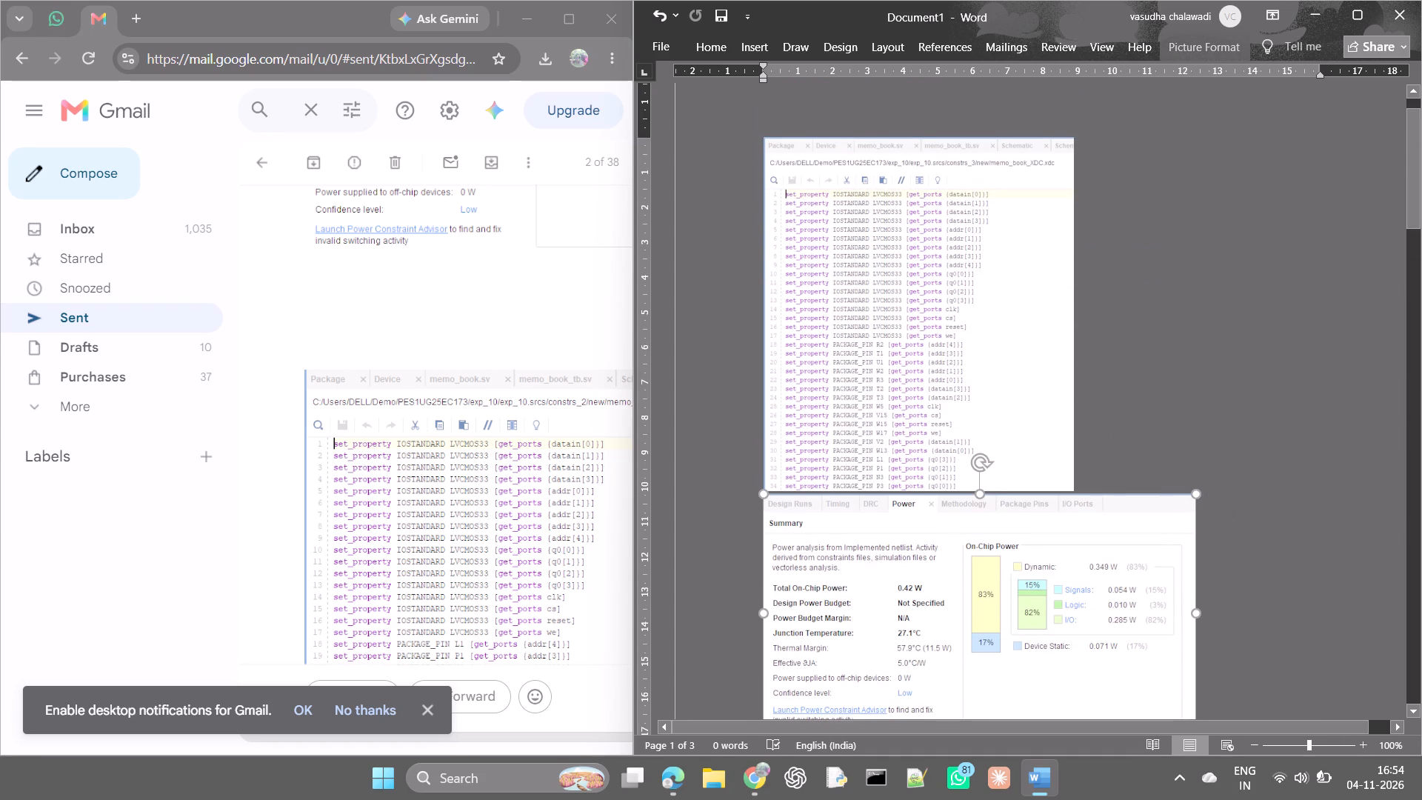
{"action": "left_click_drag", "start_coordinate": [1030, 320], "coordinate": [889, 196]}
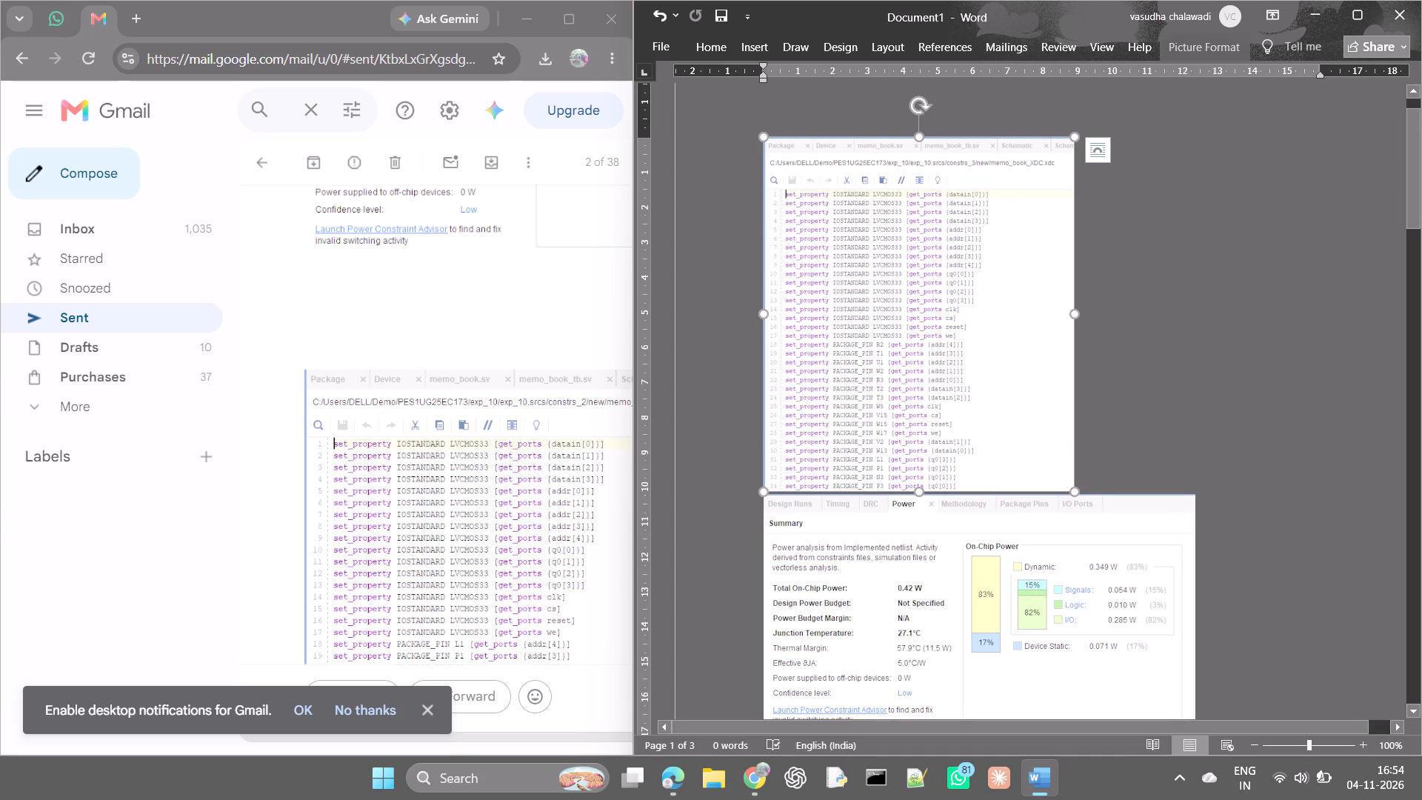
{"action": "left_click_drag", "start_coordinate": [760, 137], "coordinate": [741, 121]}
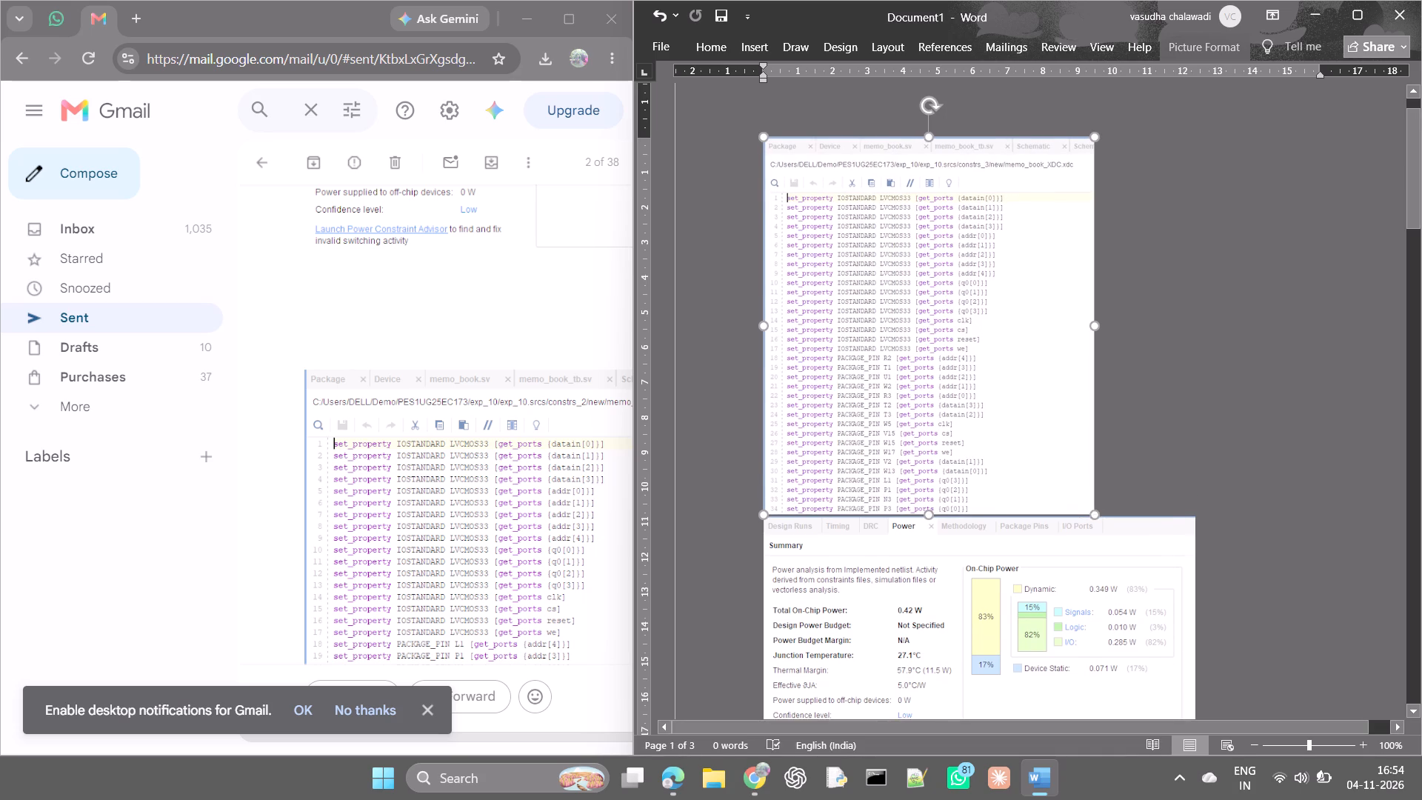
{"action": "left_click_drag", "start_coordinate": [741, 121], "coordinate": [729, 113]}
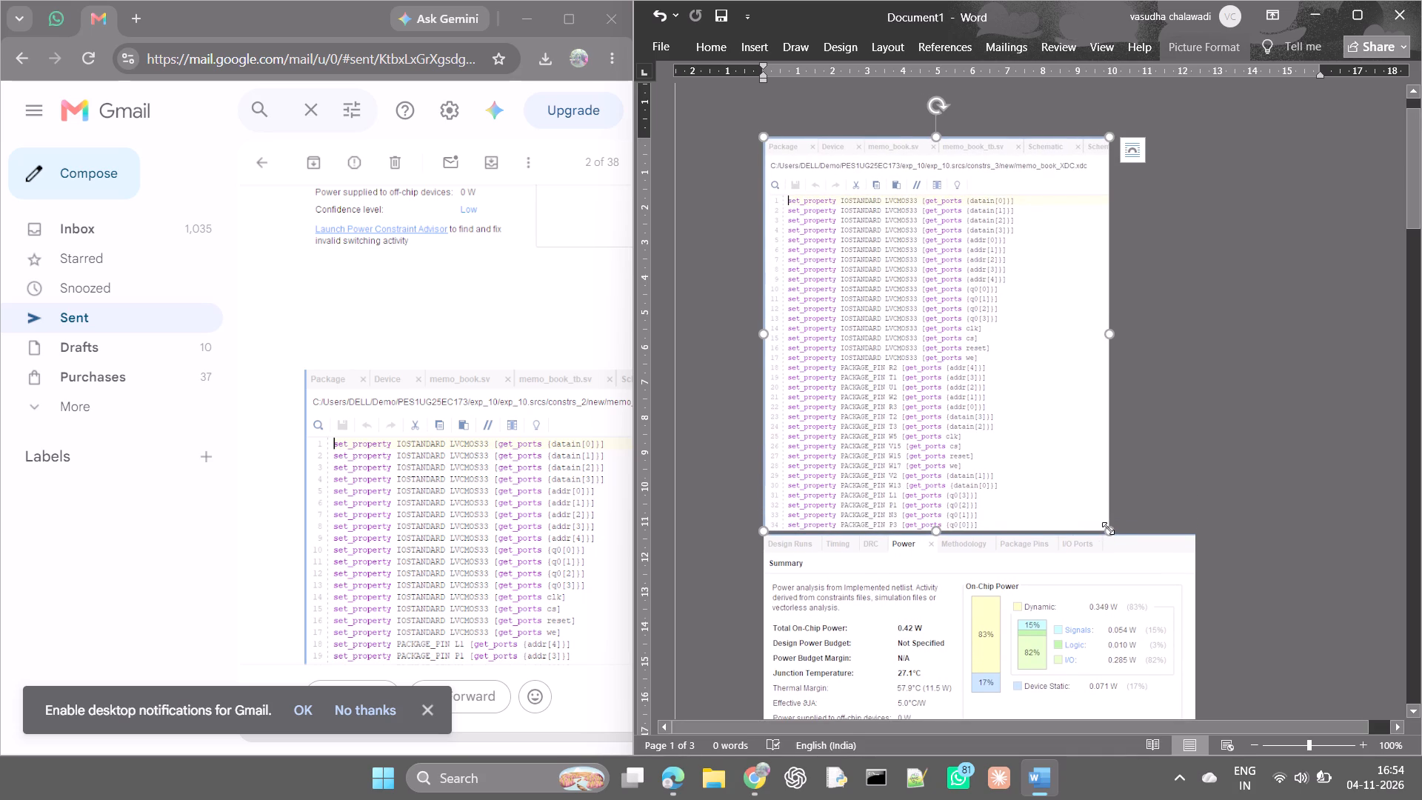
{"action": "left_click_drag", "start_coordinate": [1109, 530], "coordinate": [997, 427]}
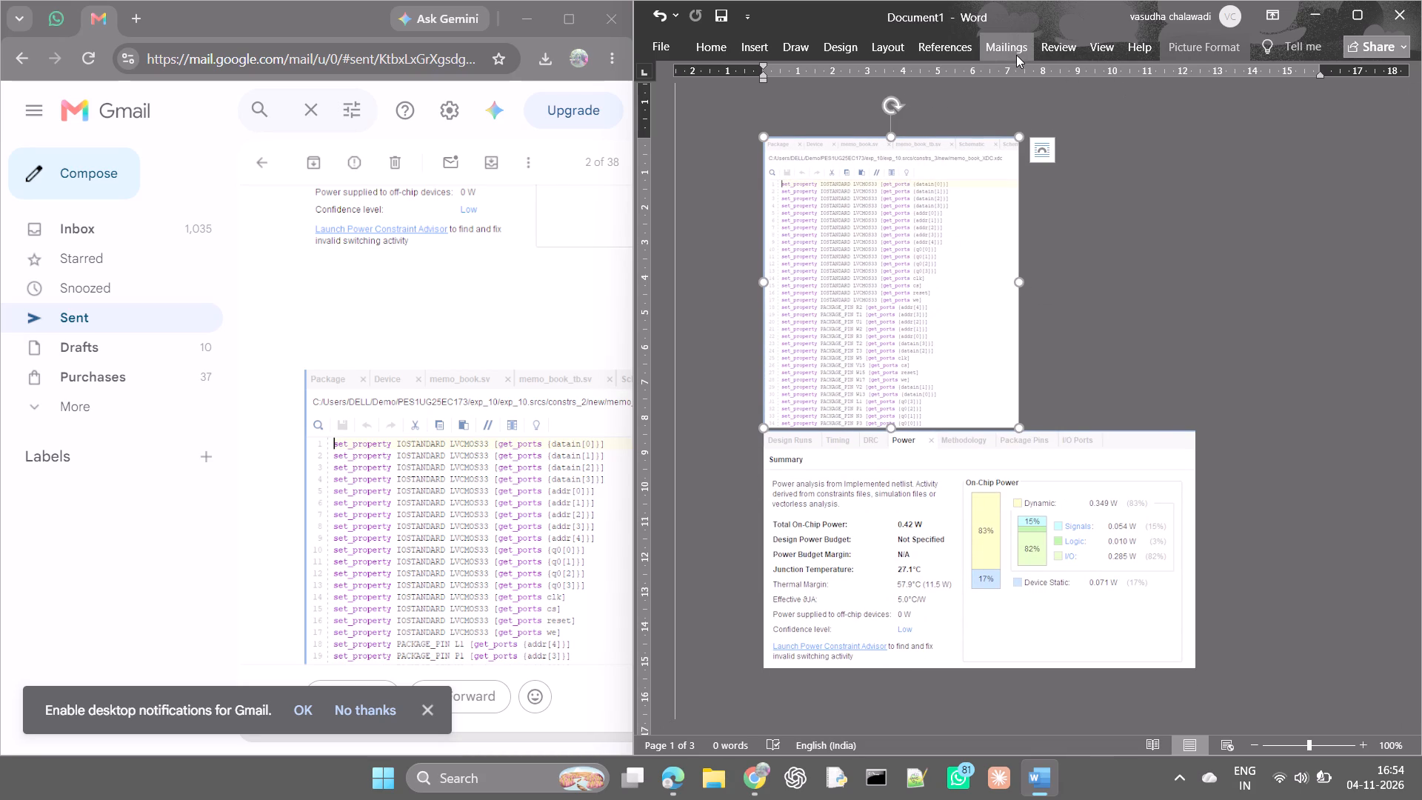
{"action": "left_click", "coordinate": [929, 270]}
Position the Power summary picture at the top right of the page with text wrapping.
{"action": "left_click", "coordinate": [1058, 544]}
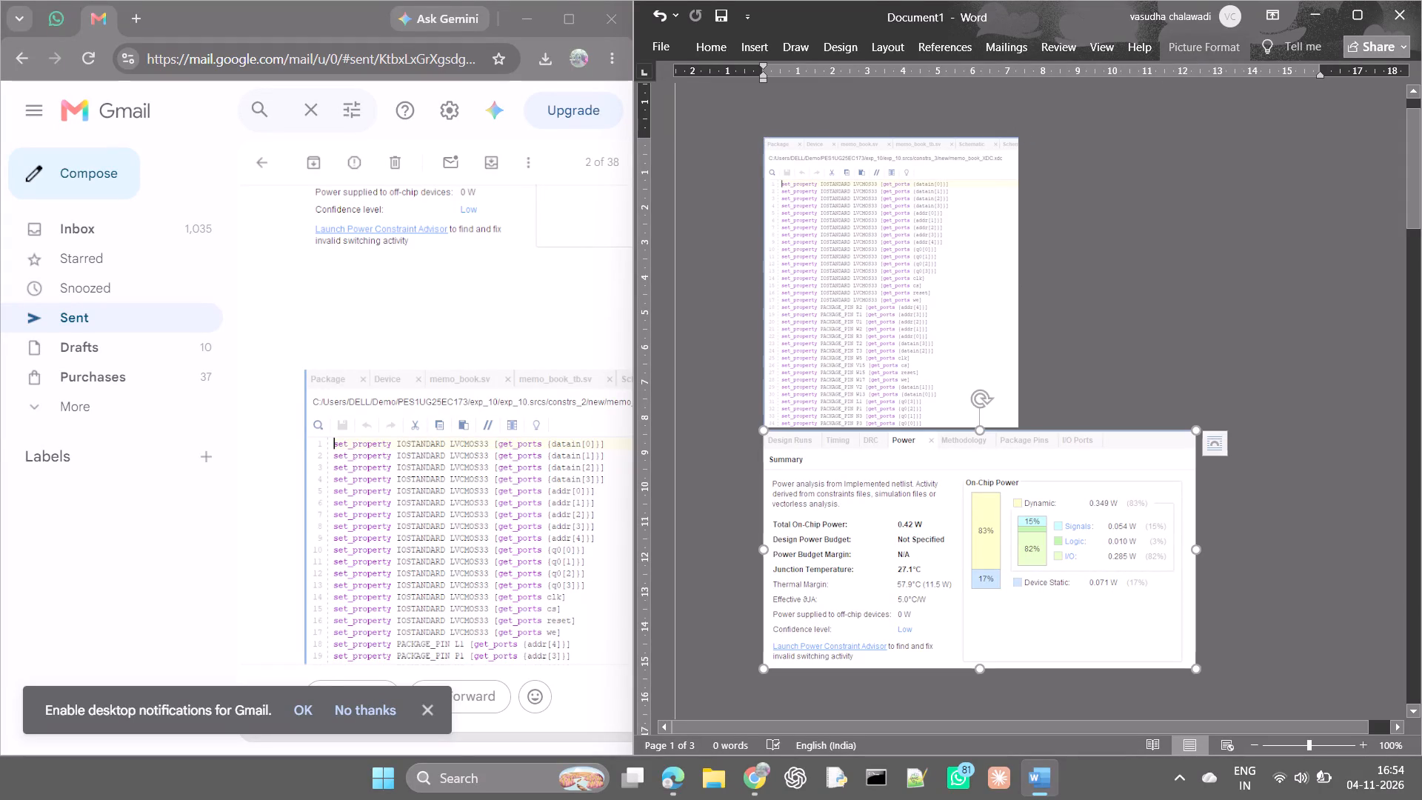
{"action": "left_click", "coordinate": [1189, 50]}
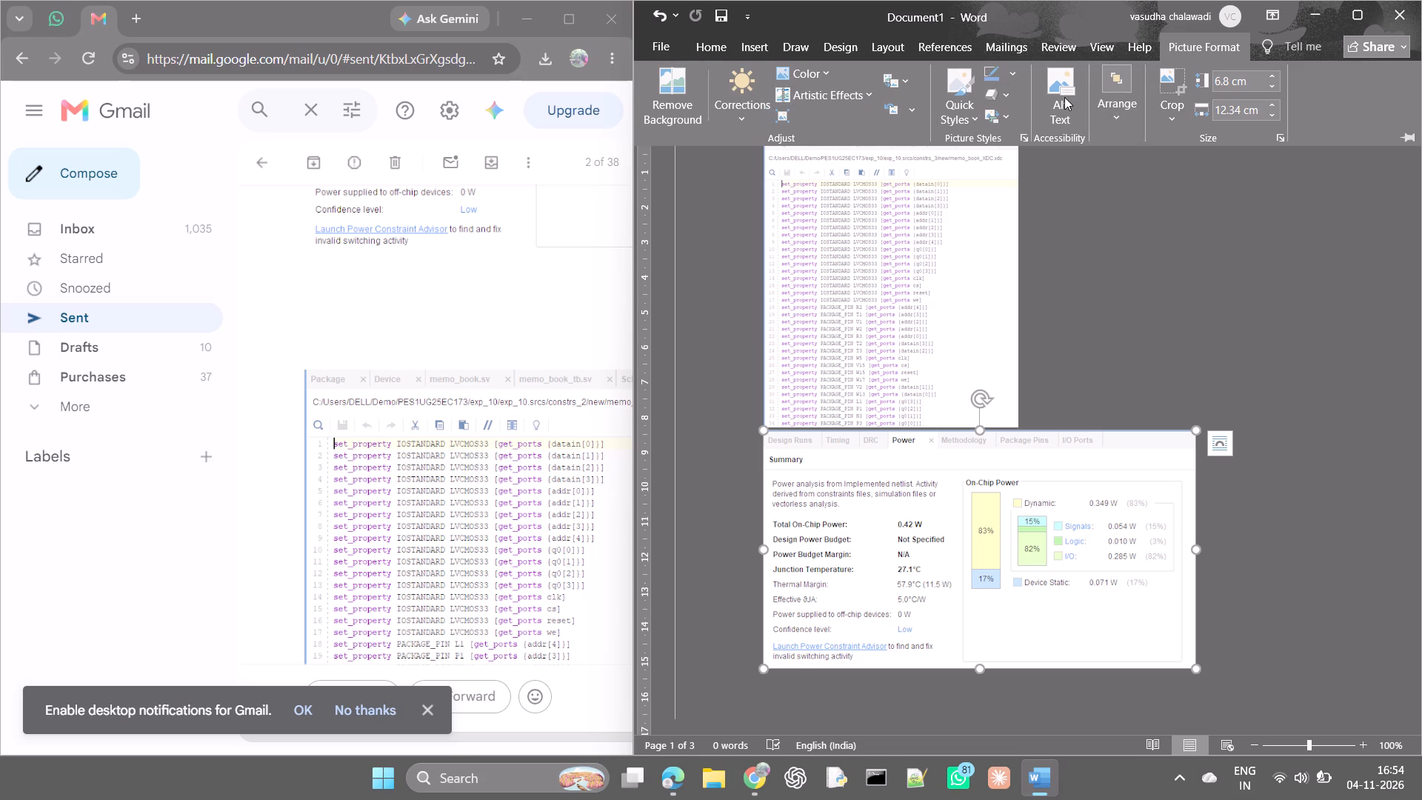
{"action": "left_click", "coordinate": [1101, 104]}
{"action": "left_click", "coordinate": [1117, 165]}
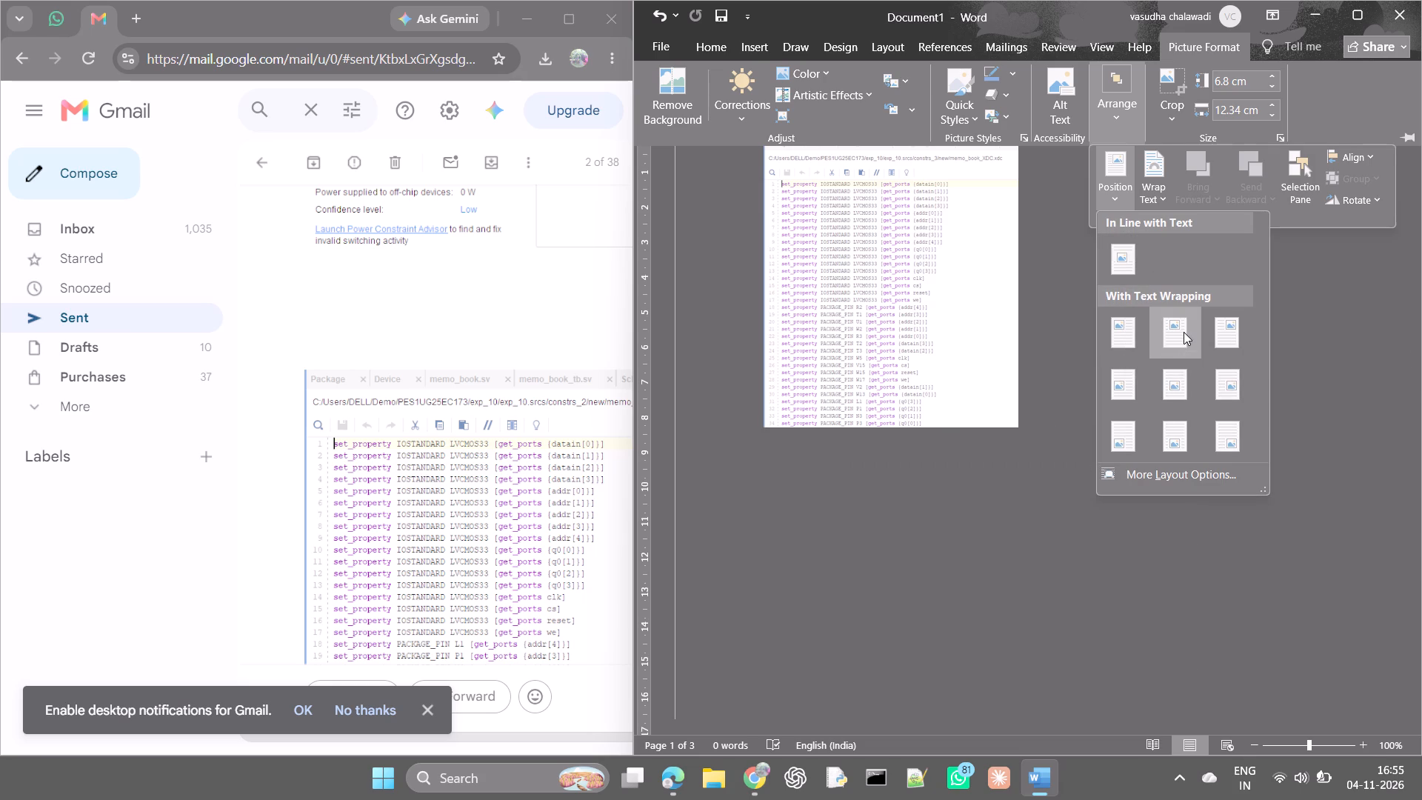
{"action": "left_click", "coordinate": [1234, 336]}
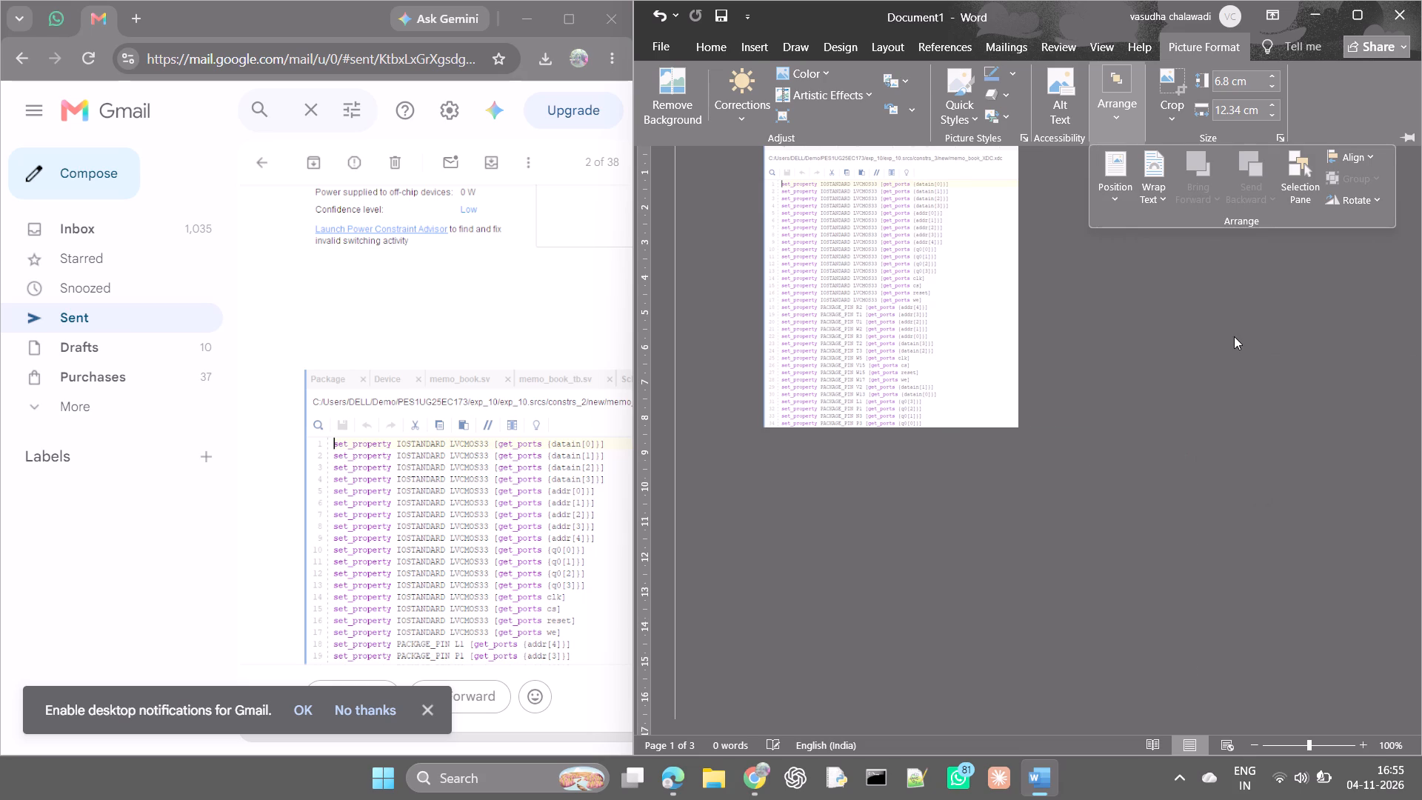
{"action": "scroll", "coordinate": [1234, 336], "scroll_direction": "up", "scroll_amount": 11}
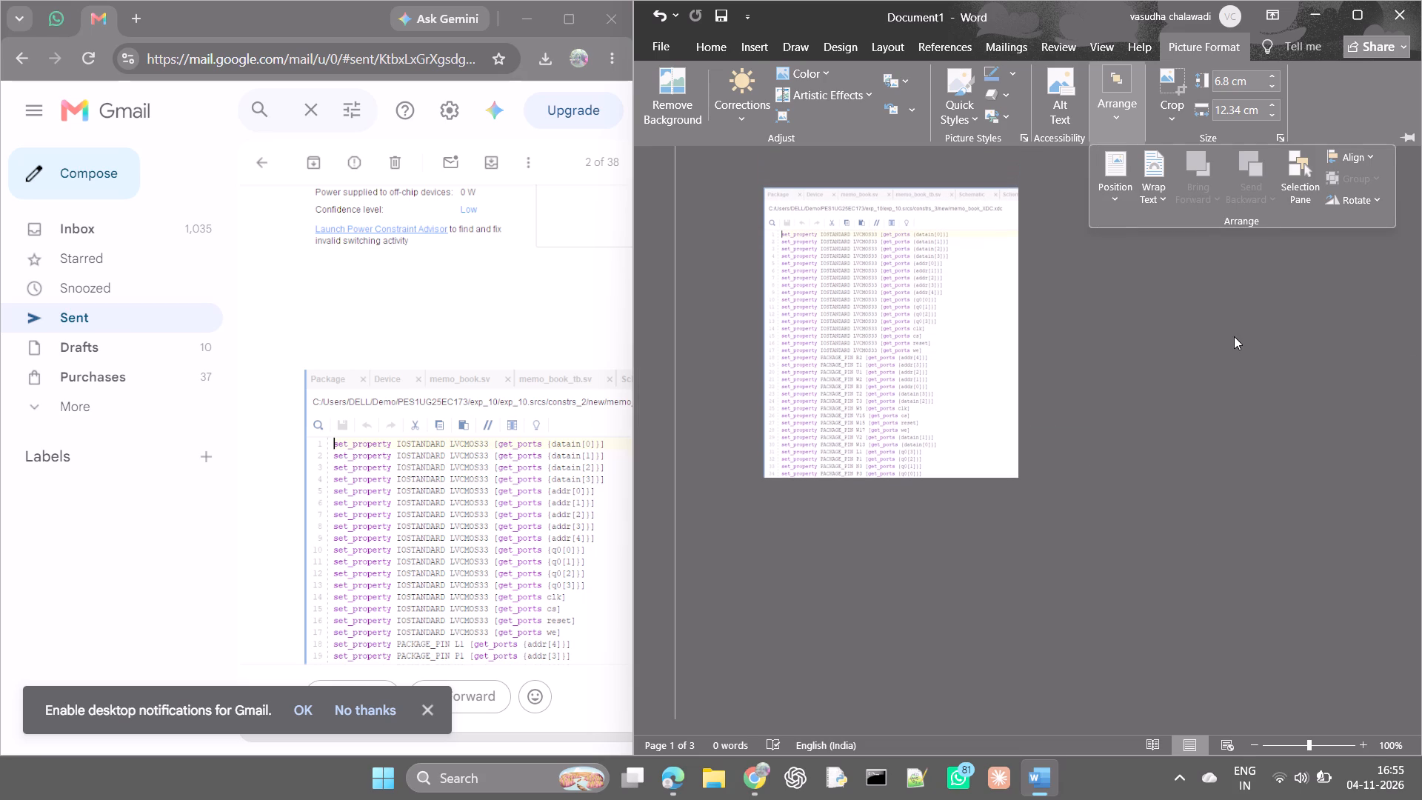
{"action": "scroll", "coordinate": [1234, 336], "scroll_direction": "up", "scroll_amount": 5}
{"action": "left_click", "coordinate": [1234, 336]}
Move the Power summary picture from the top of the second page onto the first page, below the Schematic (2) screenshot.
{"action": "scroll", "coordinate": [1234, 336], "scroll_direction": "up", "scroll_amount": 2}
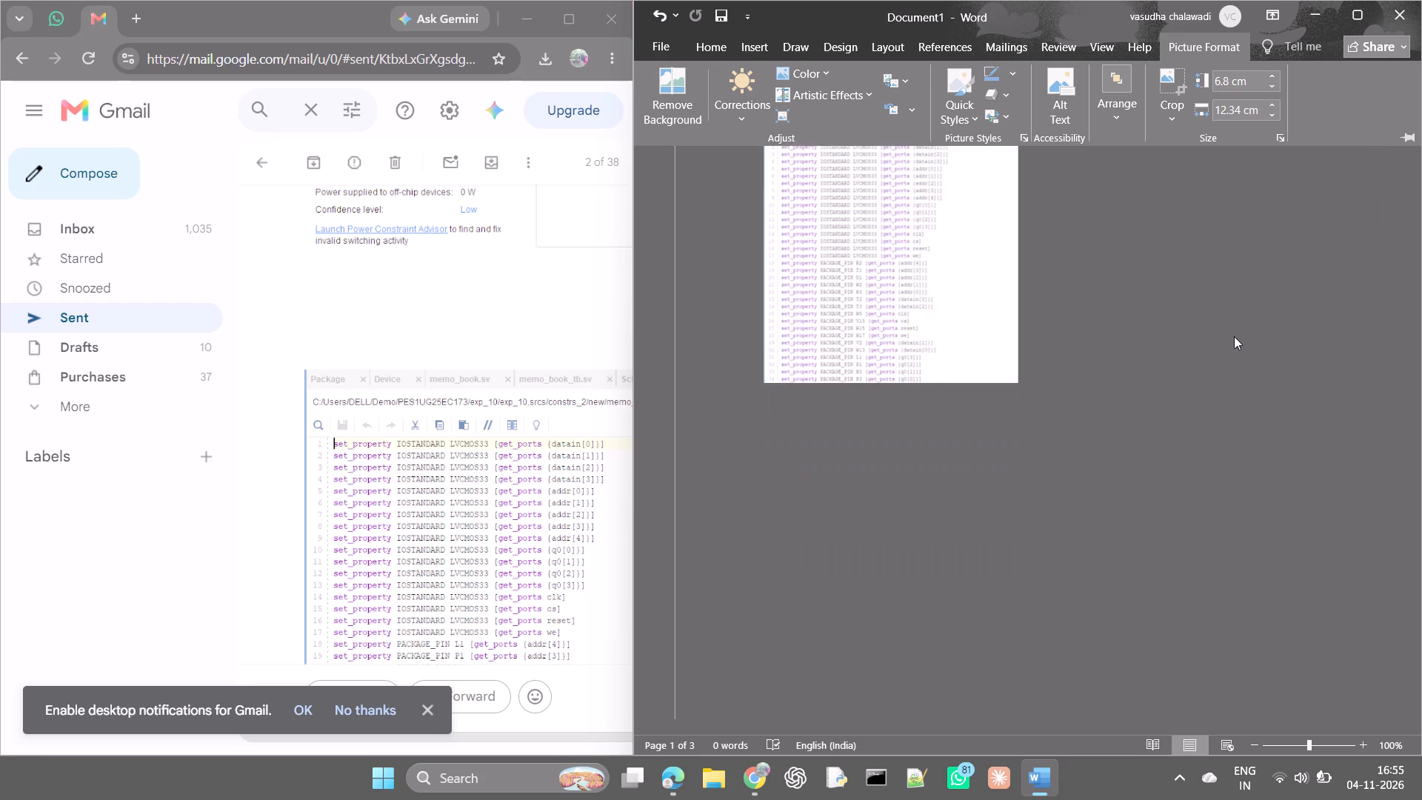
{"action": "scroll", "coordinate": [1234, 336], "scroll_direction": "up", "scroll_amount": 15}
{"action": "scroll", "coordinate": [1234, 336], "scroll_direction": "down", "scroll_amount": 11}
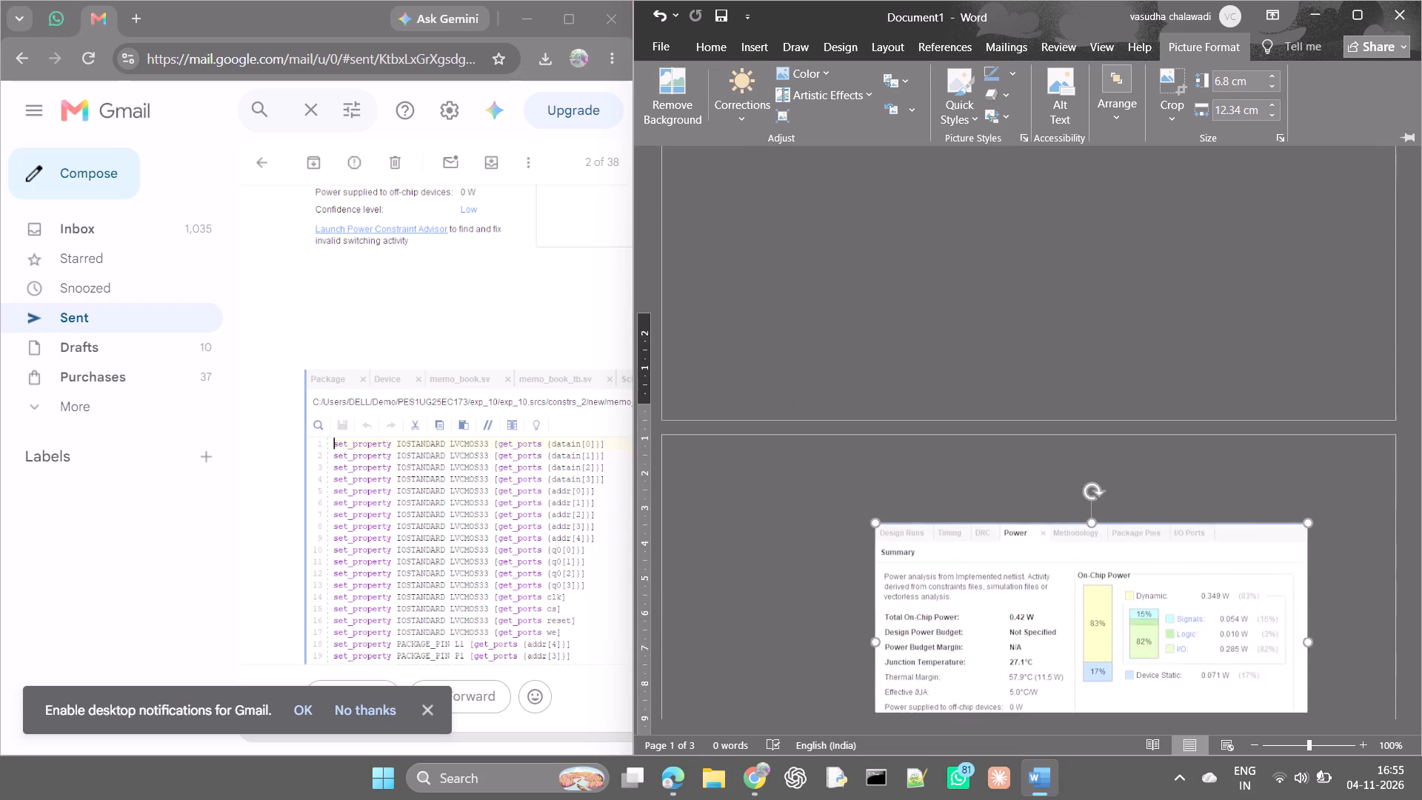
{"action": "scroll", "coordinate": [1234, 336], "scroll_direction": "down", "scroll_amount": 2}
{"action": "scroll", "coordinate": [1234, 336], "scroll_direction": "up", "scroll_amount": 4}
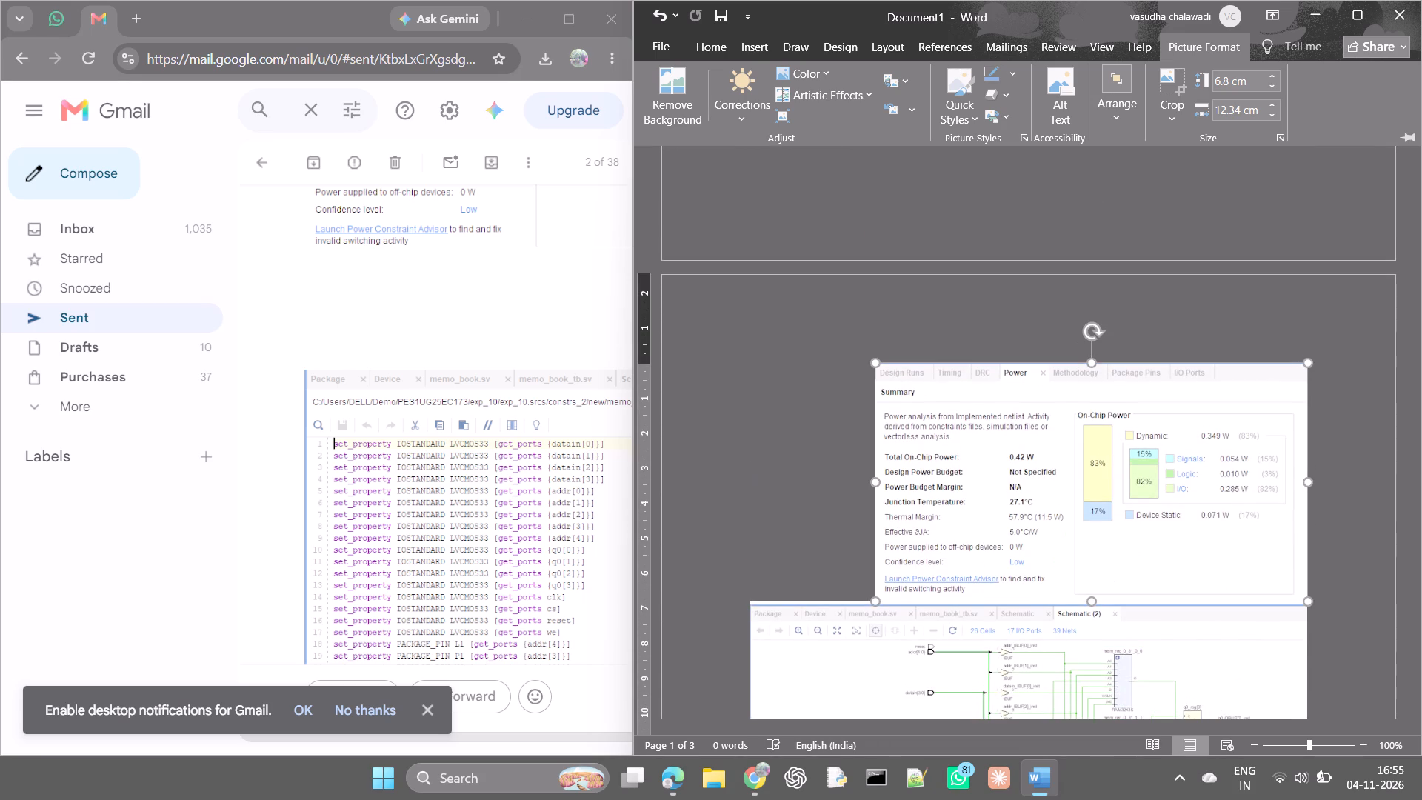
{"action": "left_click", "coordinate": [1100, 462]}
{"action": "left_click_drag", "start_coordinate": [1100, 462], "coordinate": [1075, 287]}
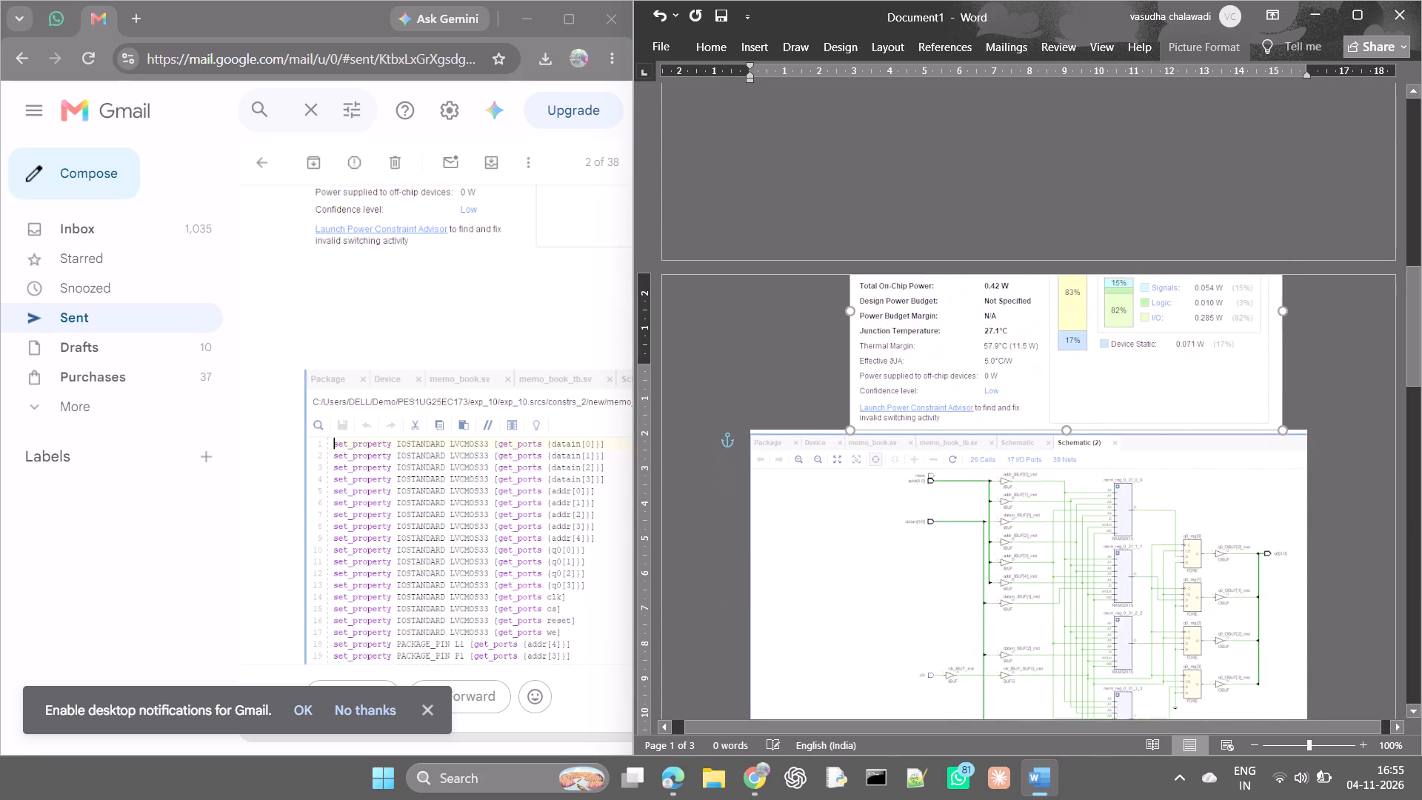
{"action": "left_click_drag", "start_coordinate": [1075, 287], "coordinate": [1098, 177]}
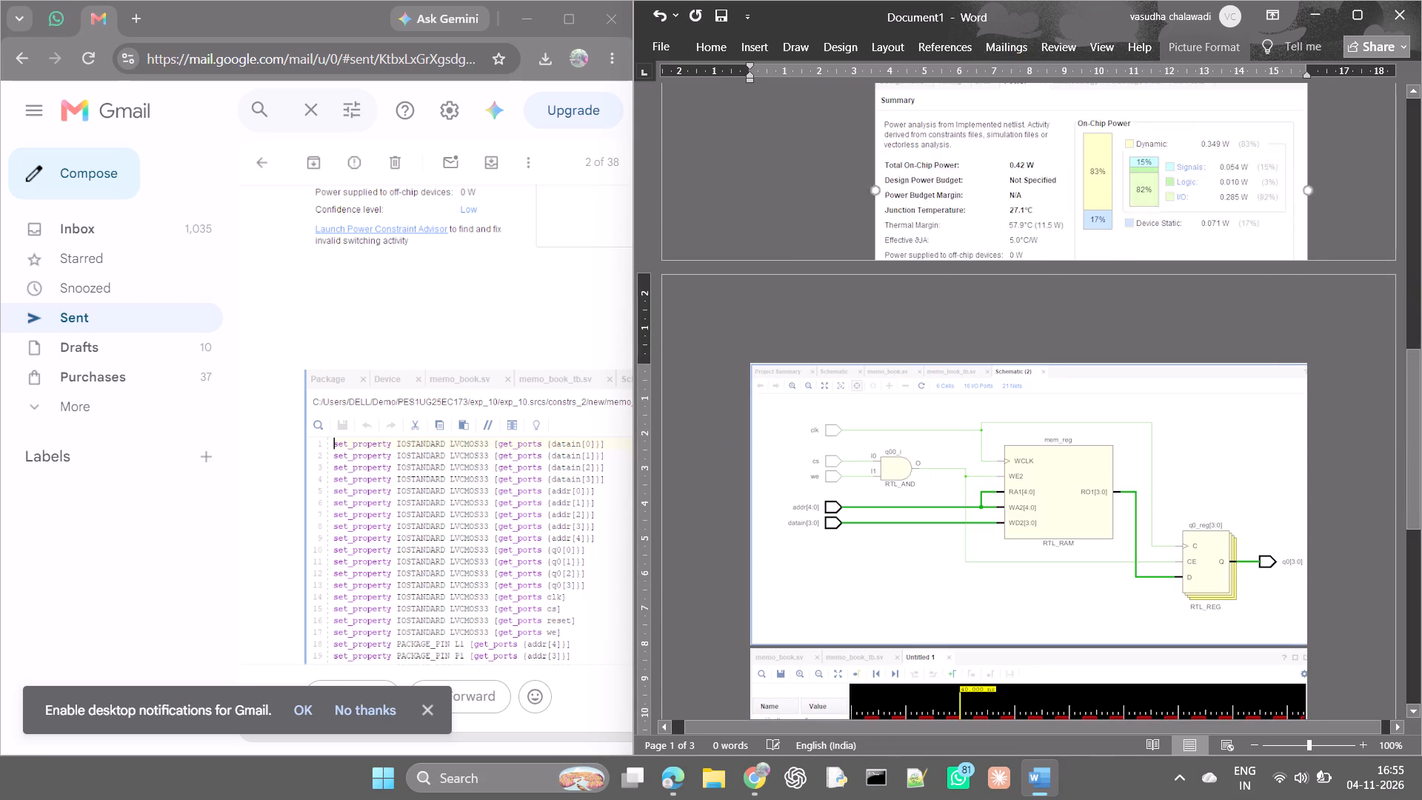
{"action": "left_click_drag", "start_coordinate": [1098, 177], "coordinate": [1101, 0]}
{"action": "scroll", "coordinate": [1101, 0], "scroll_direction": "up", "scroll_amount": 7}
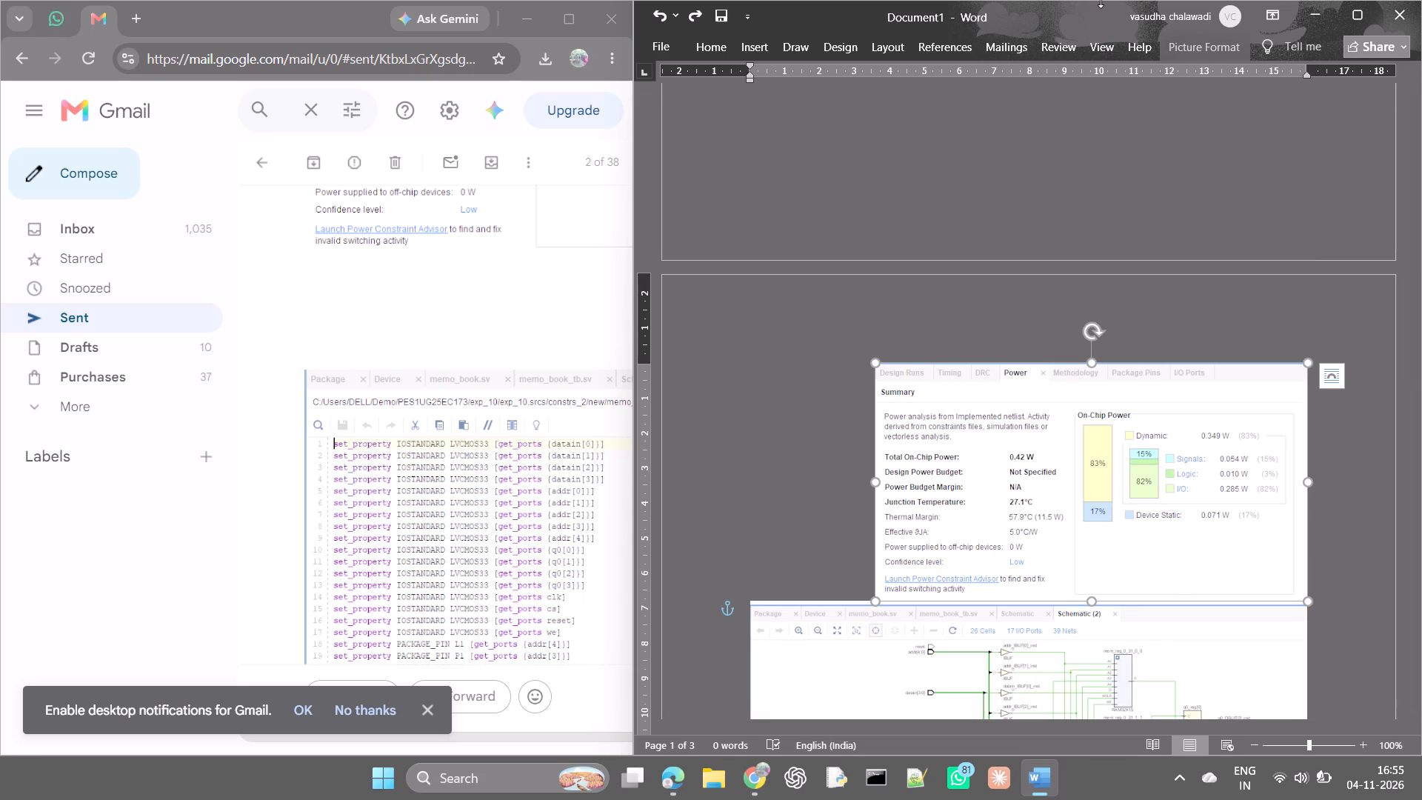
{"action": "left_click_drag", "start_coordinate": [978, 487], "coordinate": [909, 116]}
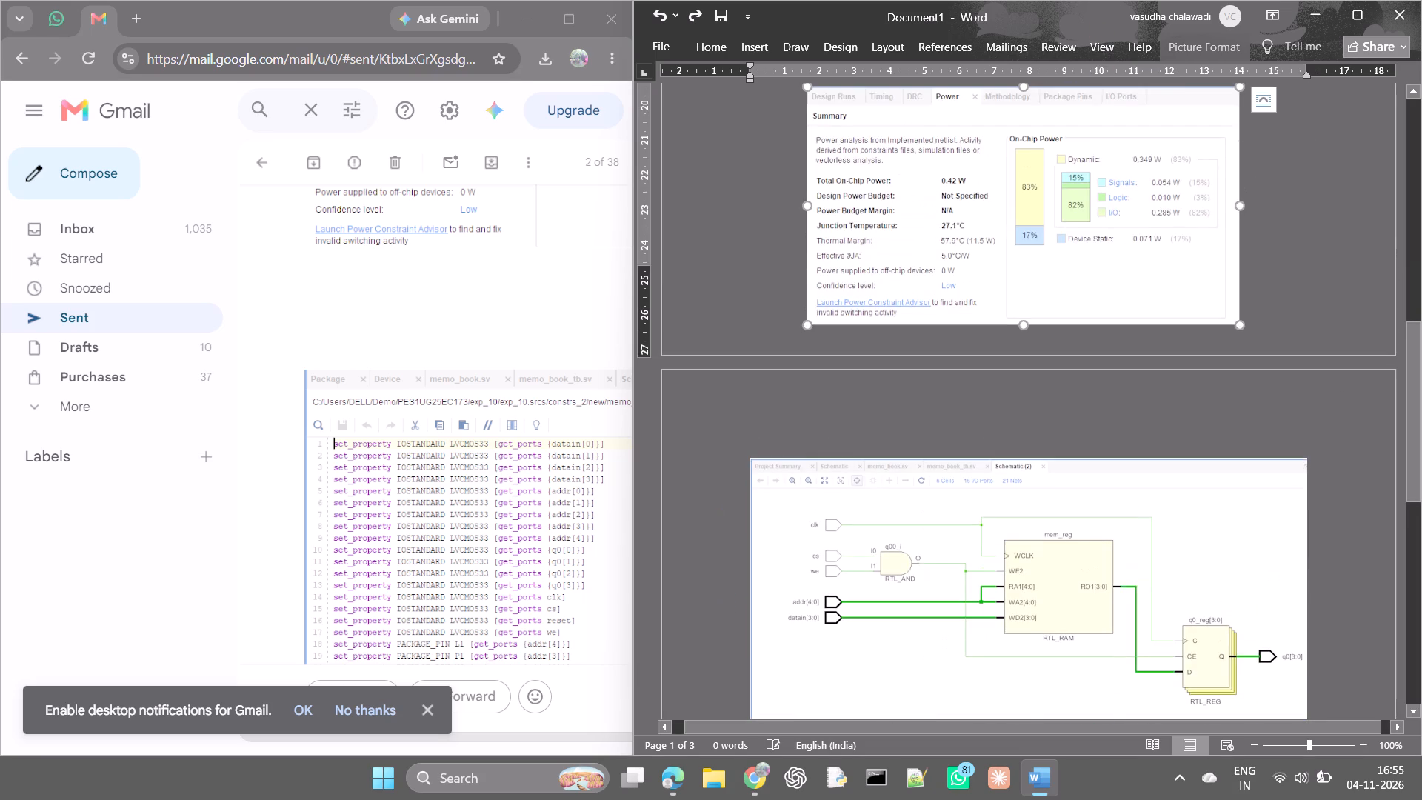
{"action": "scroll", "coordinate": [909, 116], "scroll_direction": "up", "scroll_amount": 2}
{"action": "scroll", "coordinate": [928, 278], "scroll_direction": "up", "scroll_amount": 6}
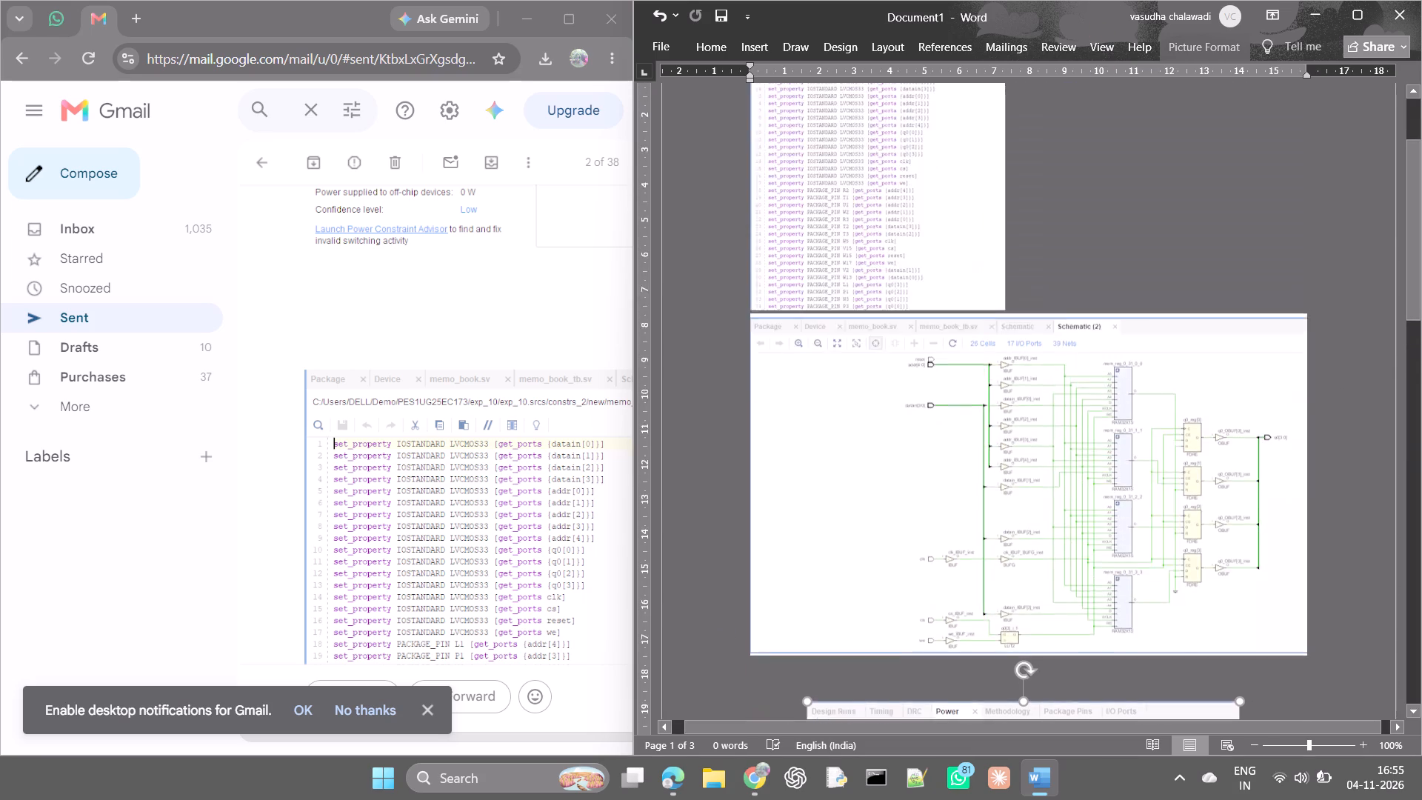
{"action": "scroll", "coordinate": [928, 278], "scroll_direction": "up", "scroll_amount": 5}
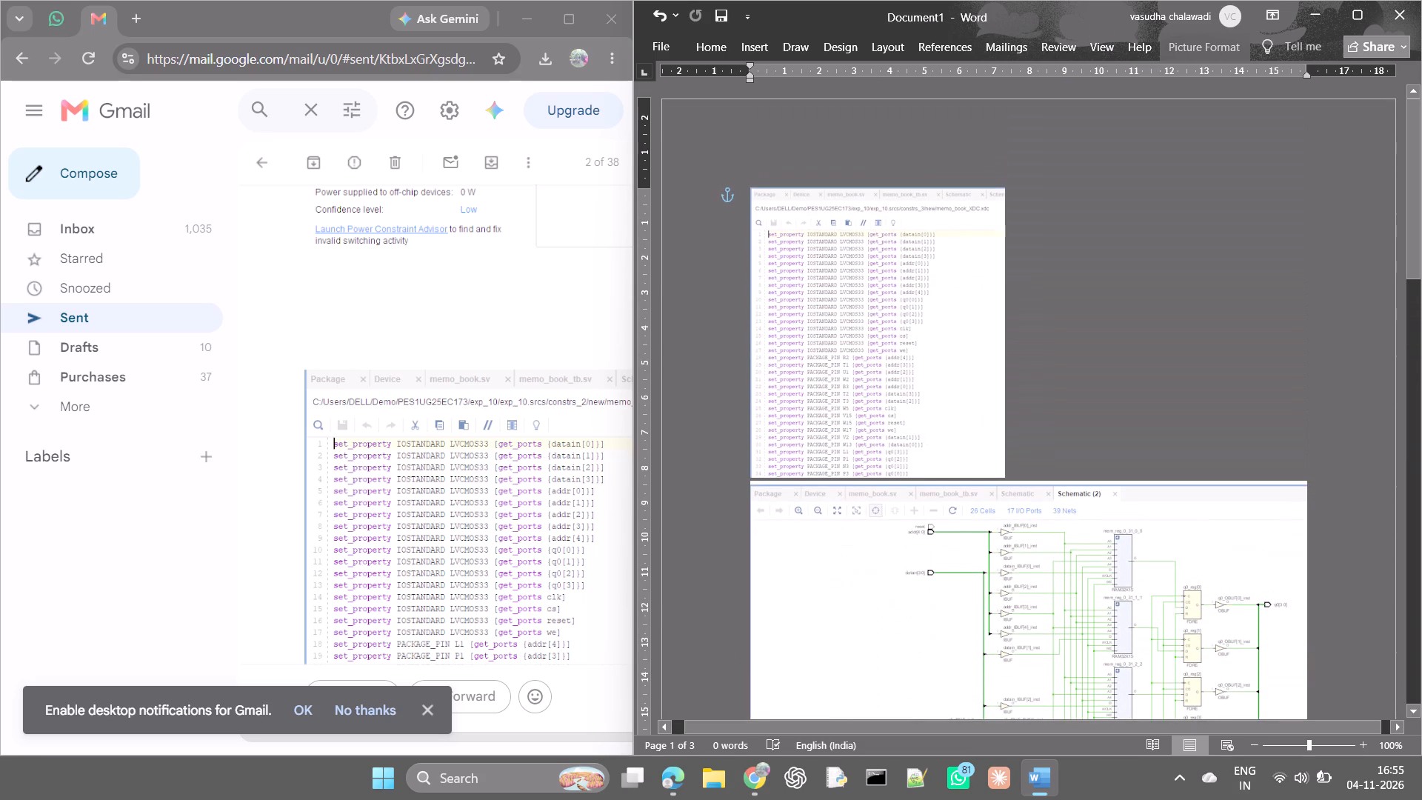
Crop the blank strip off the left side of the Schematic (2) screenshot below the constraints code, leaving it about 11.98 cm wide.
{"action": "left_click", "coordinate": [983, 605]}
{"action": "scroll", "coordinate": [983, 605], "scroll_direction": "down", "scroll_amount": 2}
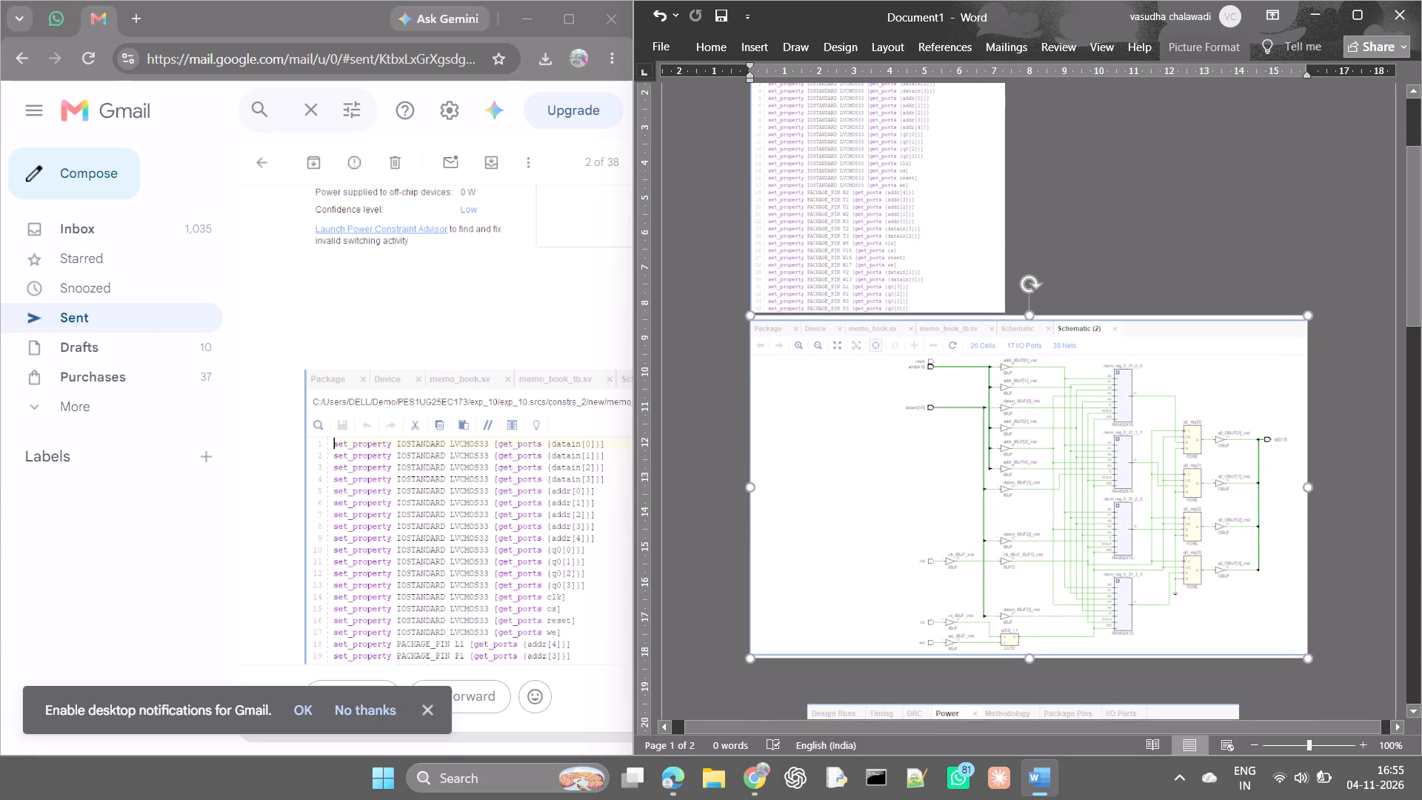
{"action": "left_click", "coordinate": [1218, 48]}
{"action": "left_click", "coordinate": [1181, 86]}
{"action": "left_click_drag", "start_coordinate": [755, 485], "coordinate": [886, 479]}
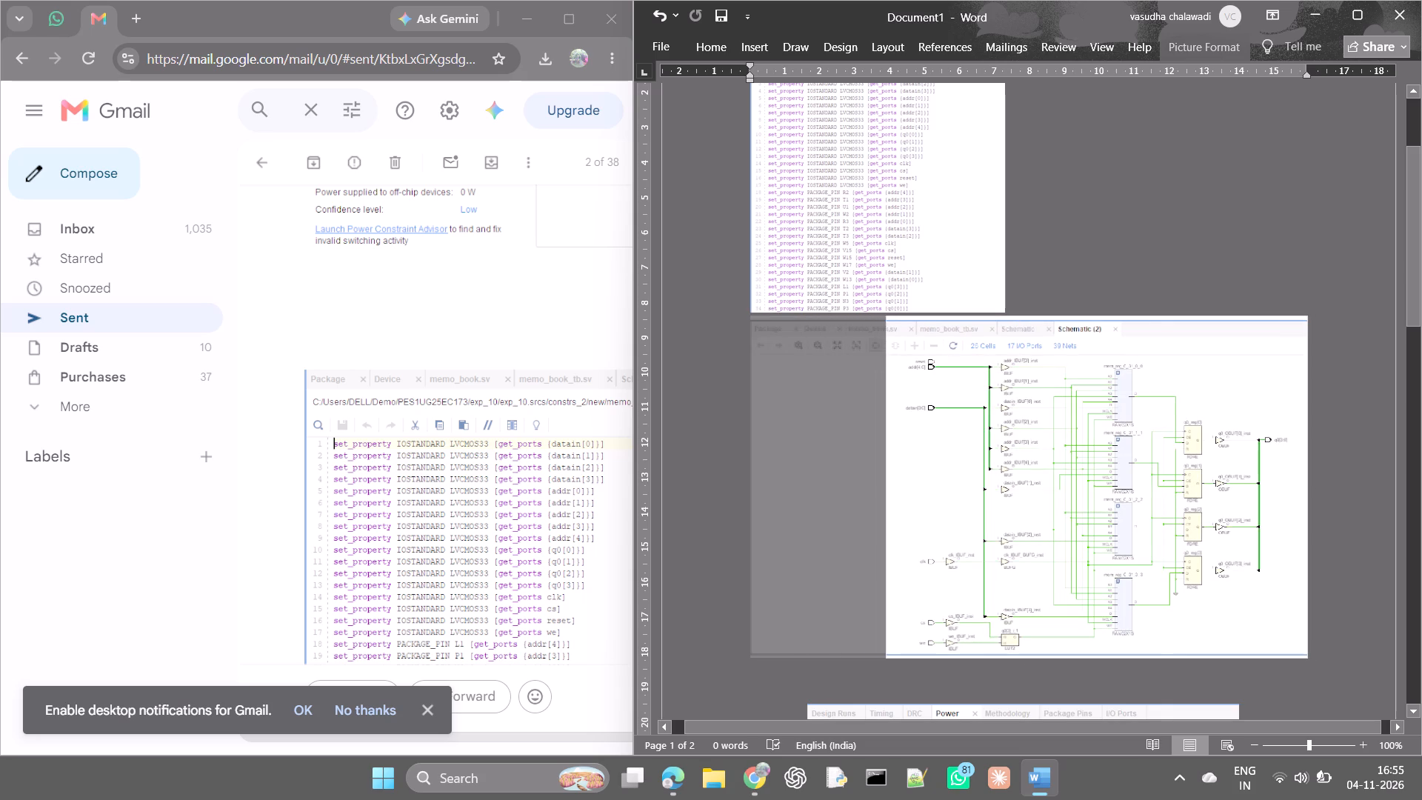
{"action": "left_click_drag", "start_coordinate": [886, 479], "coordinate": [888, 479]}
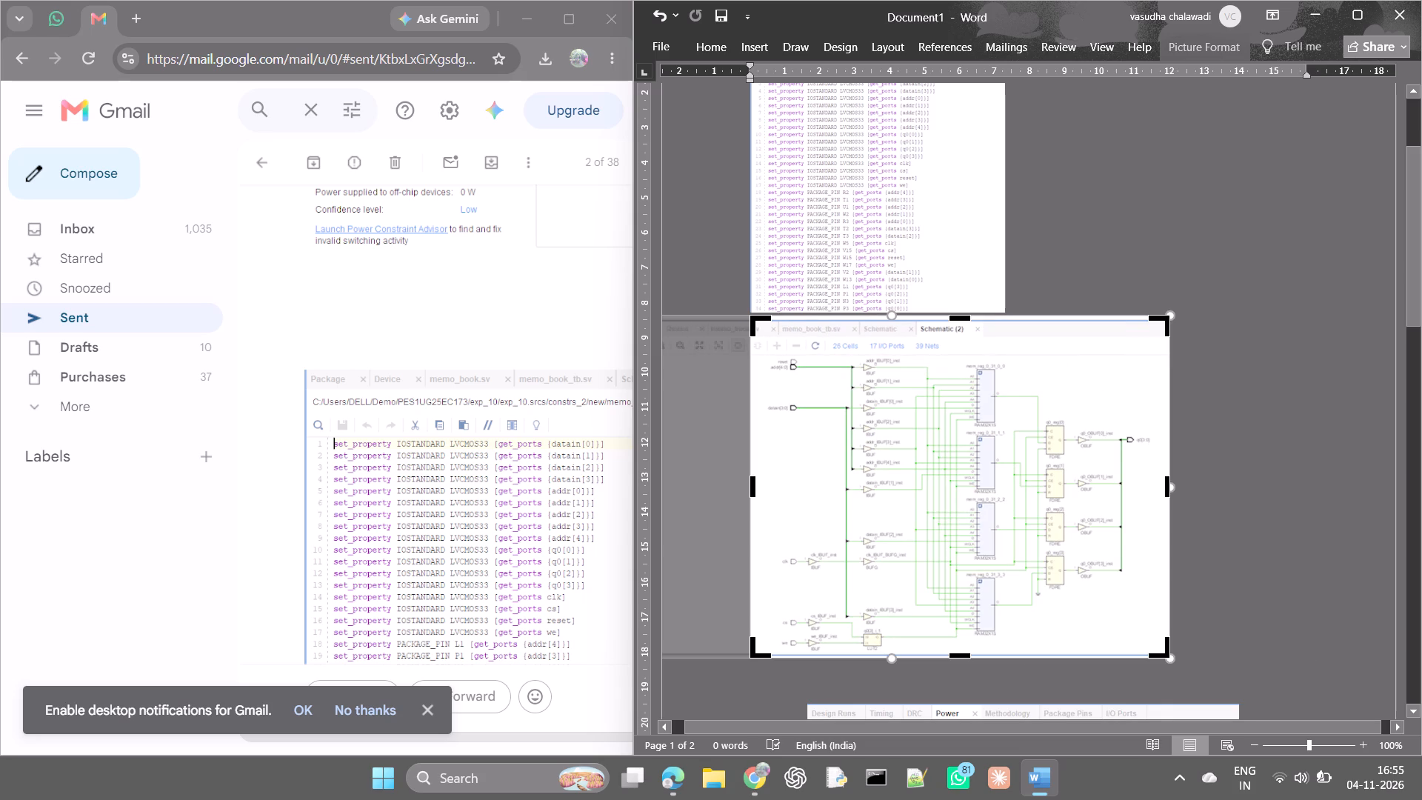
{"action": "left_click", "coordinate": [1280, 363]}
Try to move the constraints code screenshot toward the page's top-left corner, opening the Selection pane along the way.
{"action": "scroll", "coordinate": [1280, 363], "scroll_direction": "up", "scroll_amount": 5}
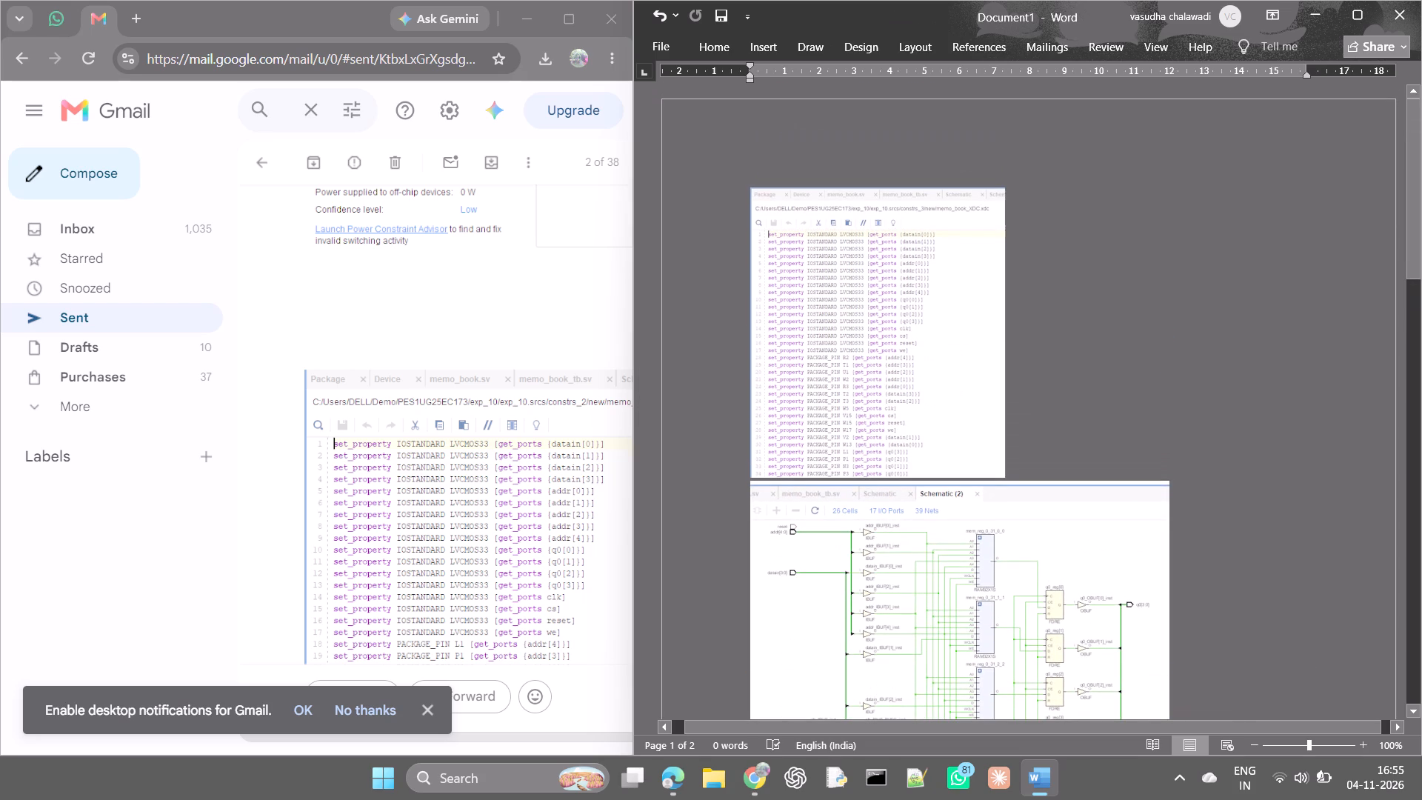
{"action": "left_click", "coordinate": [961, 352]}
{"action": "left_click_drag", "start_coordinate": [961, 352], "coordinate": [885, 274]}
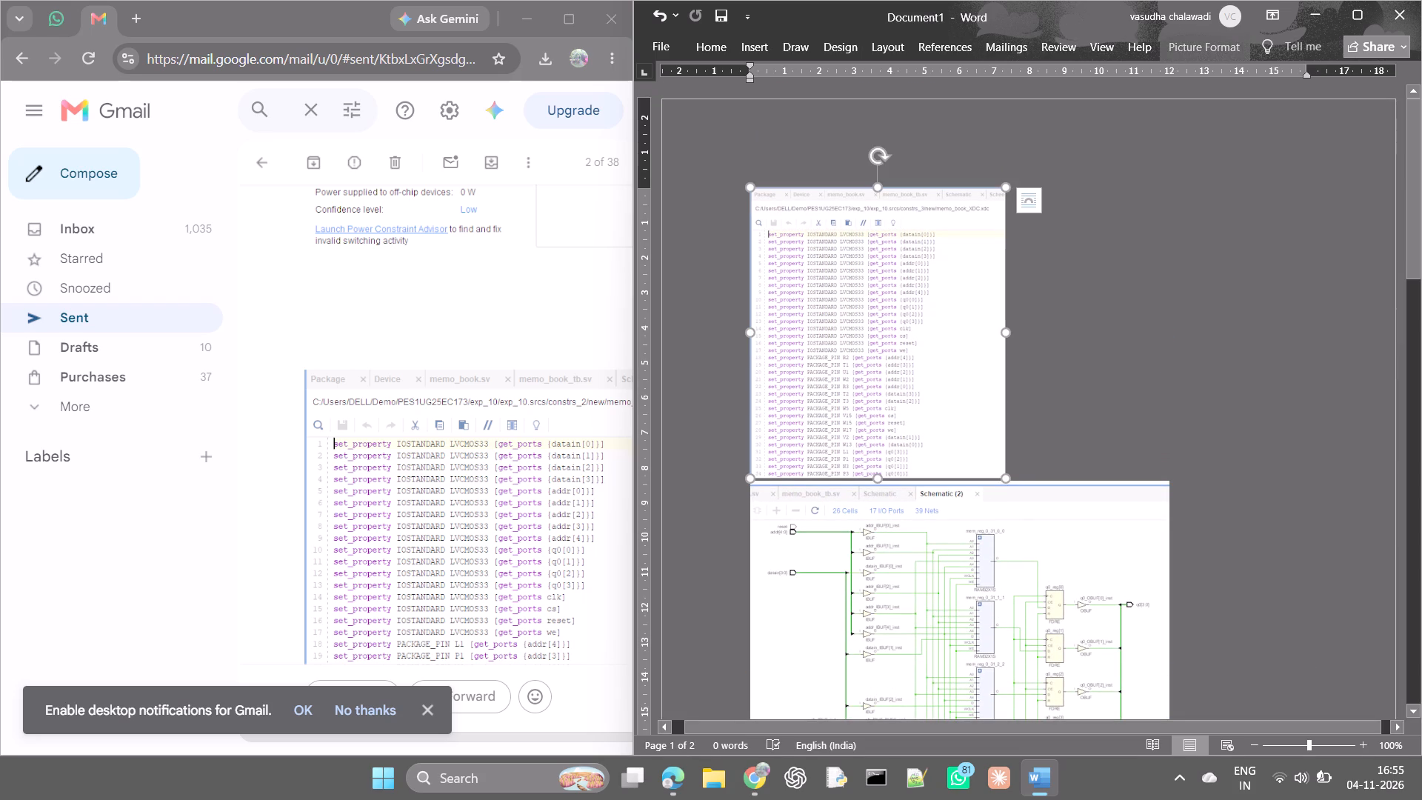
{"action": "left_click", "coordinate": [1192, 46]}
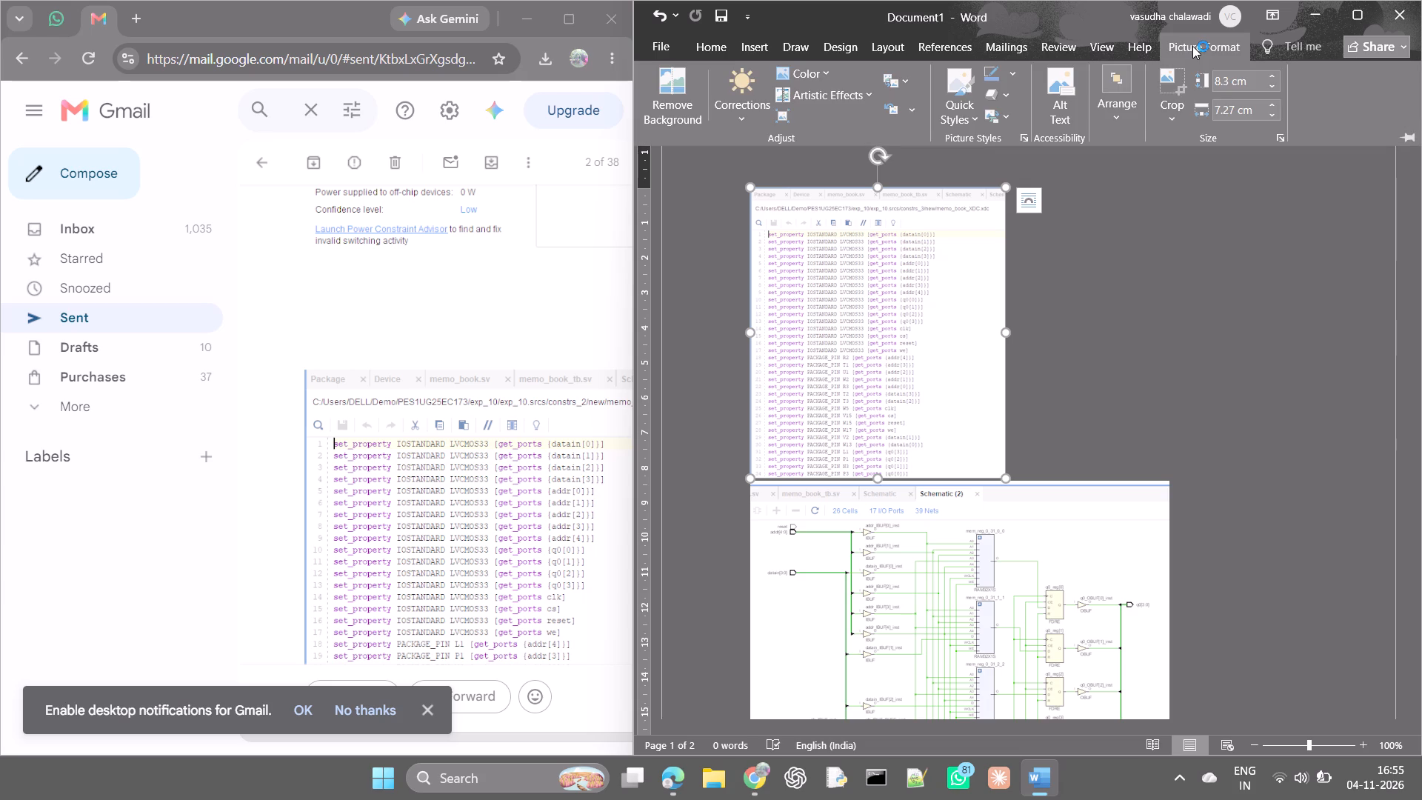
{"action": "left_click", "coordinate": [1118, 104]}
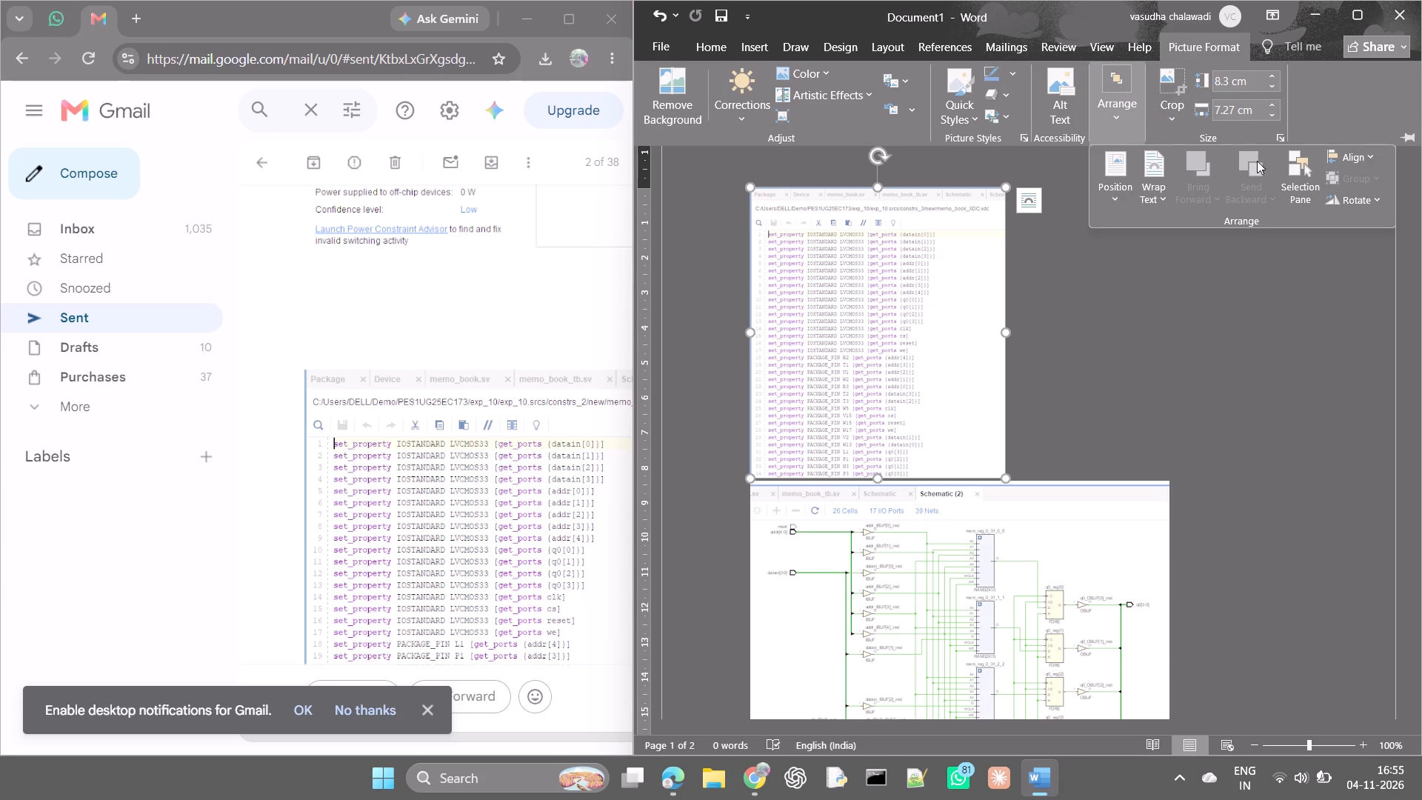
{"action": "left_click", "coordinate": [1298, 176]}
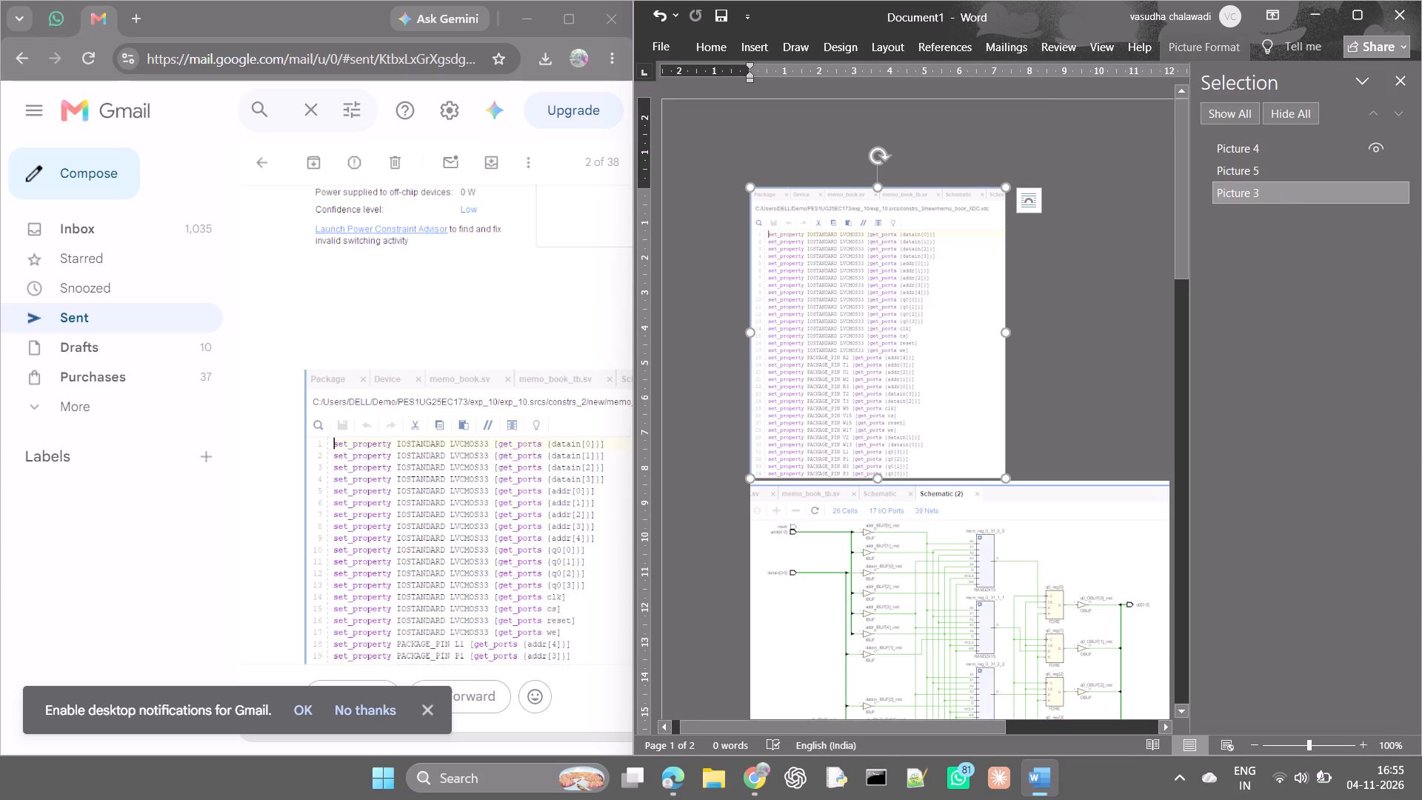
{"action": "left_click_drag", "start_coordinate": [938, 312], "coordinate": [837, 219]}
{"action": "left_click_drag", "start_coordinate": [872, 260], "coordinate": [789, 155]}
Position the constraints code screenshot at the top right of the page with text wrapping.
{"action": "left_click", "coordinate": [1200, 48]}
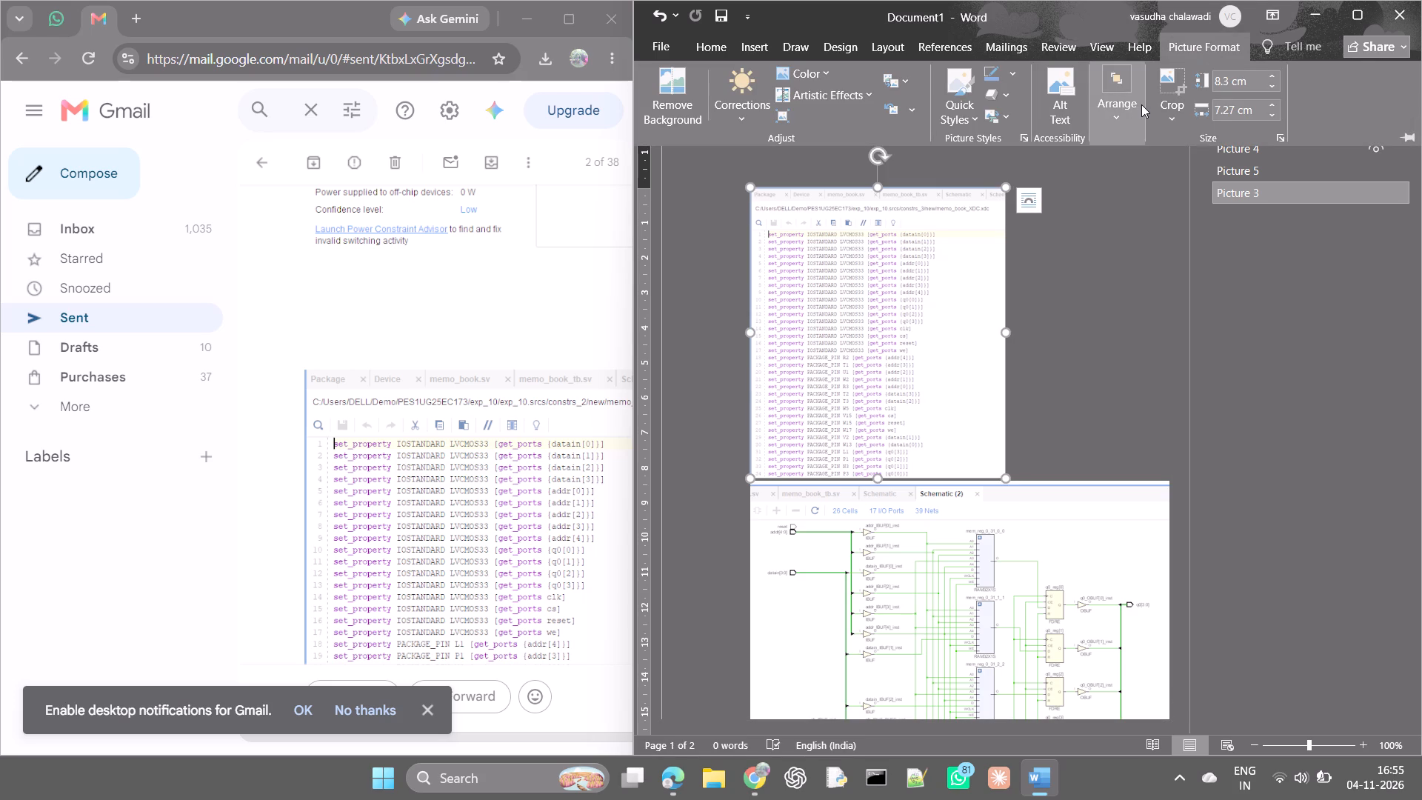
{"action": "left_click", "coordinate": [1141, 104]}
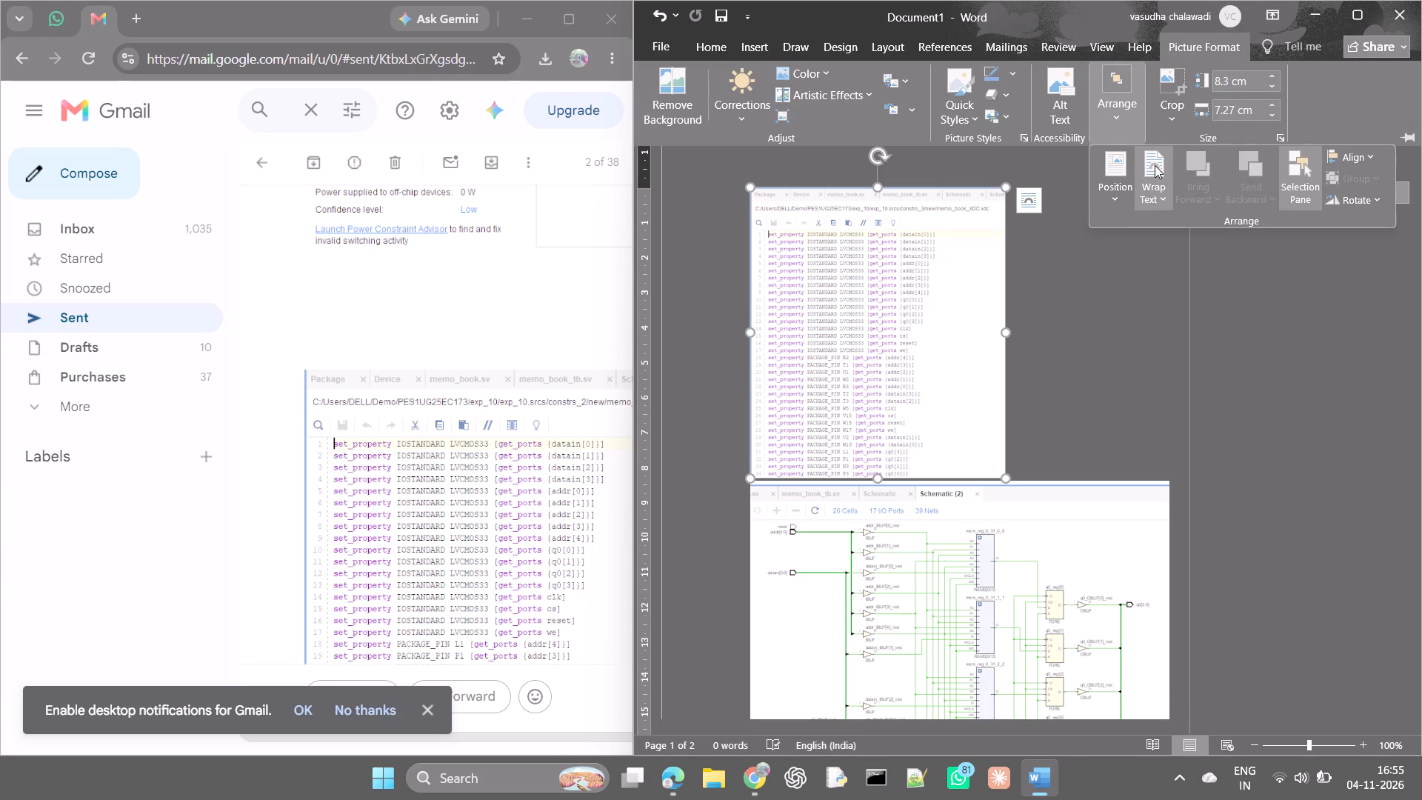
{"action": "left_click", "coordinate": [1155, 176]}
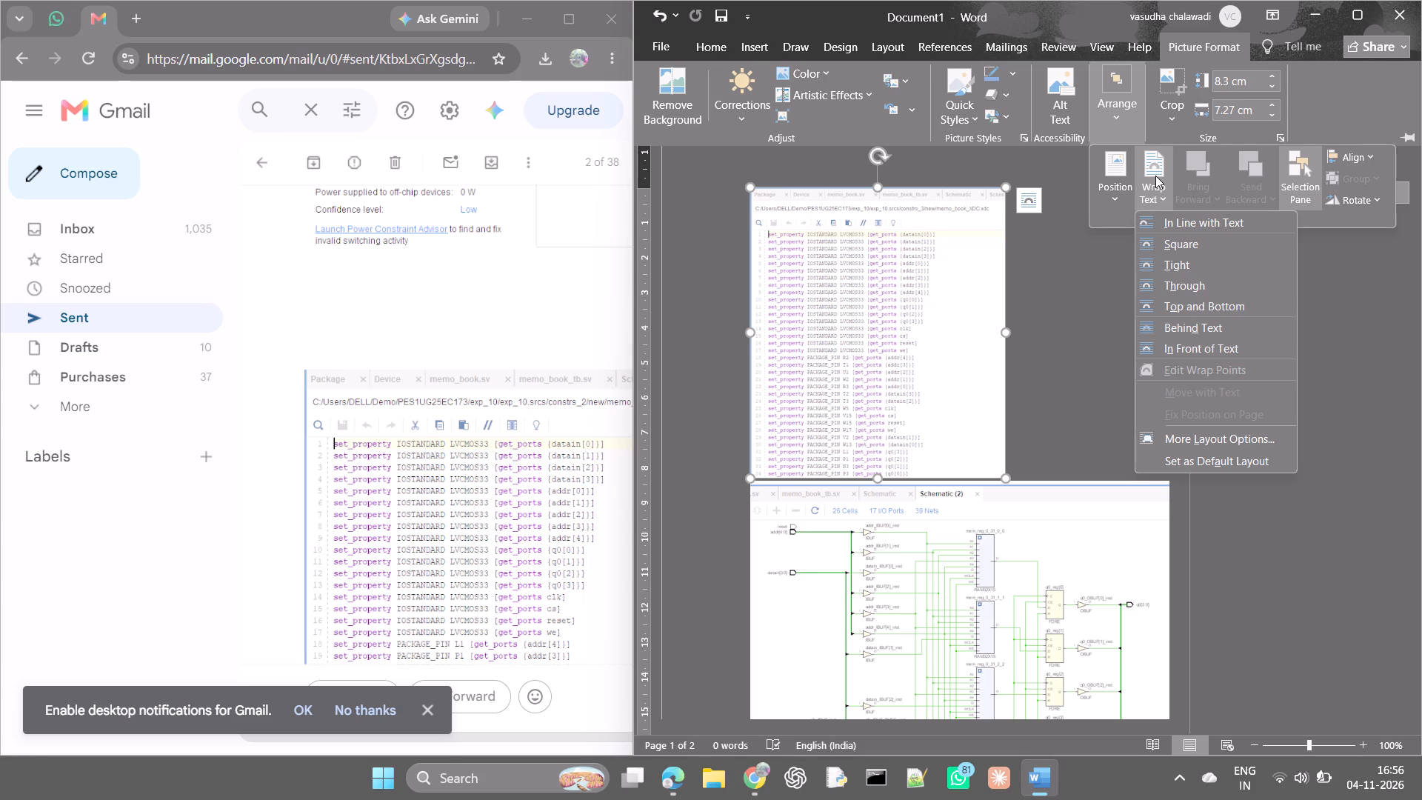
{"action": "left_click", "coordinate": [1111, 190]}
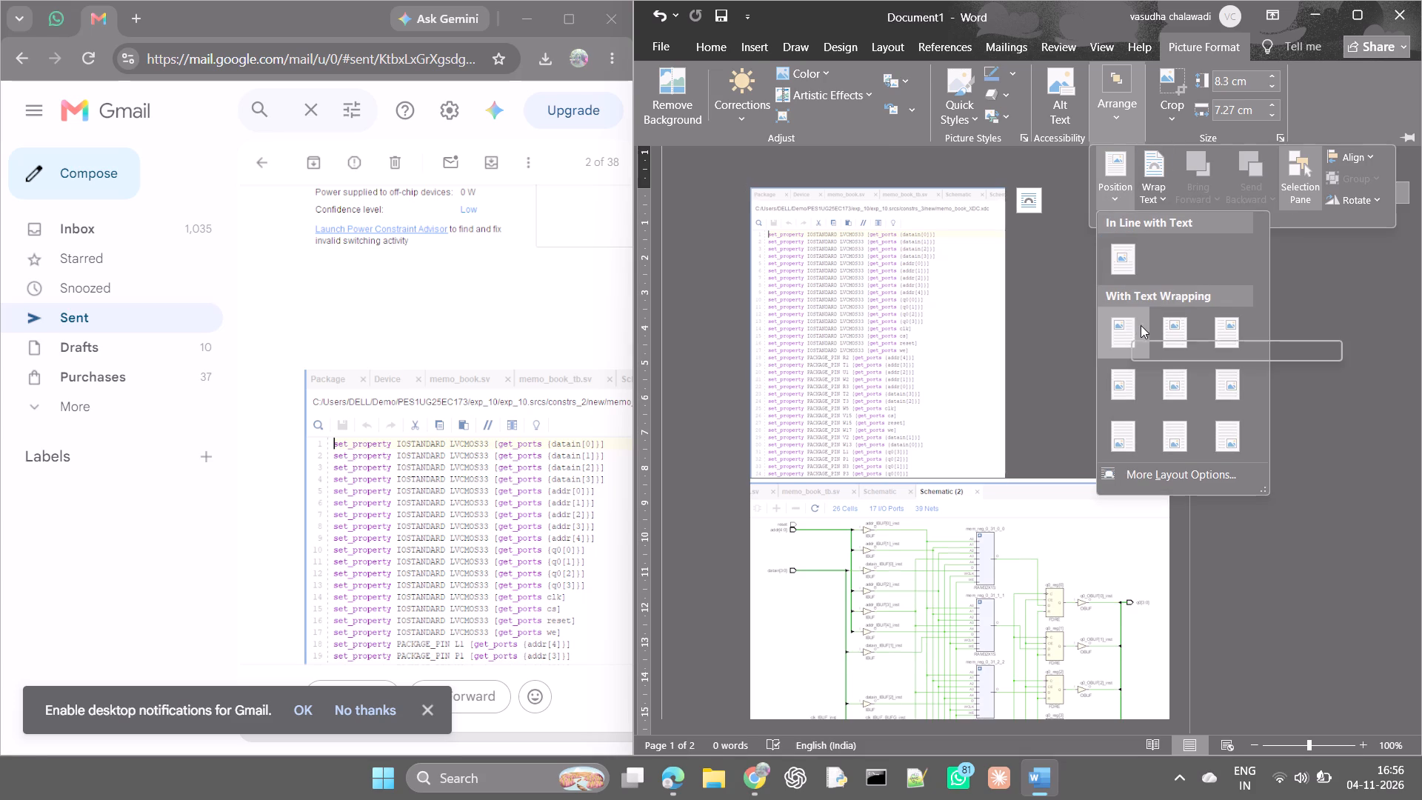
{"action": "left_click", "coordinate": [1240, 335]}
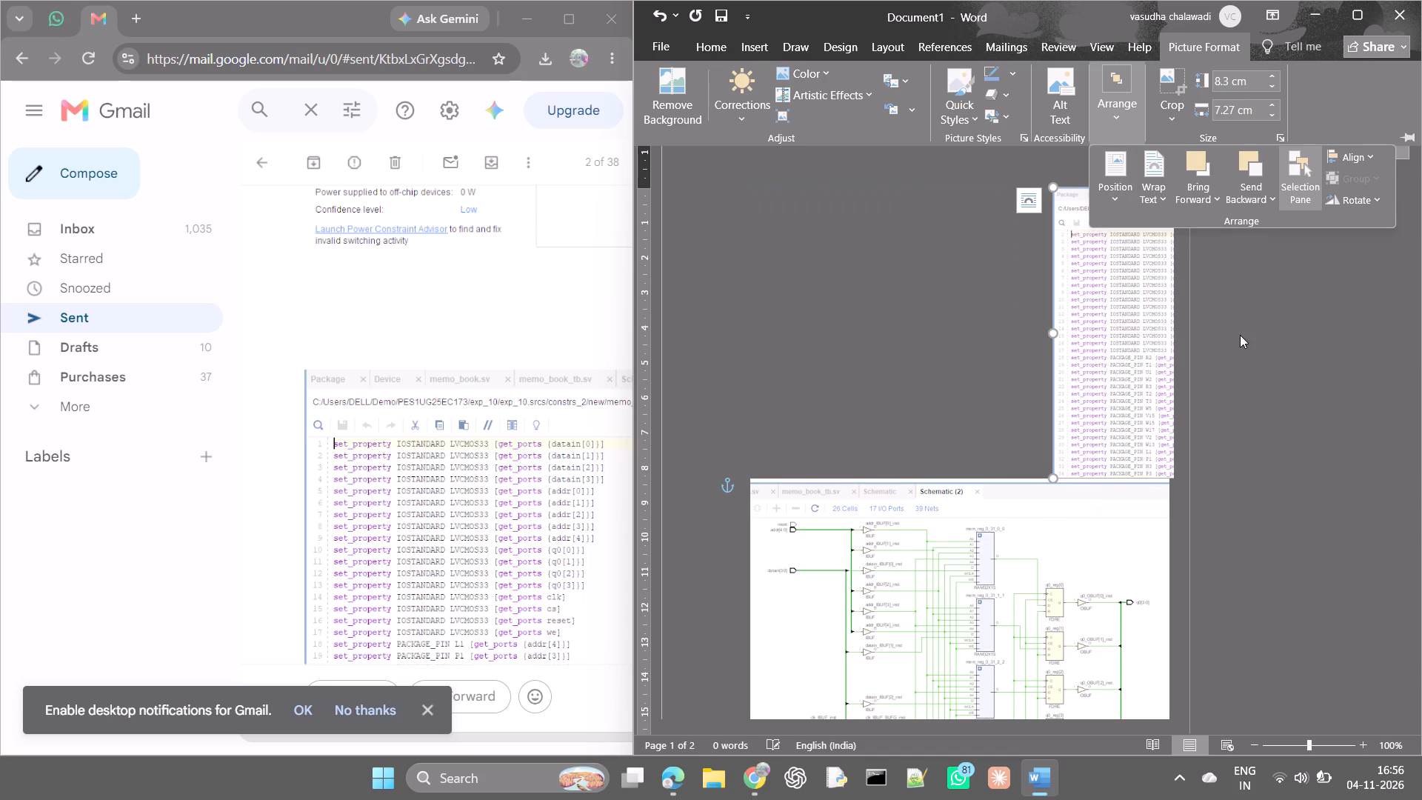
Close the Selection pane and move the constraints code screenshot up into the page's top-right corner, inside the margins' area.
{"action": "left_click", "coordinate": [1140, 347]}
{"action": "left_click_drag", "start_coordinate": [1140, 347], "coordinate": [1128, 344]}
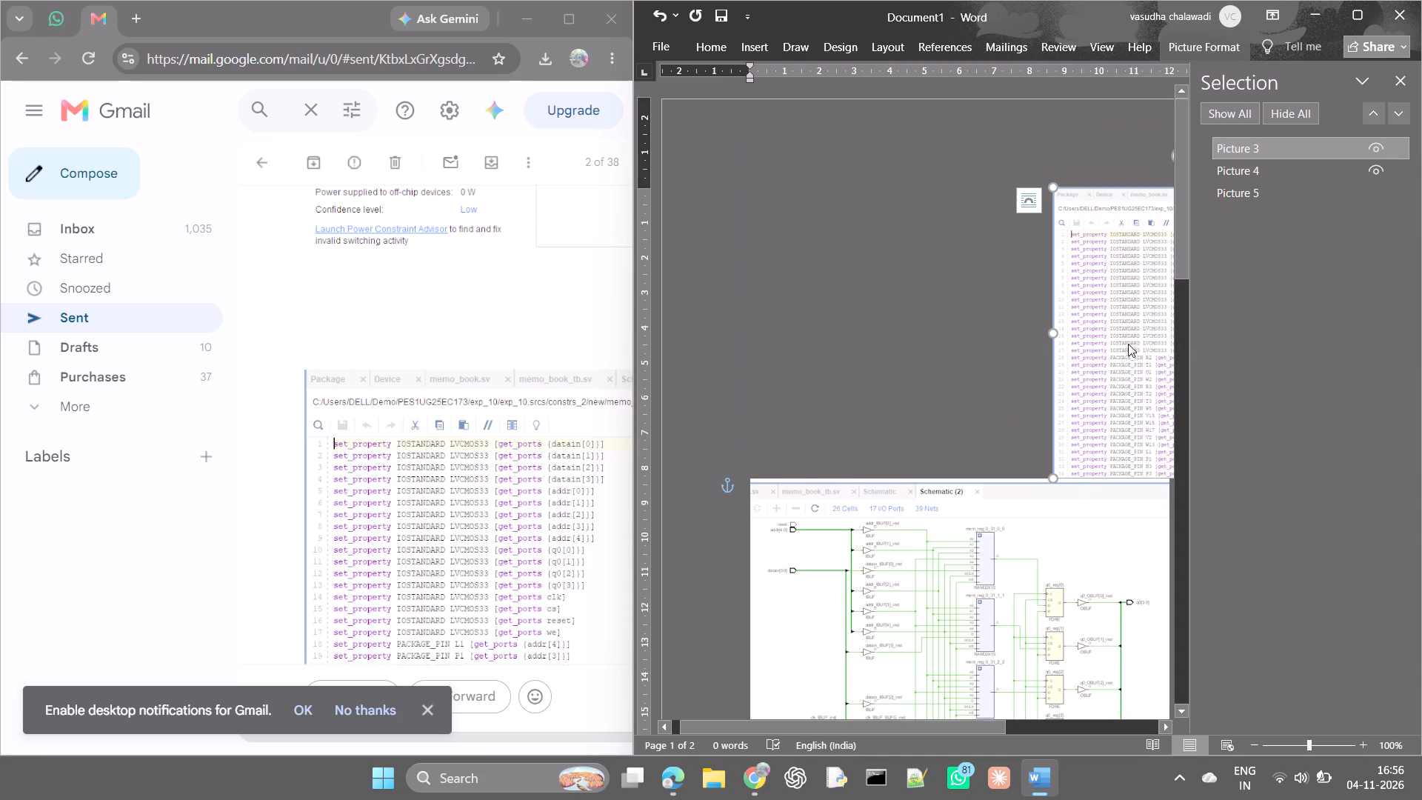
{"action": "left_click_drag", "start_coordinate": [1128, 344], "coordinate": [1124, 342]}
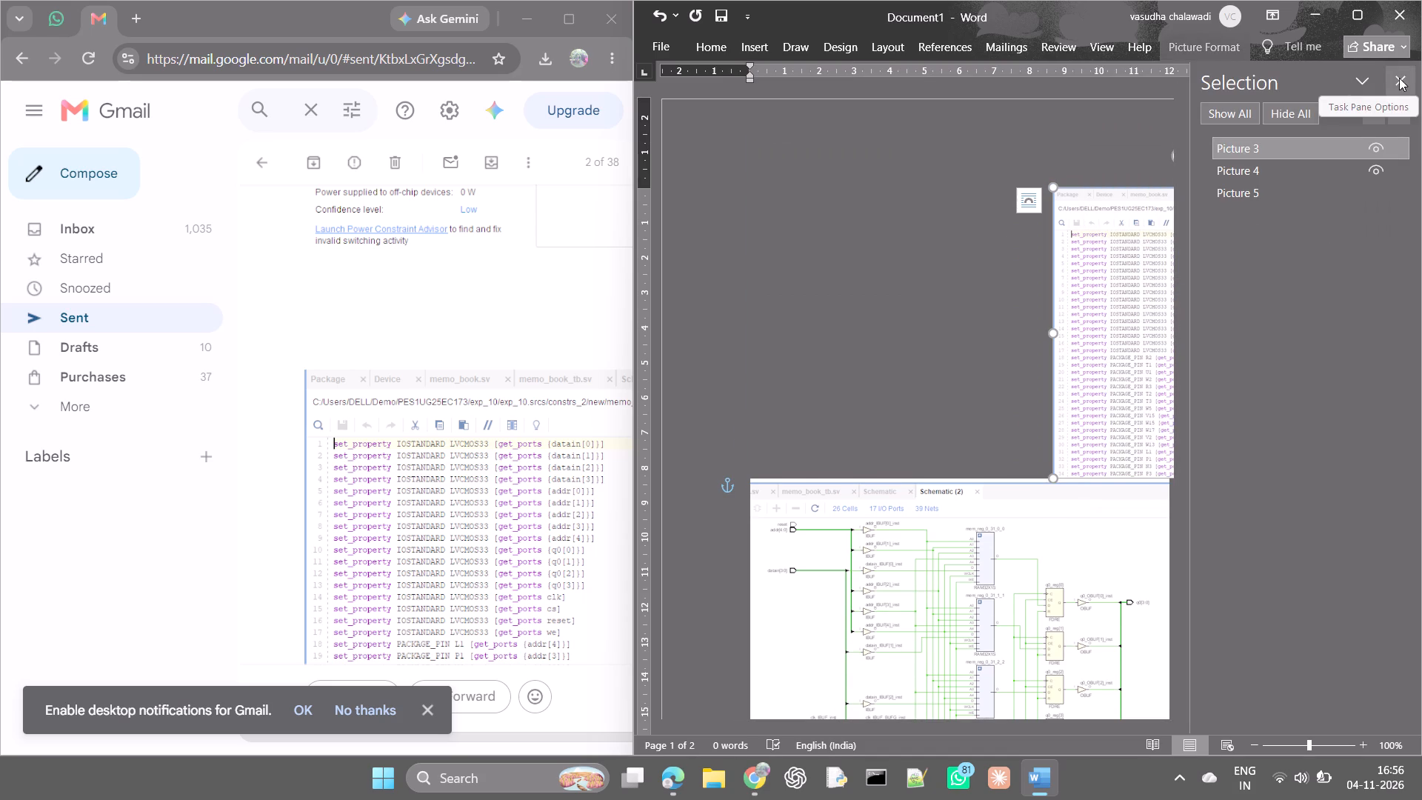
{"action": "left_click", "coordinate": [1407, 72]}
{"action": "left_click", "coordinate": [1277, 233]}
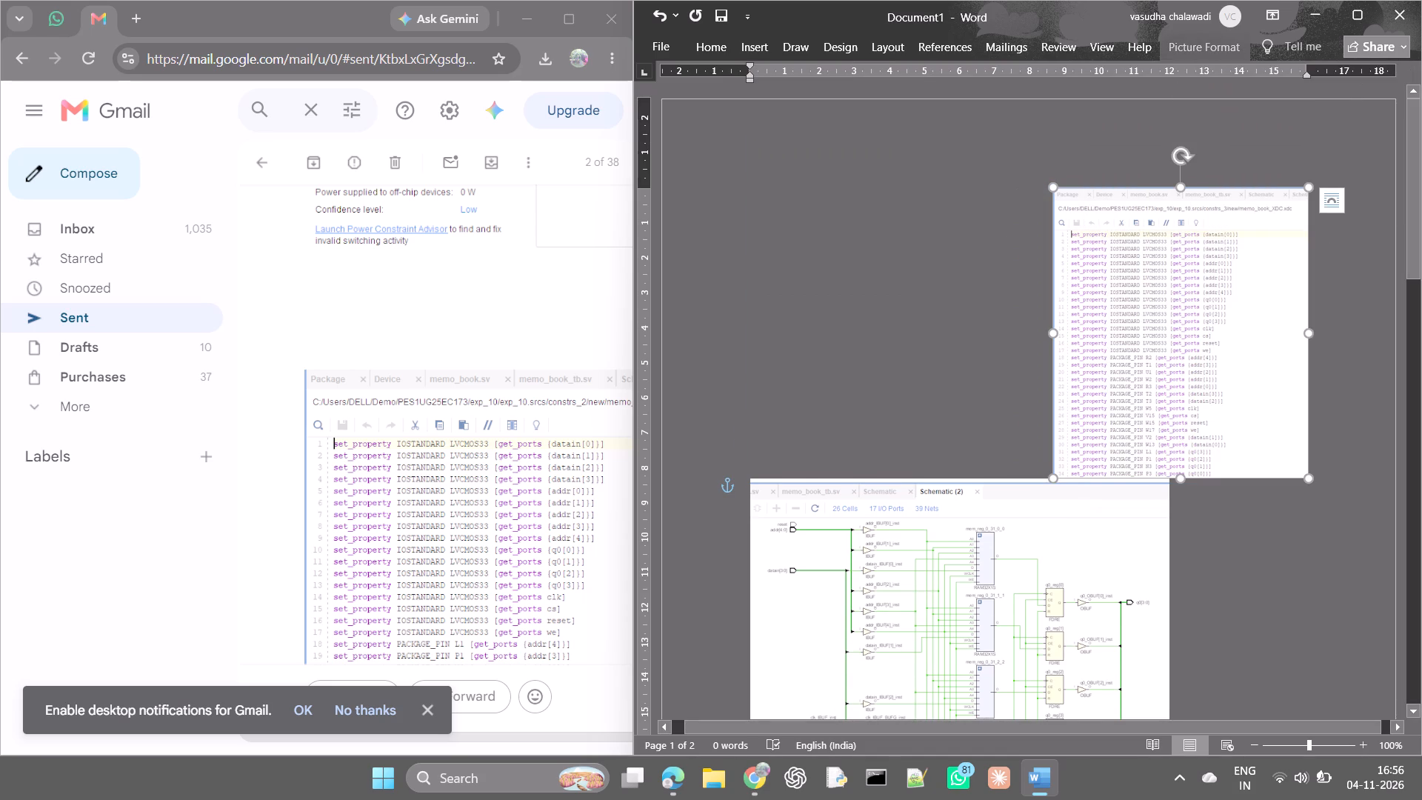
{"action": "left_click_drag", "start_coordinate": [1277, 233], "coordinate": [1342, 139]}
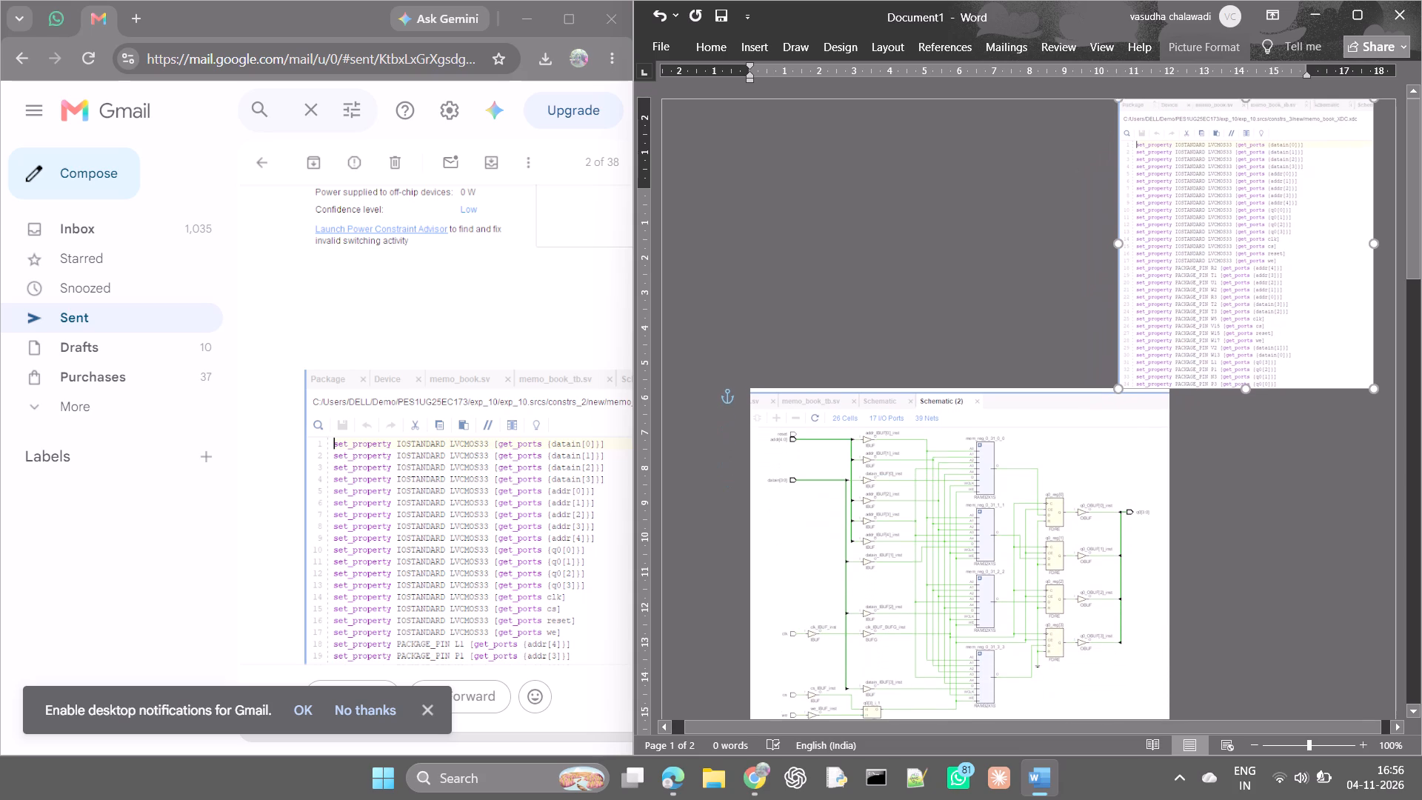
{"action": "left_click_drag", "start_coordinate": [1342, 139], "coordinate": [1342, 136]}
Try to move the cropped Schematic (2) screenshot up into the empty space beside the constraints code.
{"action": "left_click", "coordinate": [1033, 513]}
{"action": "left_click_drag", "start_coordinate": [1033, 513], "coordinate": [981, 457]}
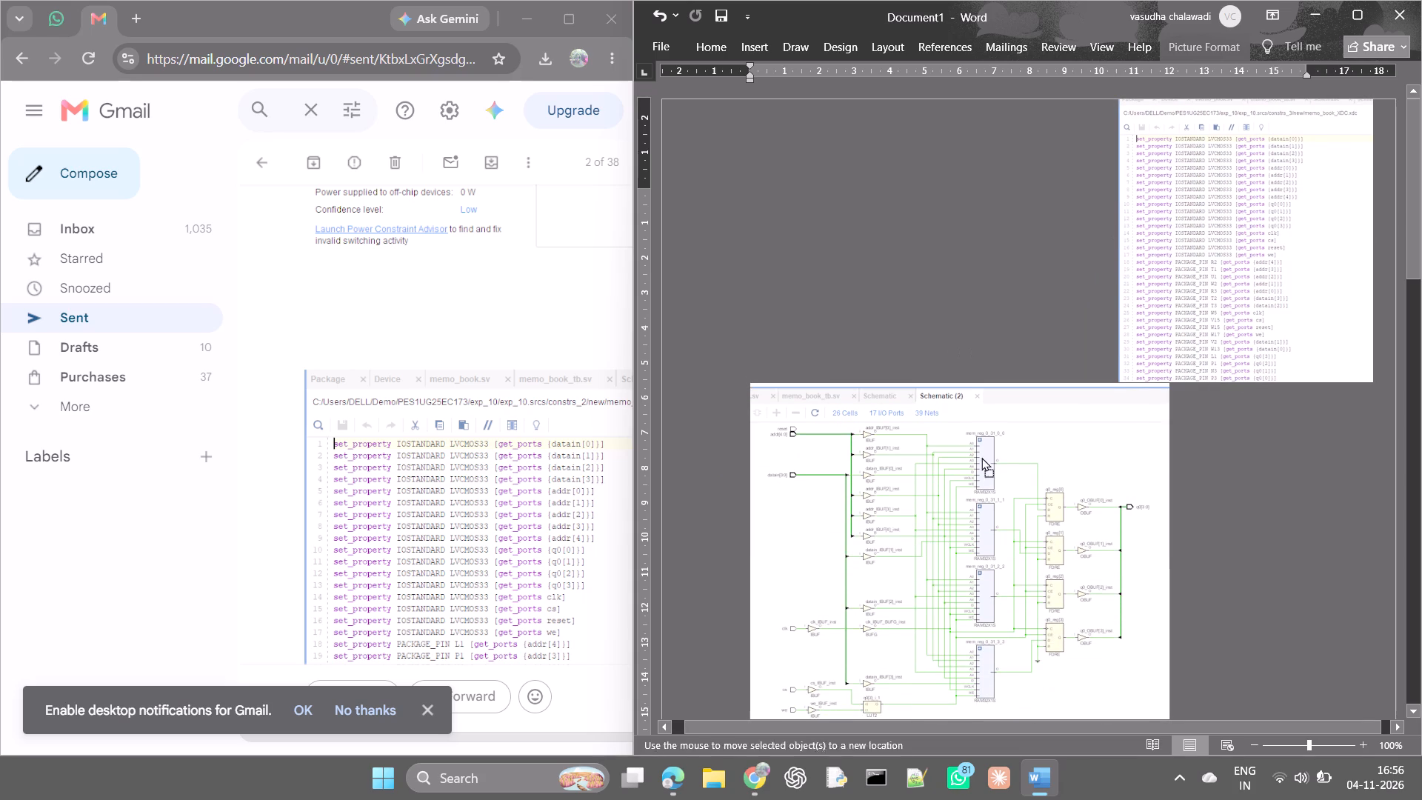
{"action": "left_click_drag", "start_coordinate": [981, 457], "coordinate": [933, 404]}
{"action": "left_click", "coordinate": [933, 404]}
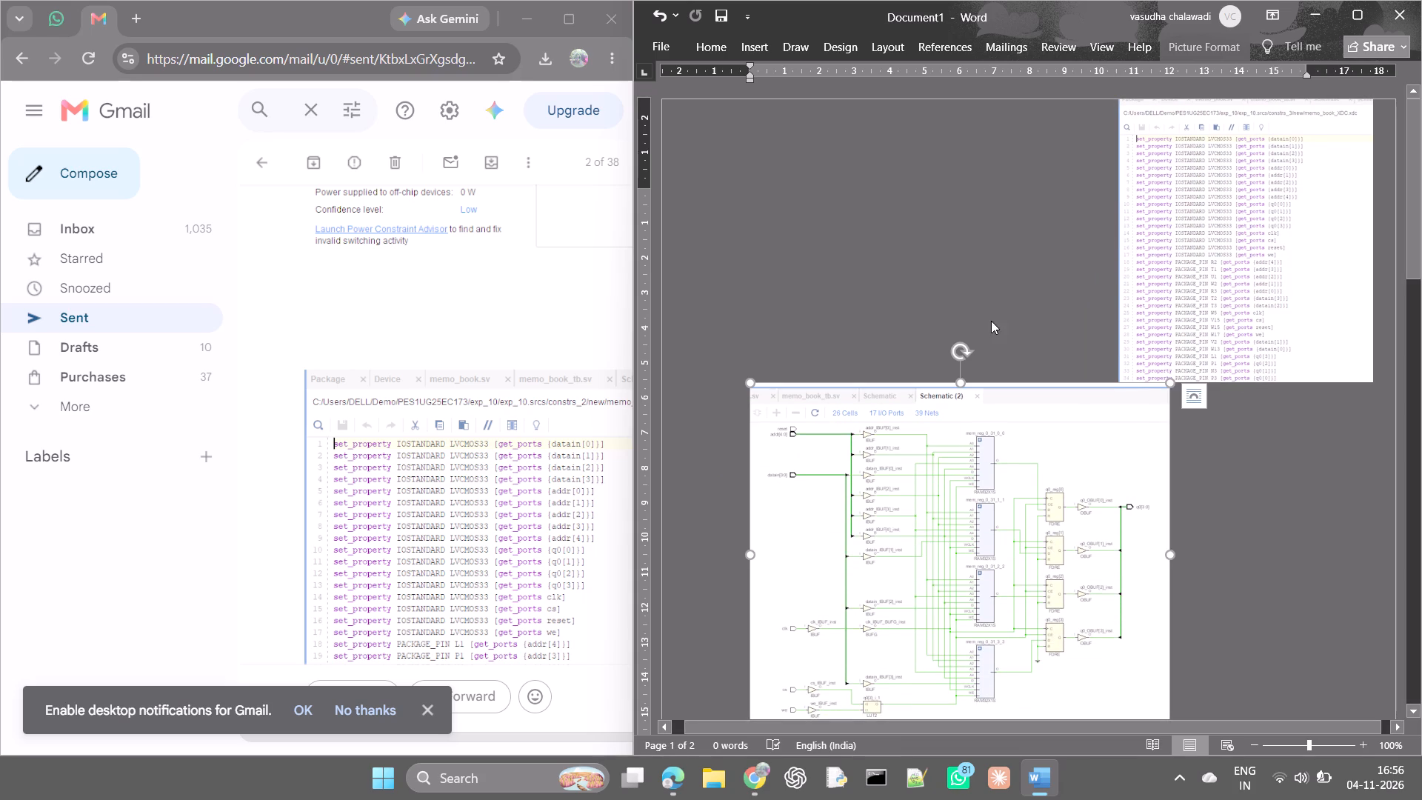
Start Crop on the Schematic (2) screenshot and position it at the top left of the page with text wrapping.
{"action": "left_click", "coordinate": [1202, 47]}
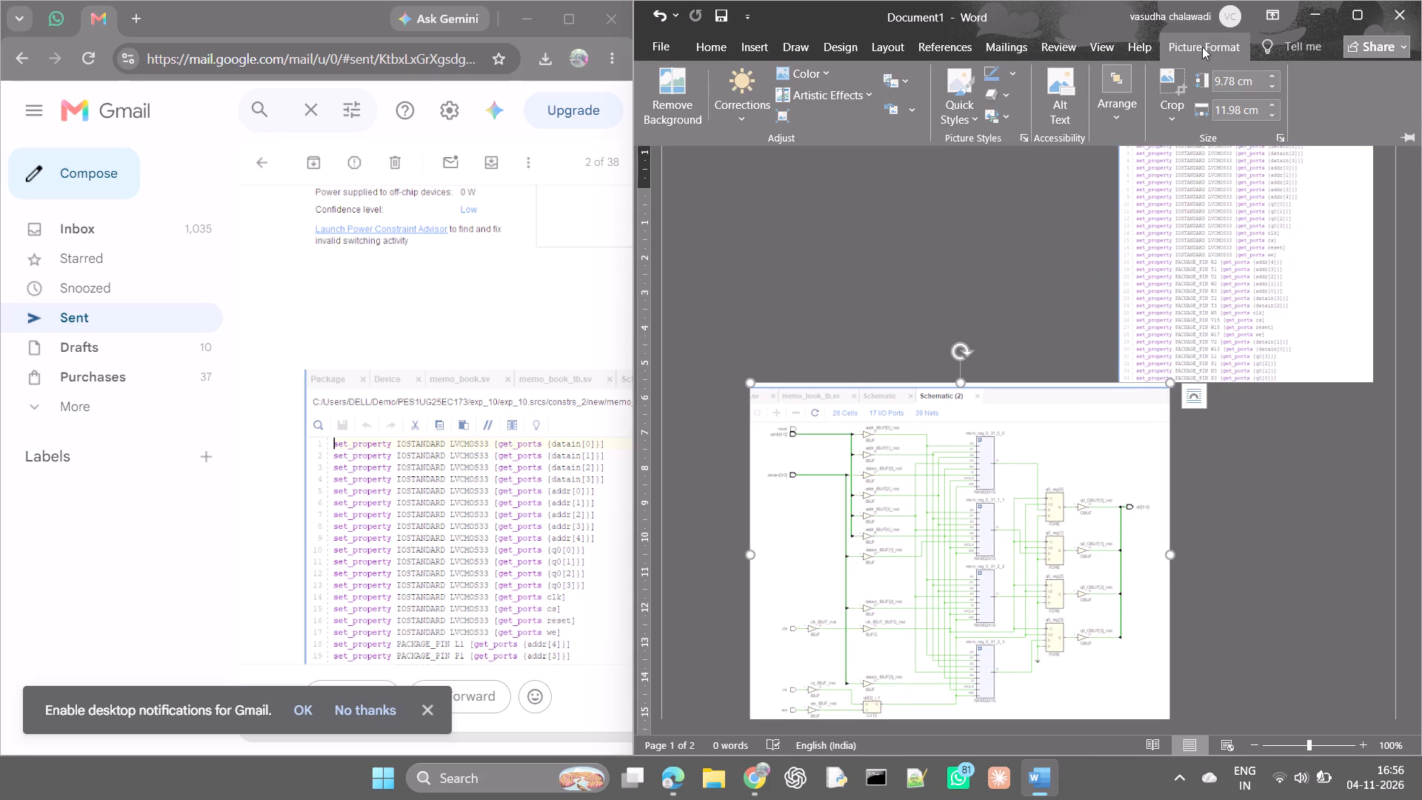
{"action": "left_click", "coordinate": [1171, 116]}
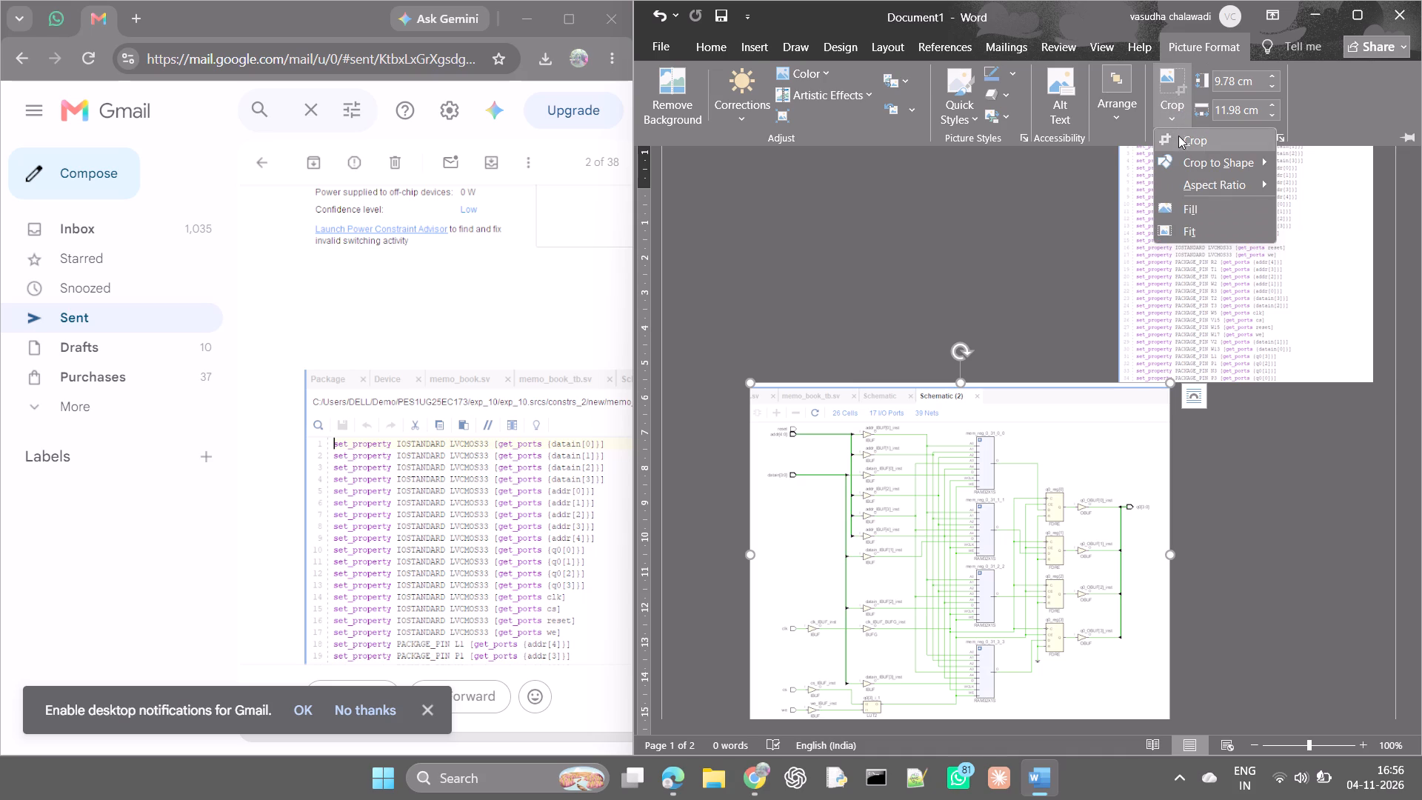
{"action": "left_click", "coordinate": [1178, 138]}
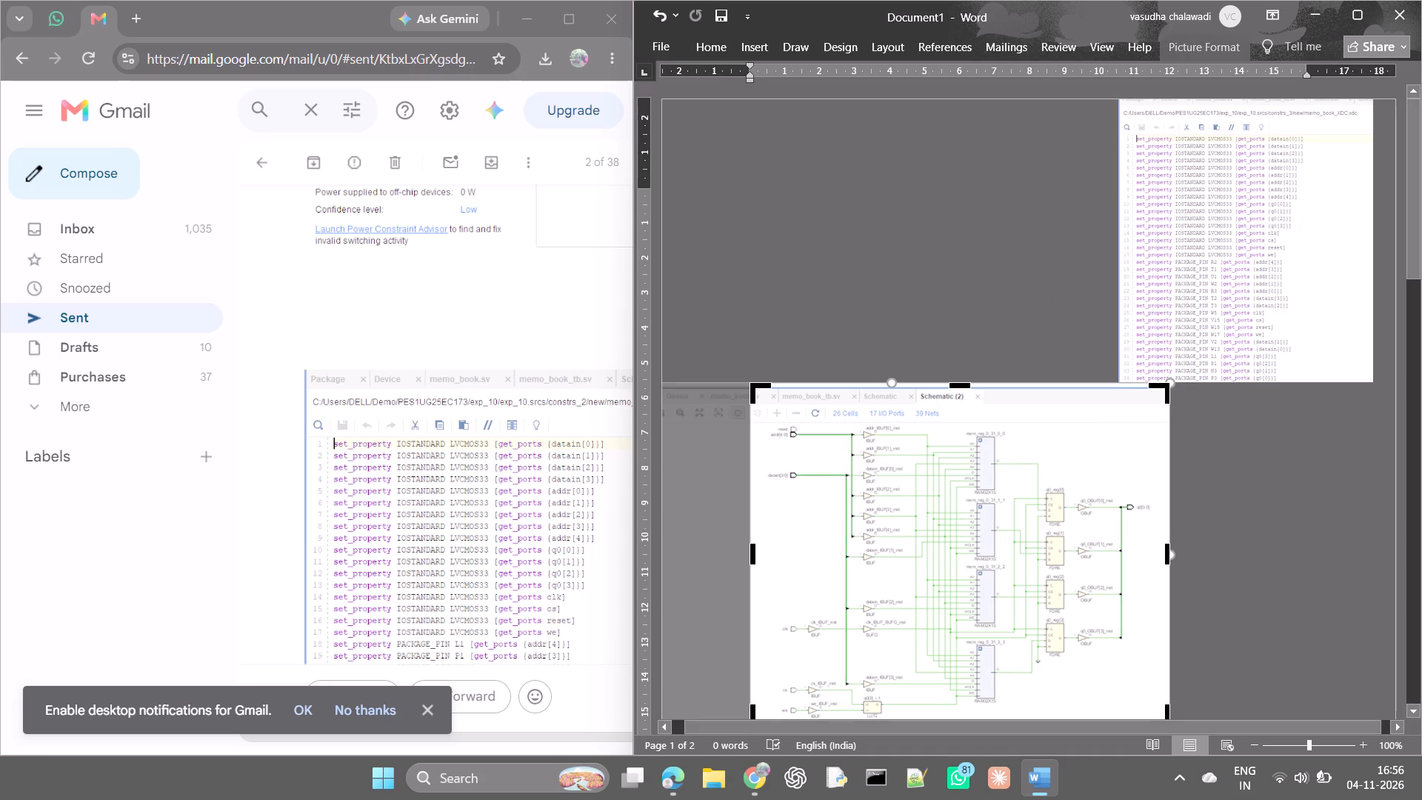
{"action": "left_click", "coordinate": [1029, 415]}
{"action": "left_click", "coordinate": [1211, 45]}
{"action": "left_click", "coordinate": [1119, 113]}
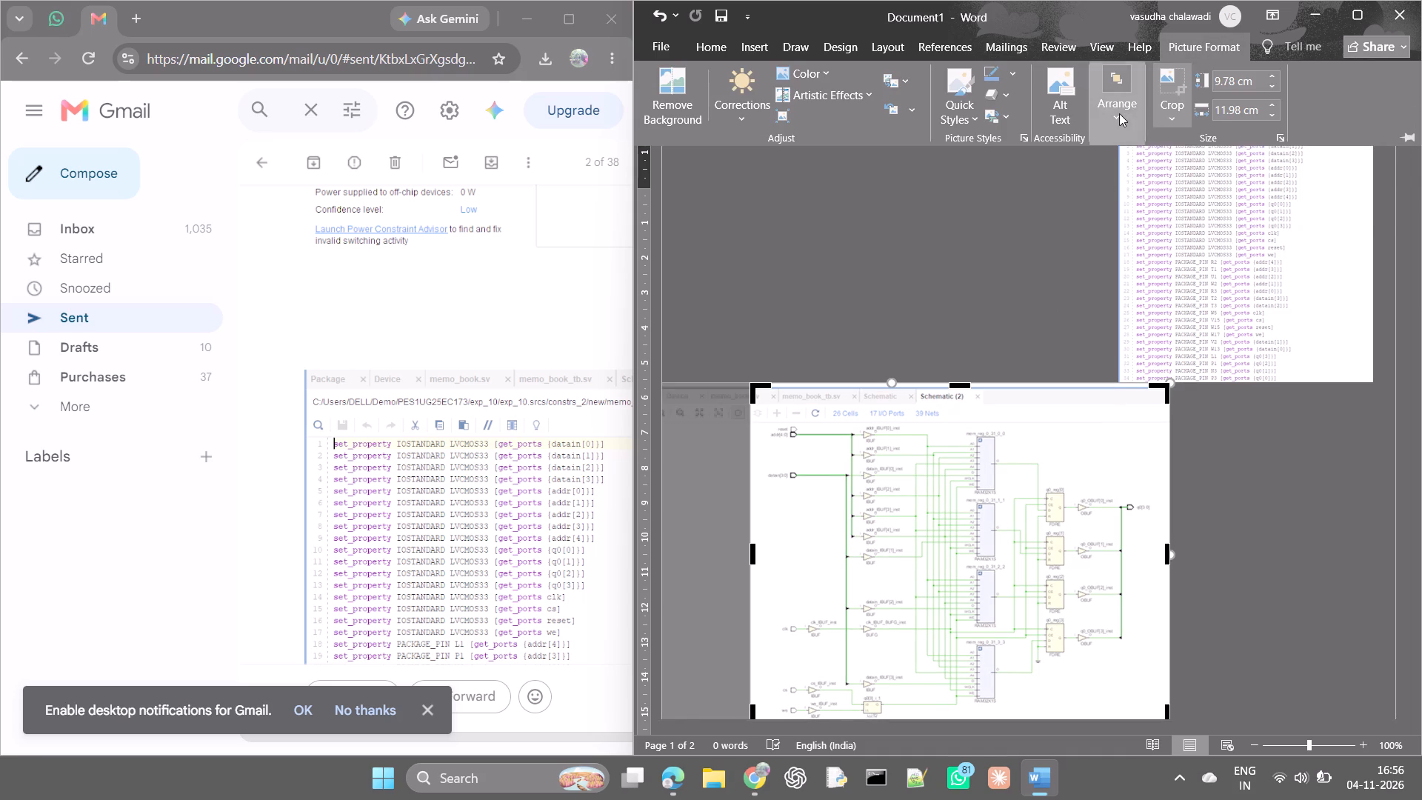
{"action": "left_click", "coordinate": [1132, 177]}
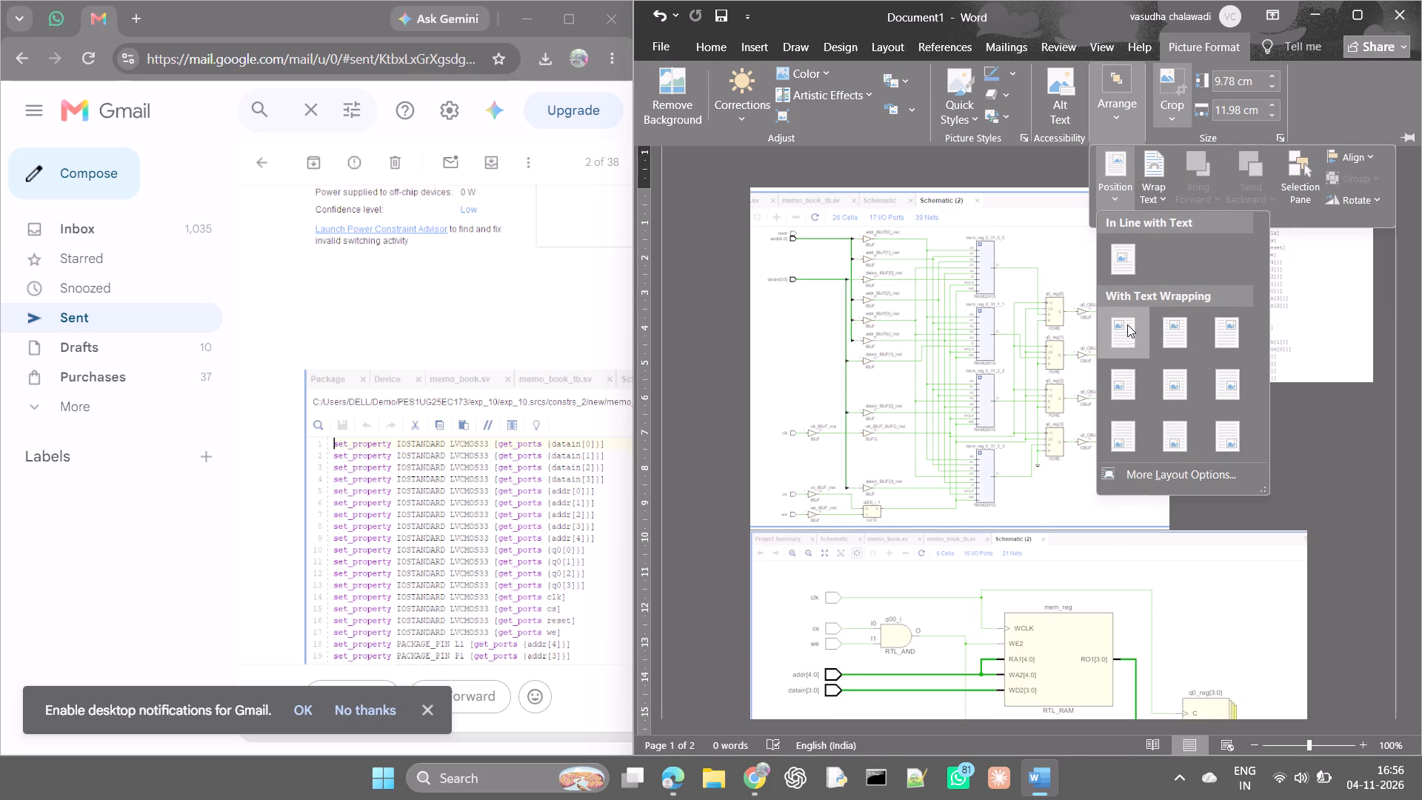
{"action": "left_click", "coordinate": [1127, 324]}
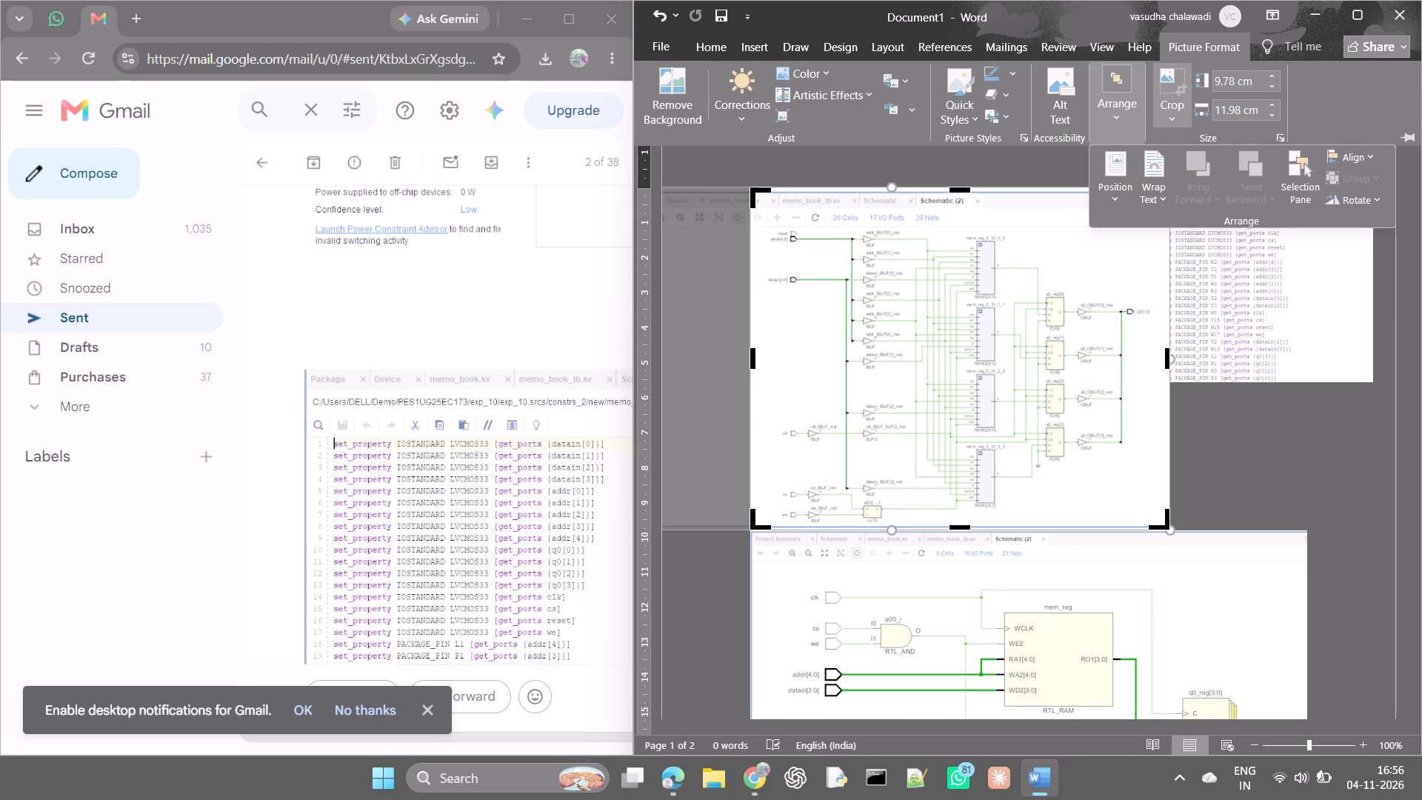
Shift the Schematic (2) image up and to the left inside its crop frame and leave cropping.
{"action": "left_click_drag", "start_coordinate": [1015, 333], "coordinate": [898, 248]}
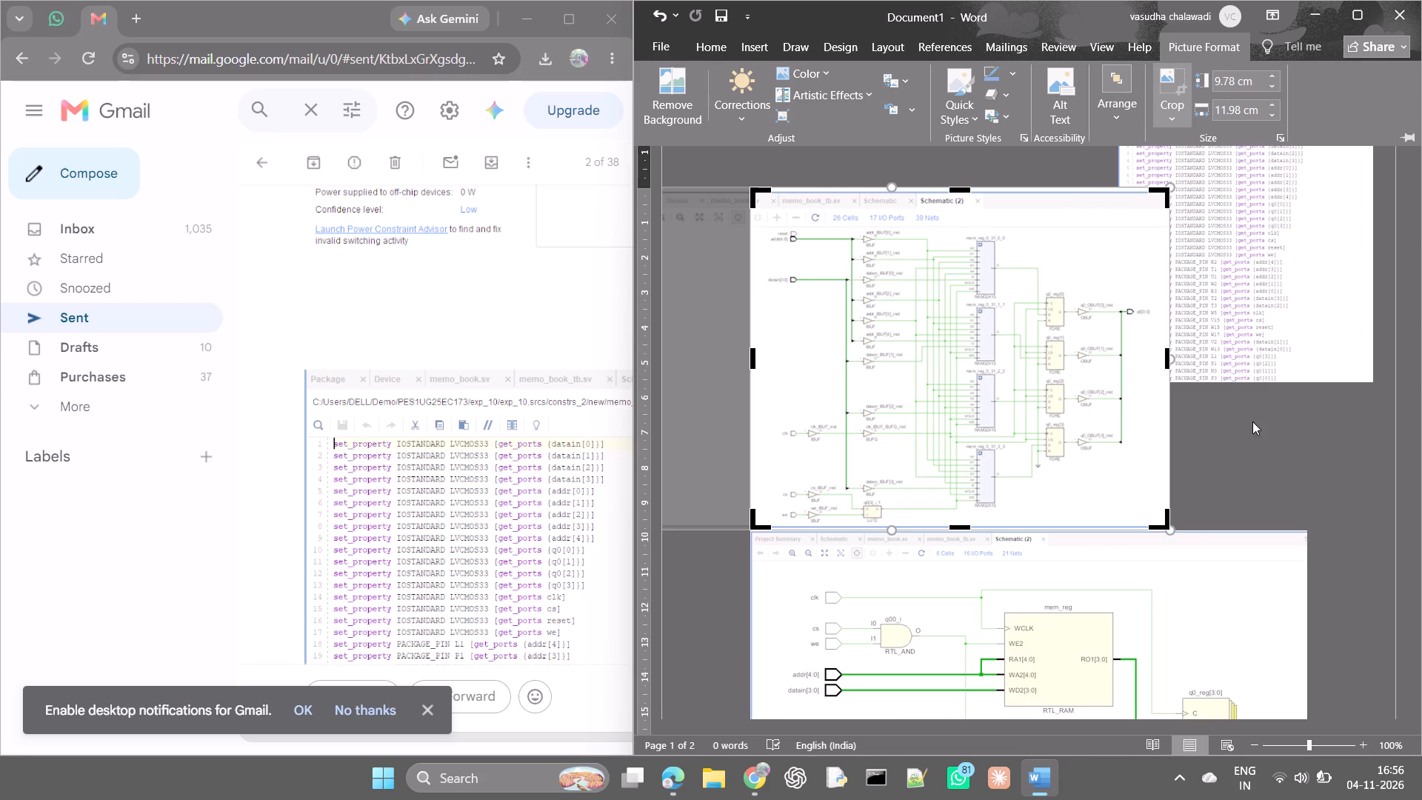
{"action": "left_click", "coordinate": [1261, 430]}
{"action": "left_click_drag", "start_coordinate": [1045, 407], "coordinate": [935, 323]}
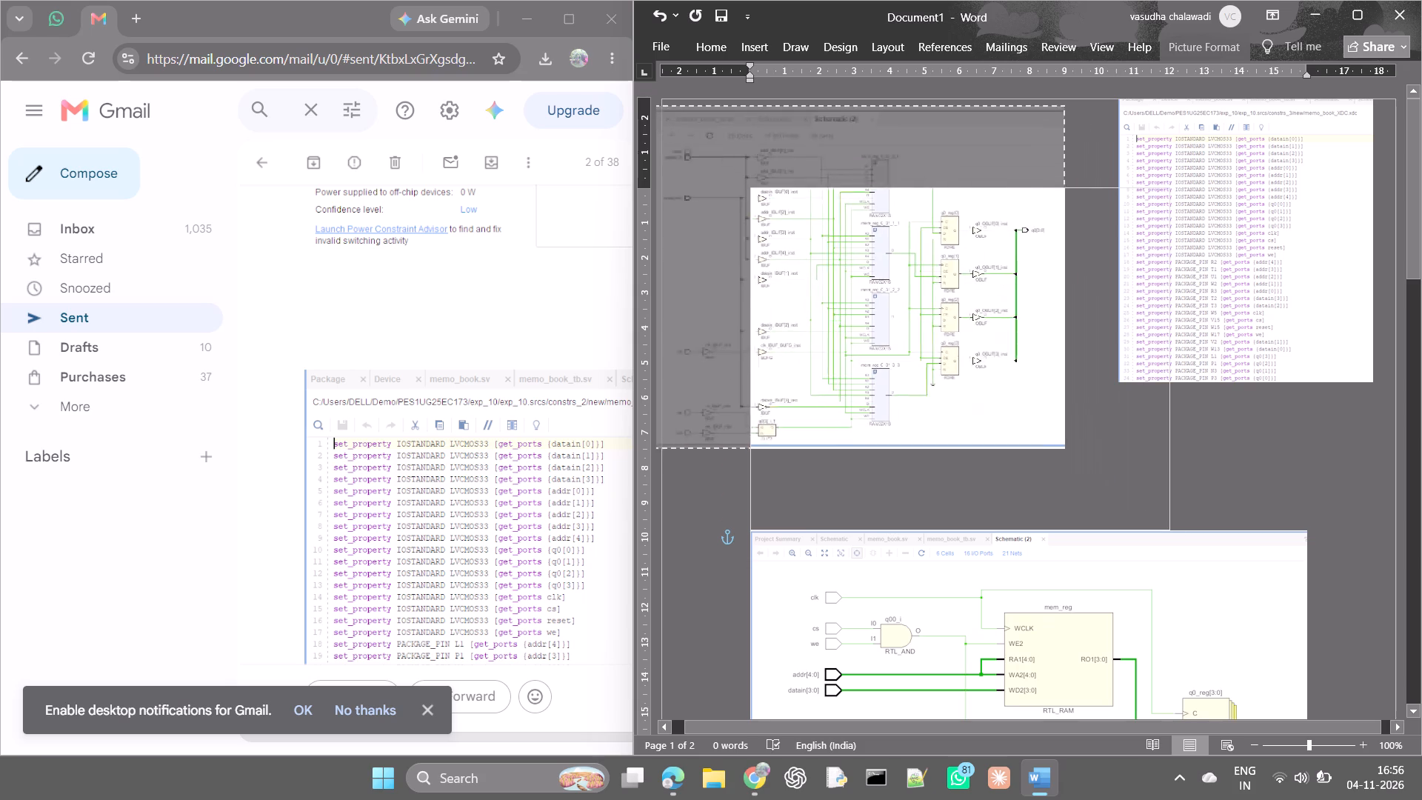
{"action": "left_click_drag", "start_coordinate": [935, 323], "coordinate": [983, 323]}
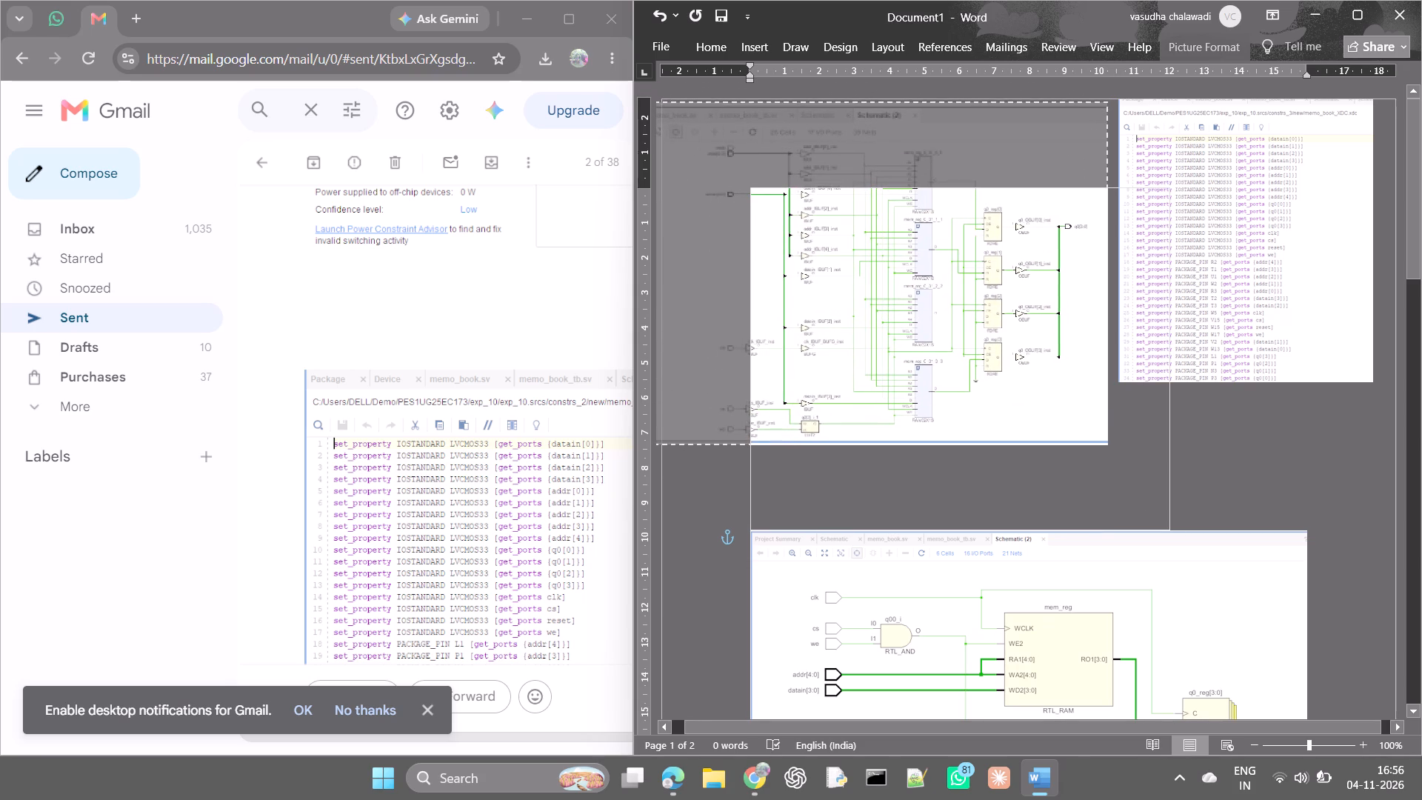
{"action": "left_click_drag", "start_coordinate": [983, 323], "coordinate": [983, 324]}
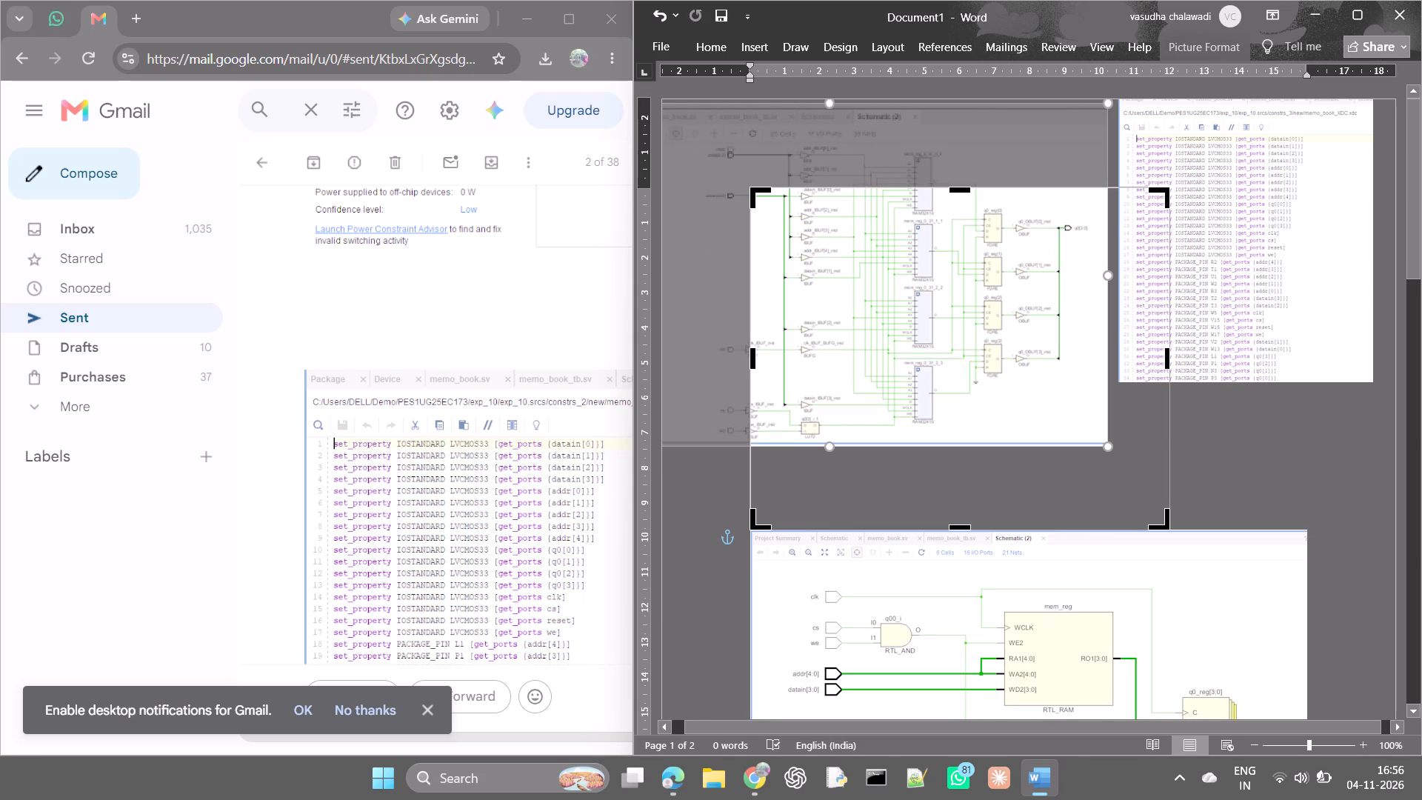
{"action": "left_click", "coordinate": [1223, 484]}
Move the schematic picture up and left into the page's top-left corner, beside the constraints code screenshot.
{"action": "left_click", "coordinate": [1012, 324]}
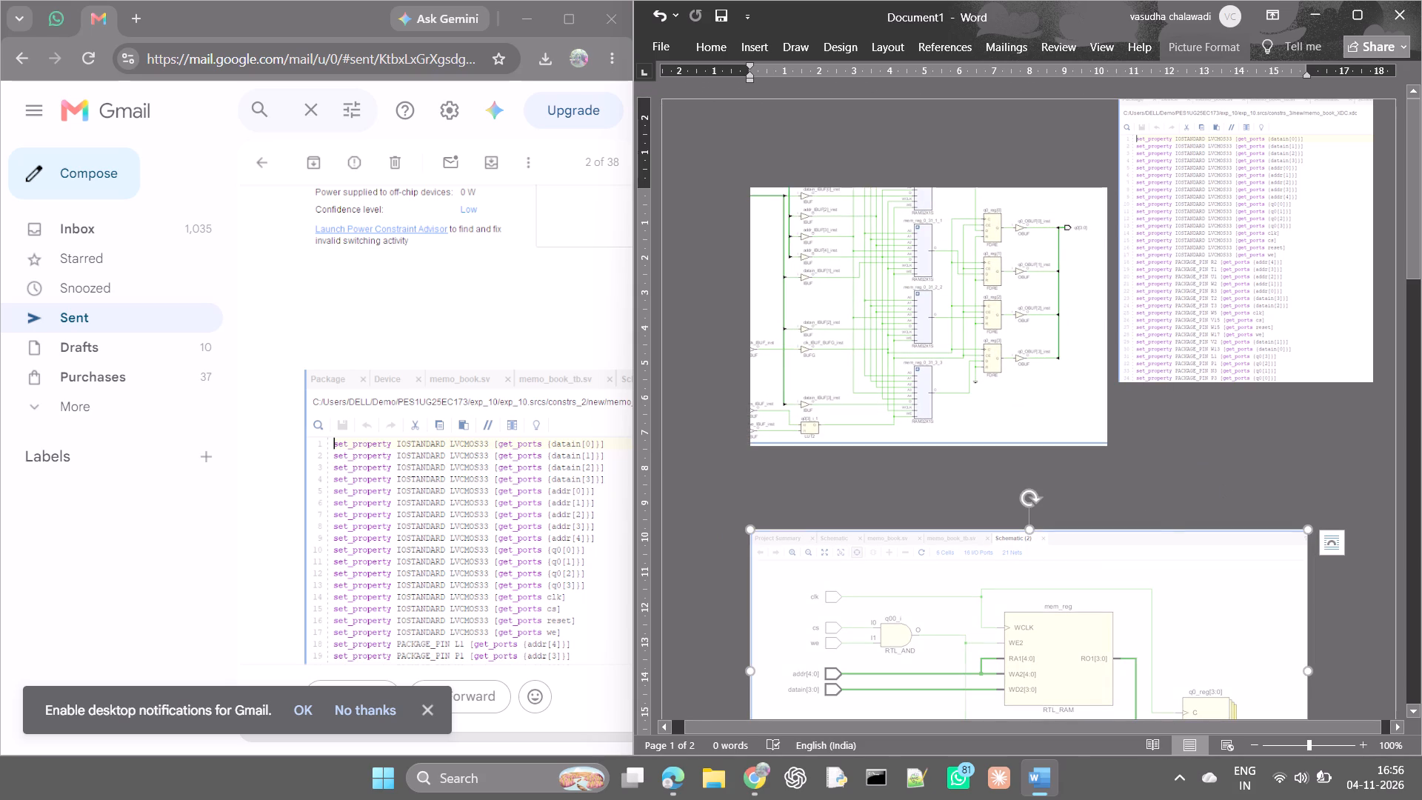
{"action": "left_click_drag", "start_coordinate": [1012, 324], "coordinate": [968, 276]}
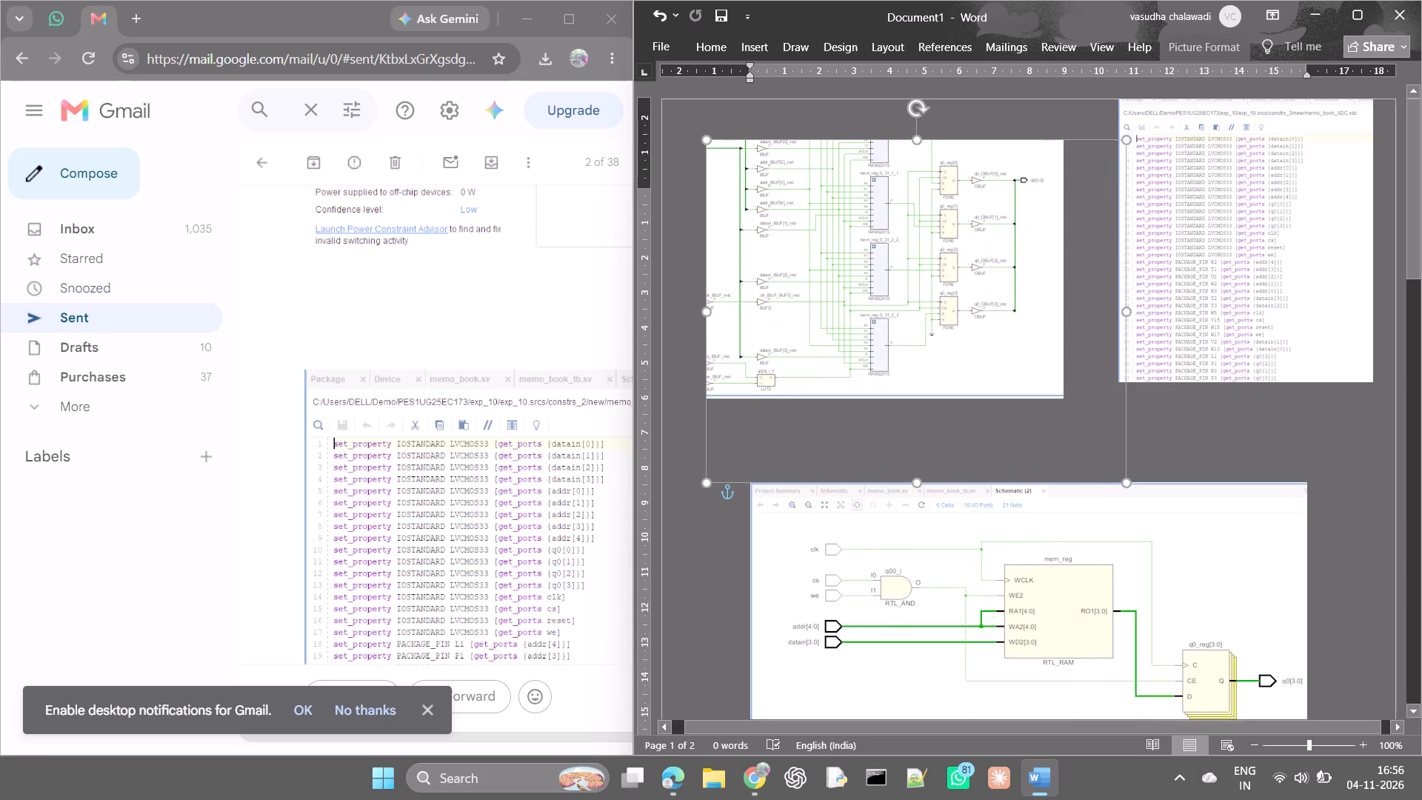
{"action": "left_click_drag", "start_coordinate": [968, 276], "coordinate": [949, 261]}
{"action": "left_click", "coordinate": [952, 272]}
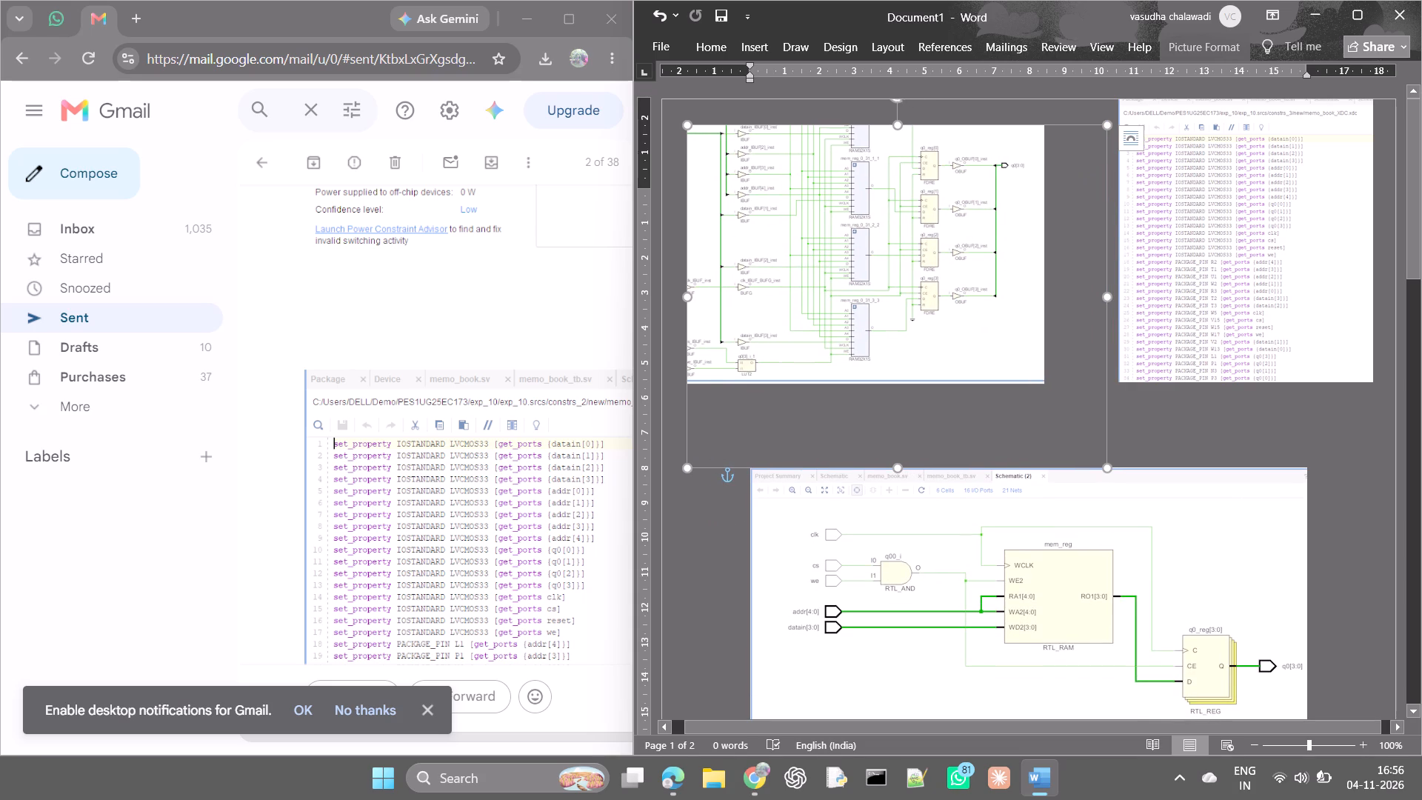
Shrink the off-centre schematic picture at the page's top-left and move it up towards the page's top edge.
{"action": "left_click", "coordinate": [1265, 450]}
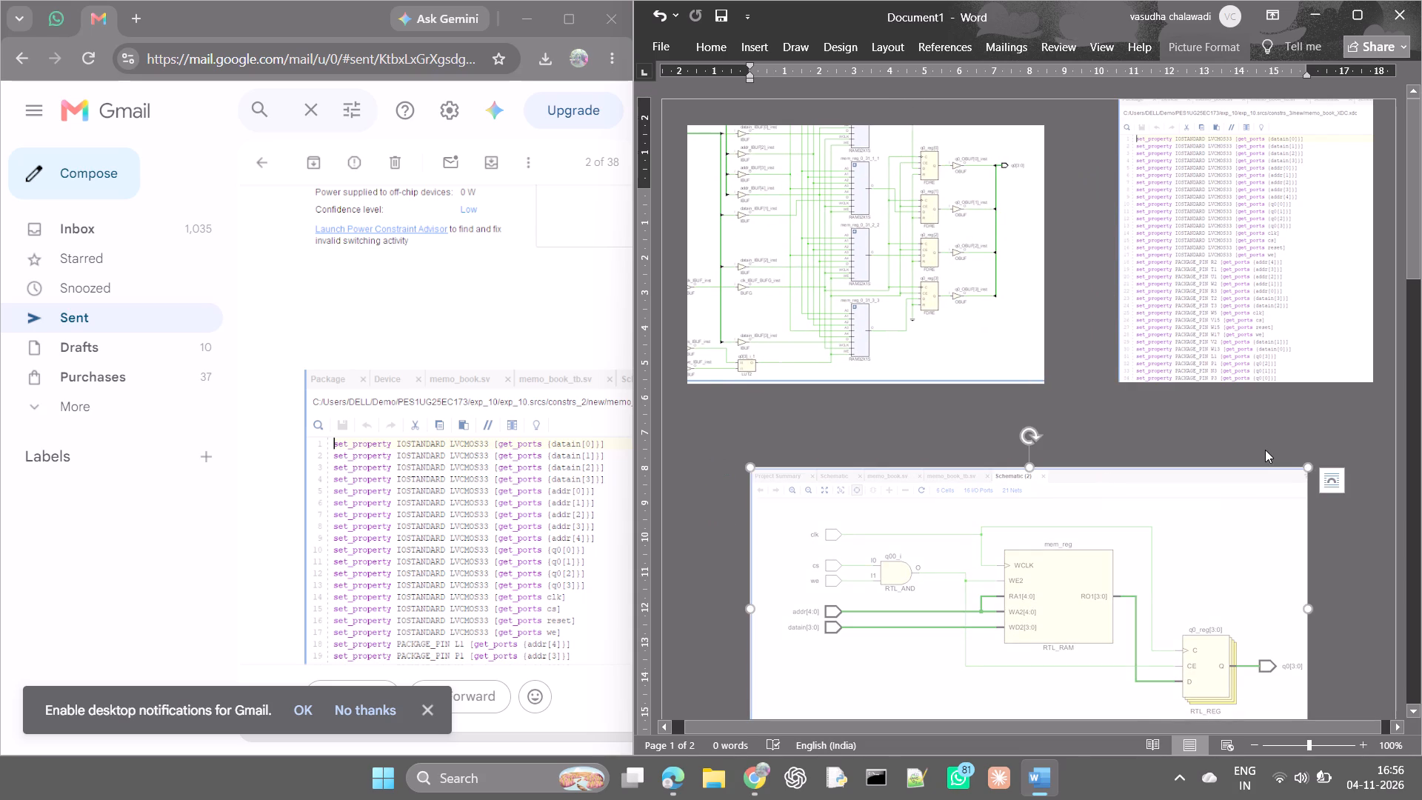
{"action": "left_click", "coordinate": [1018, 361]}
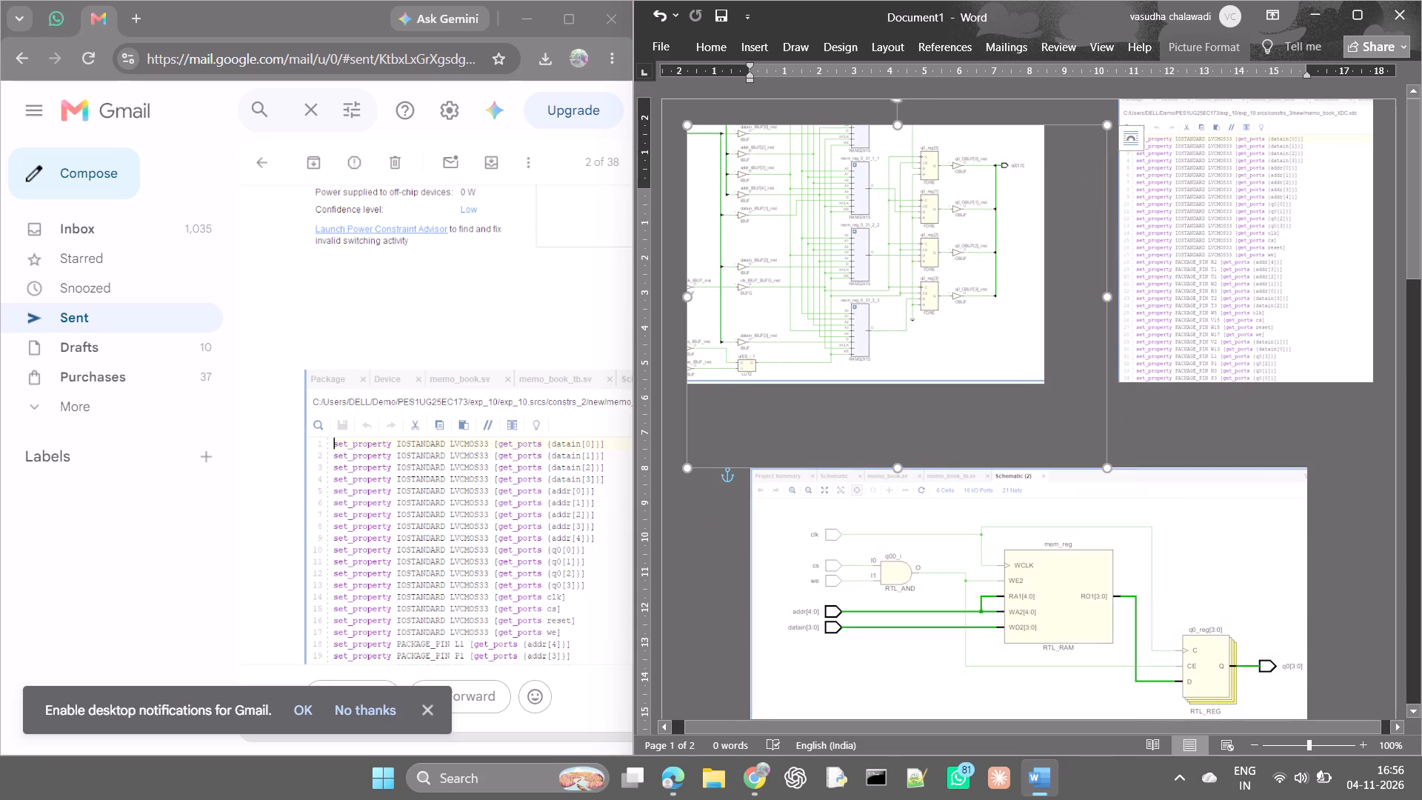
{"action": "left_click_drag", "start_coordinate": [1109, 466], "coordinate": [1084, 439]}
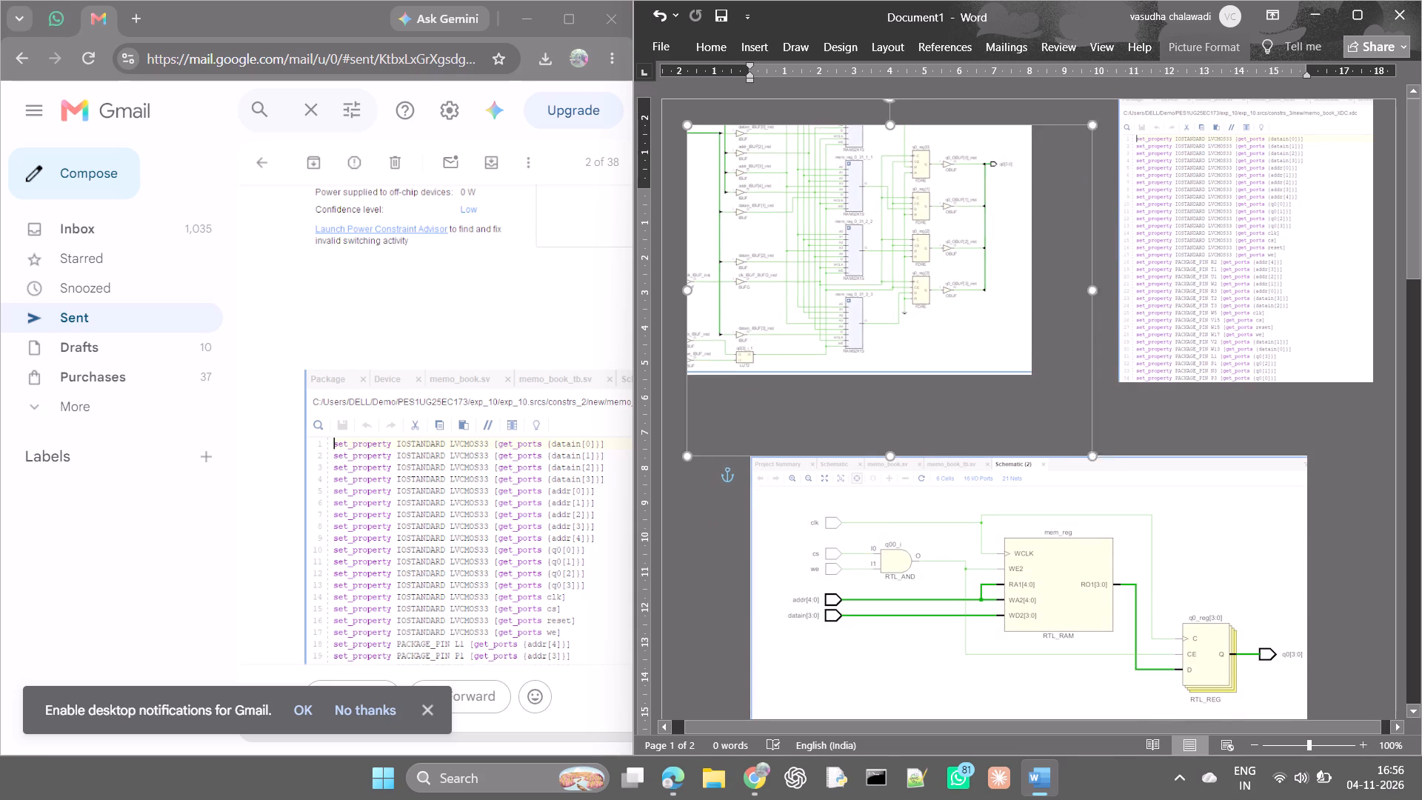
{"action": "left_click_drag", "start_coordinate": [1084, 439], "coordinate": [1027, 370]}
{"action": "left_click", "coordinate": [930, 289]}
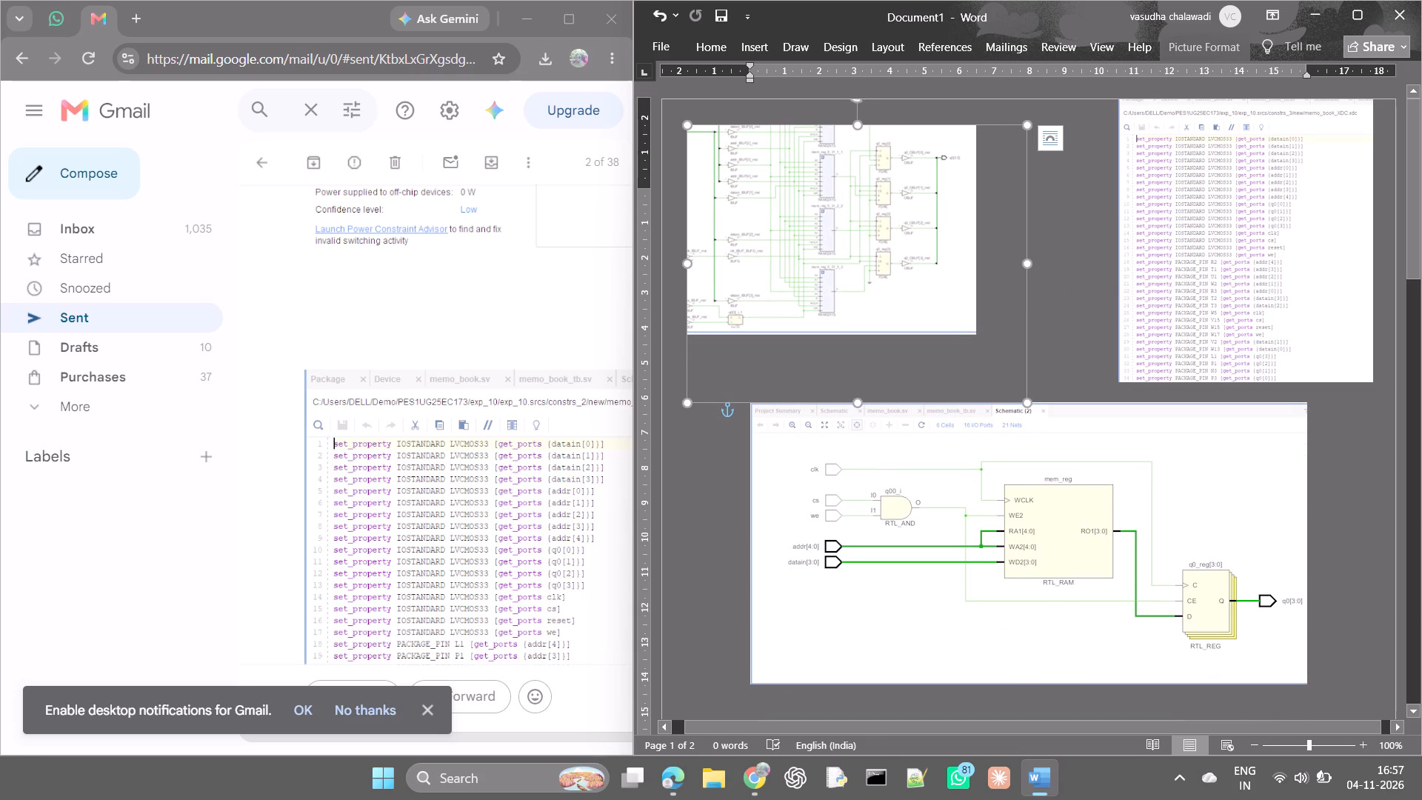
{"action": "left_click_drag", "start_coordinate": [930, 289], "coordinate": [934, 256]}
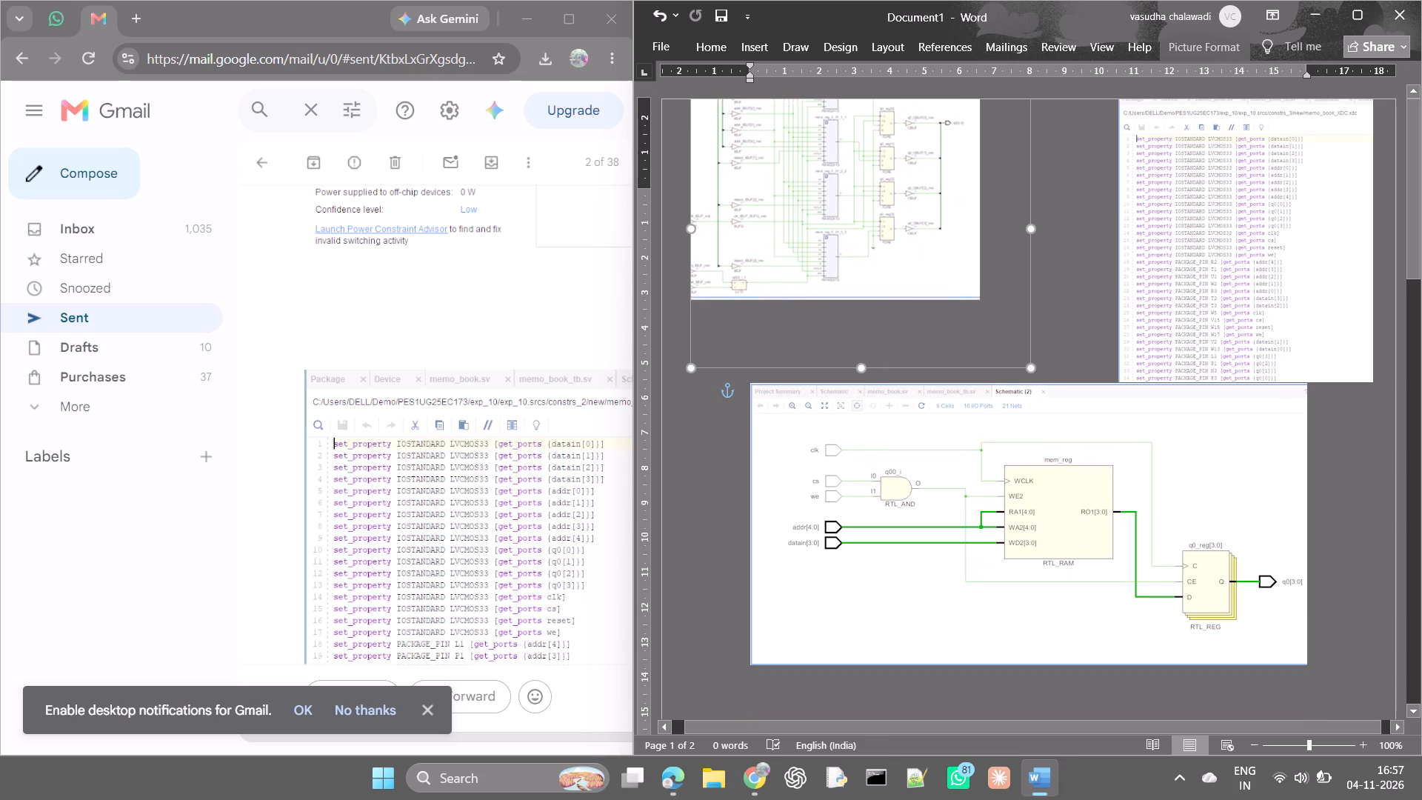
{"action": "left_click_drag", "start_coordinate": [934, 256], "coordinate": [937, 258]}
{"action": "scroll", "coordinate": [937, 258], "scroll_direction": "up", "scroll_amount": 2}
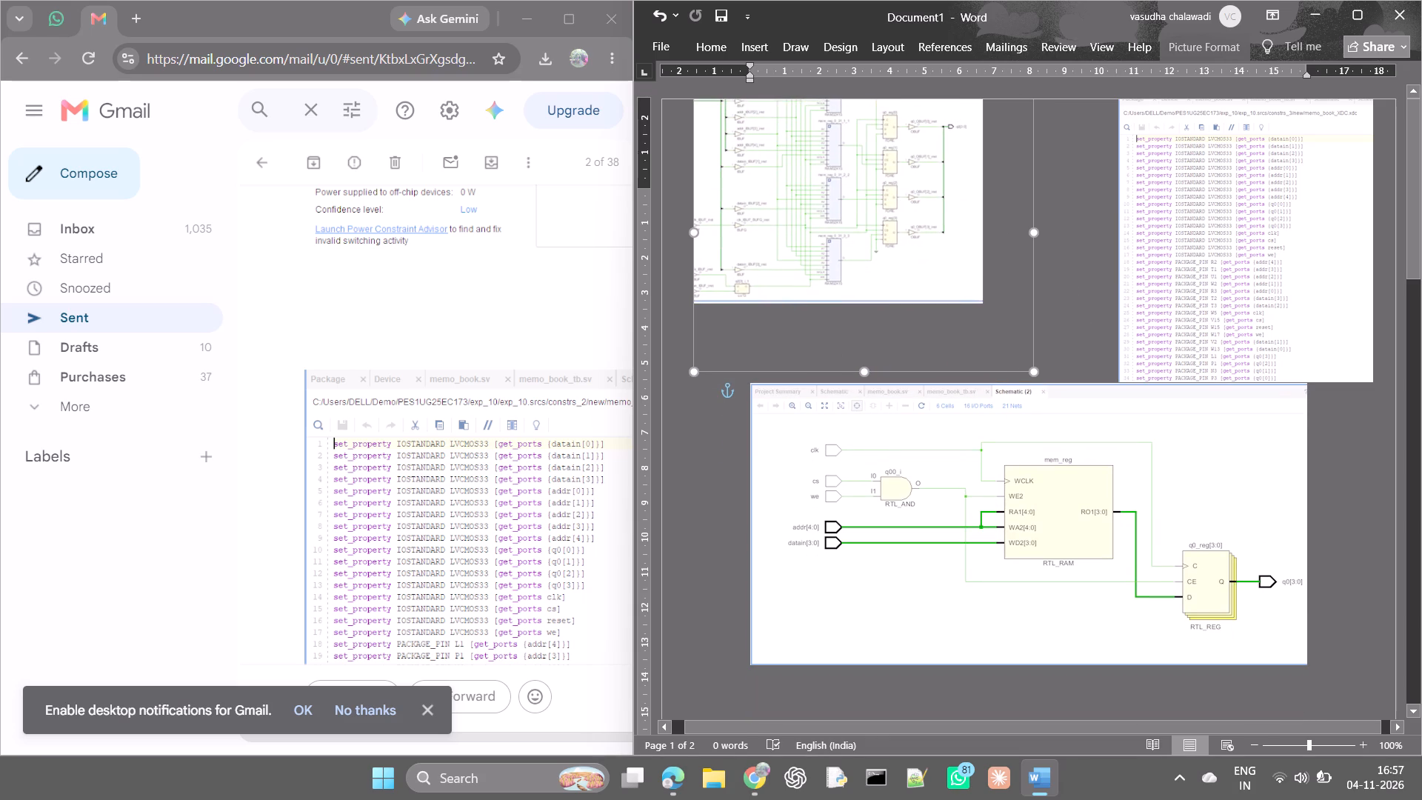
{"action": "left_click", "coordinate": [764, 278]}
Undo the schematic picture's recent resizing, repositioning and image shift within its crop frame, and leave cropping.
{"action": "key", "text": "ctrl+z"}
{"action": "key", "text": "ctrl+z"}
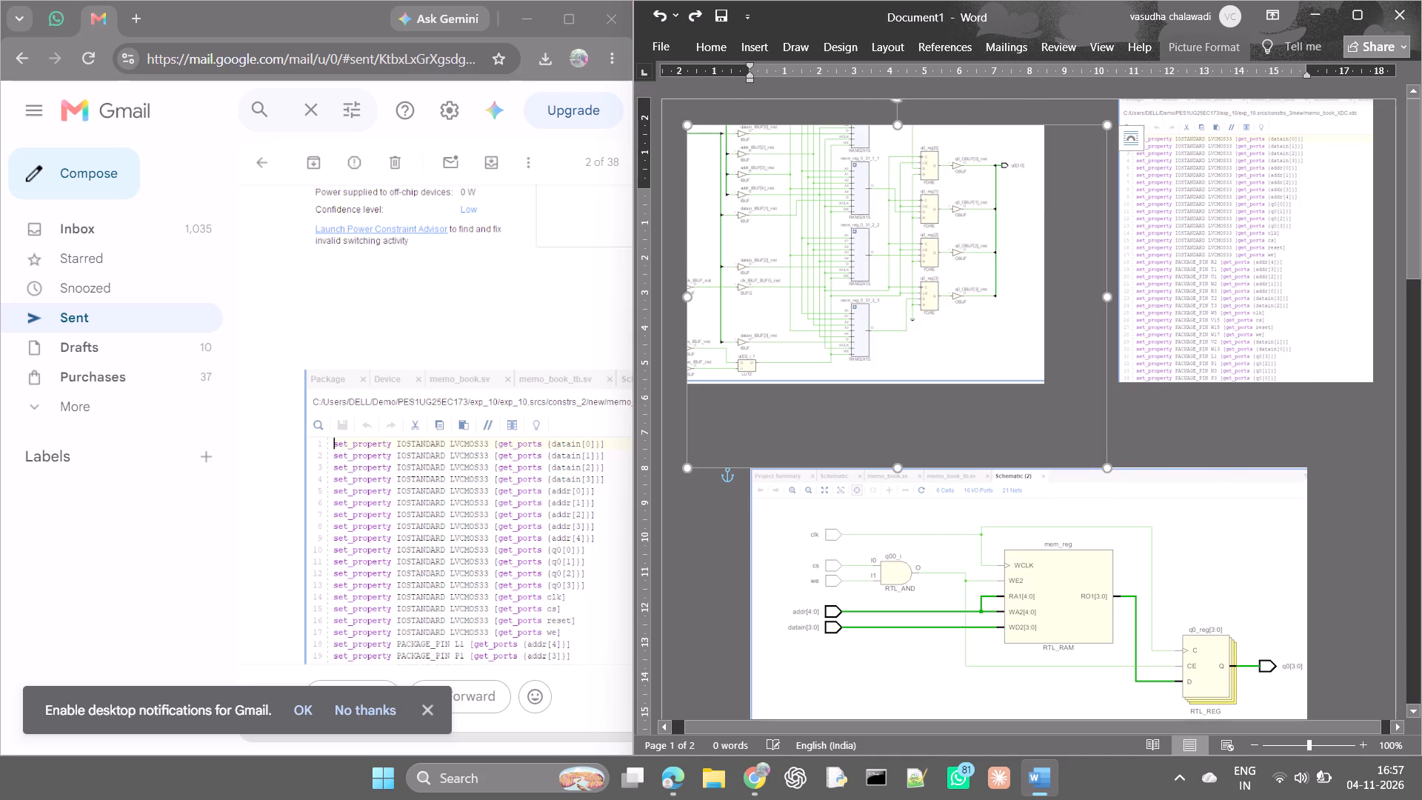
{"action": "key", "text": "ctrl+z"}
{"action": "key", "text": "ctrl+z"}
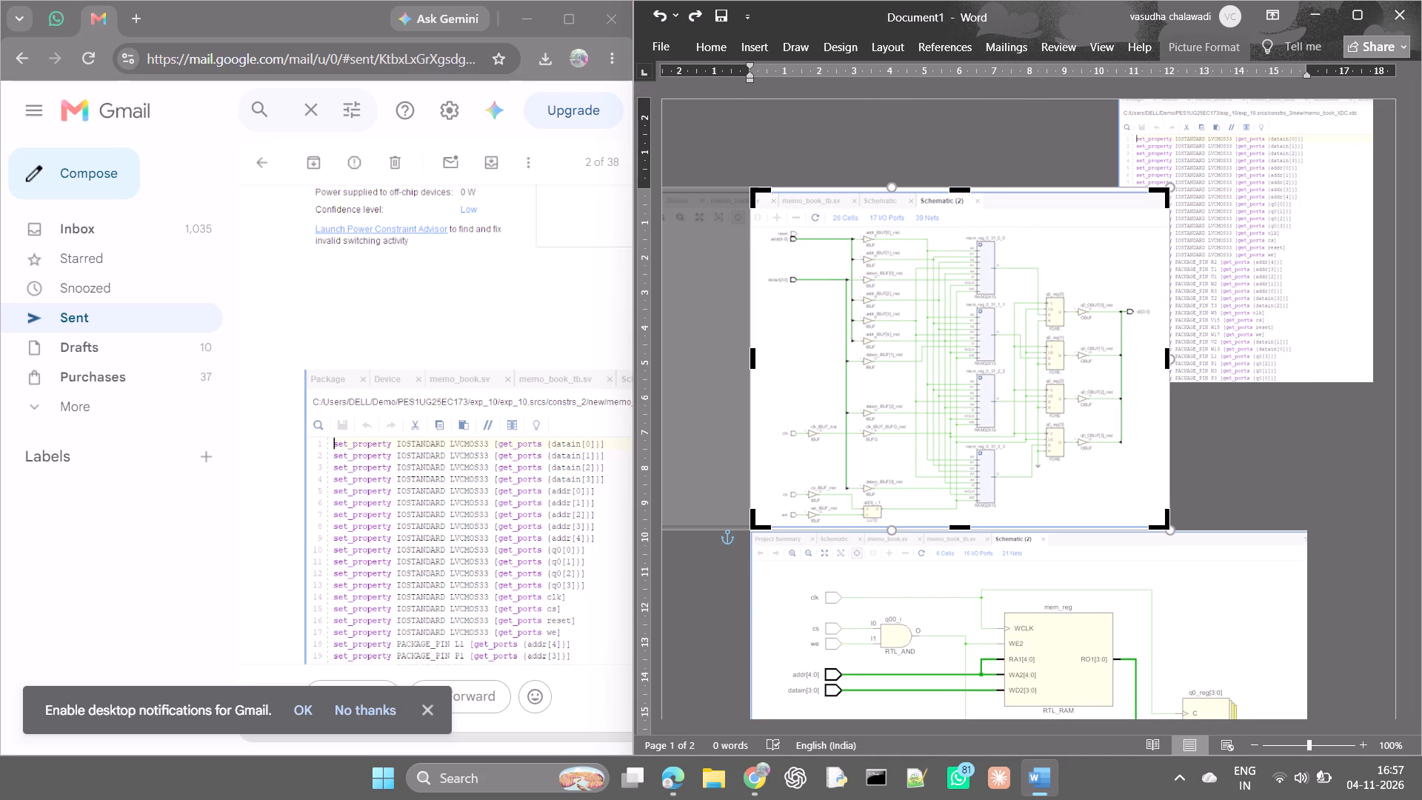
{"action": "left_click", "coordinate": [764, 278]}
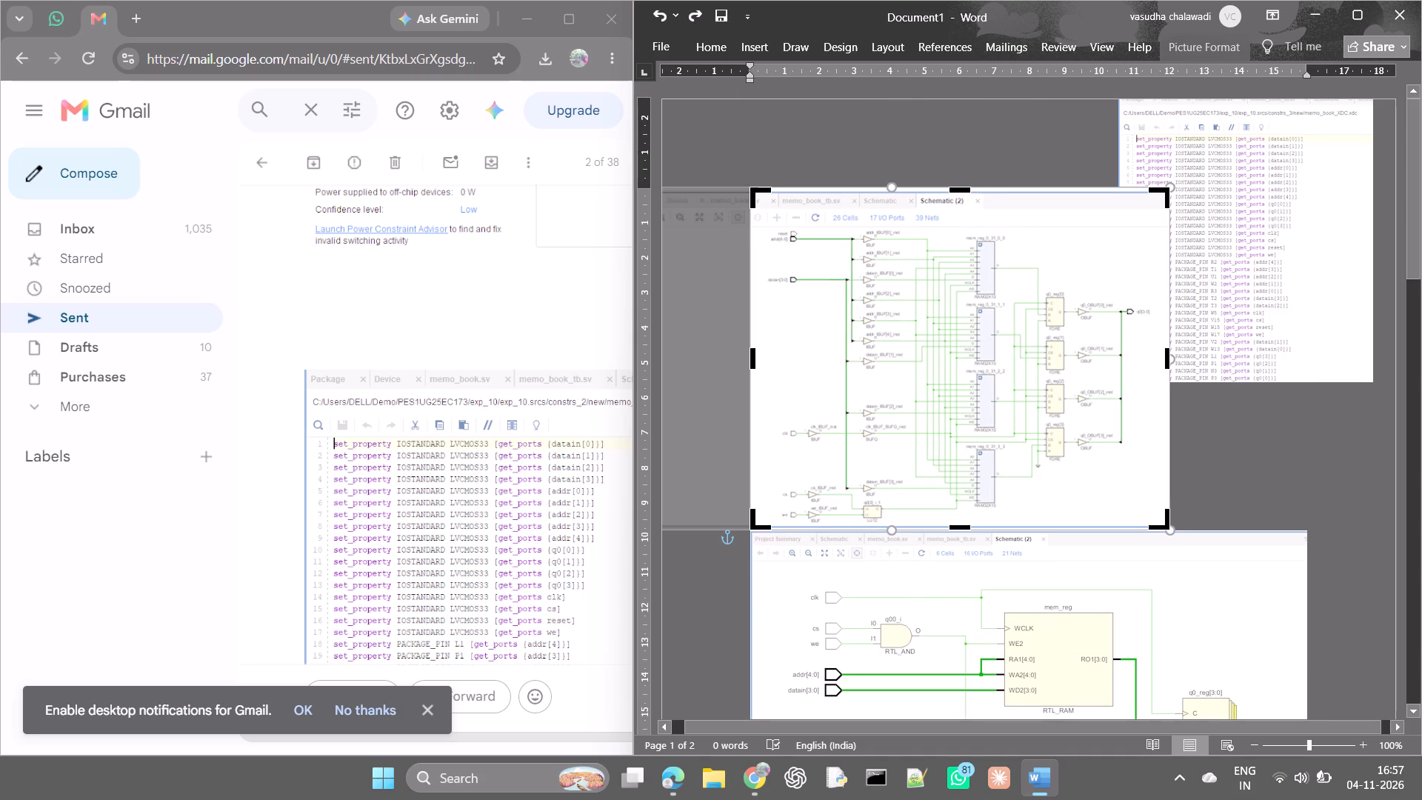
{"action": "left_click", "coordinate": [1215, 412]}
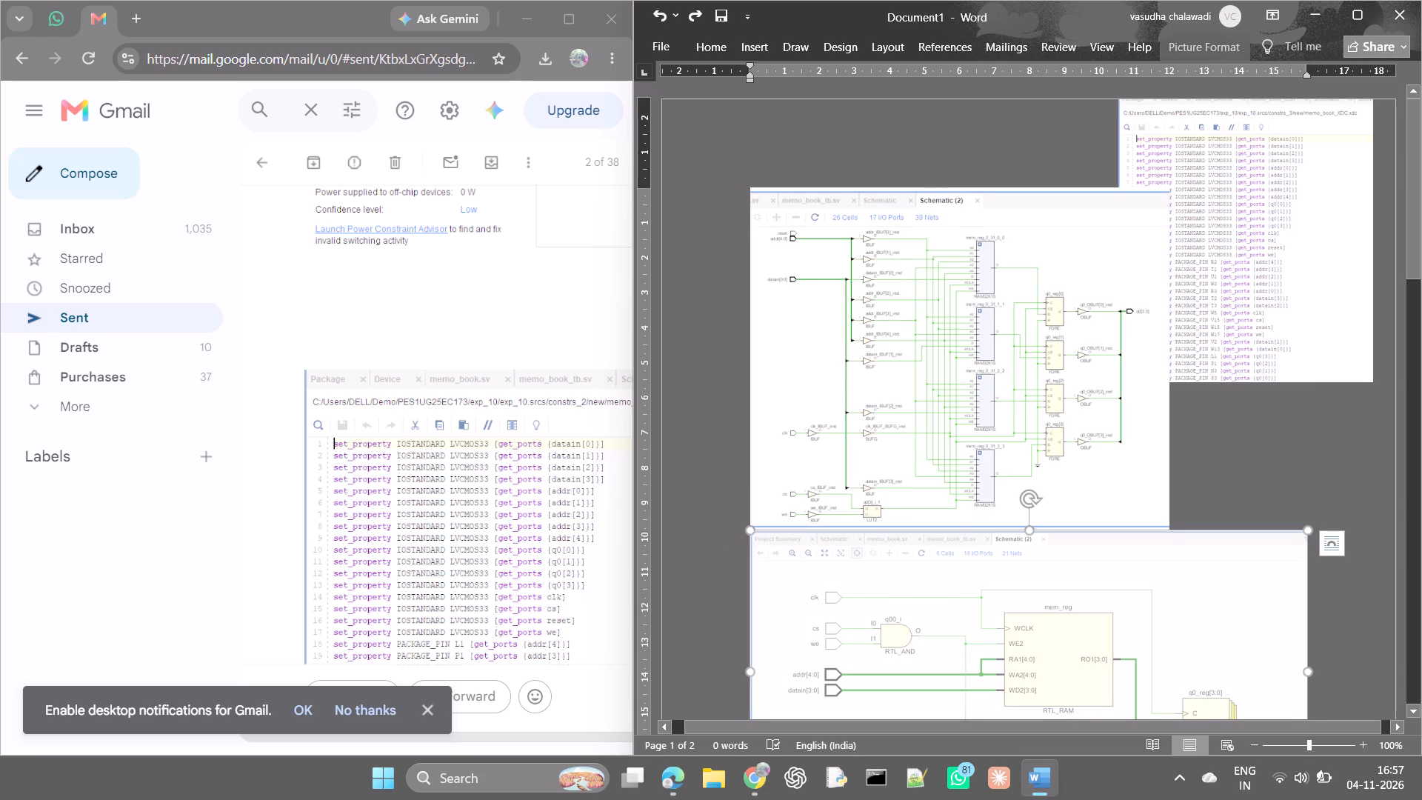
Move the cropped 26-cell schematic picture up and left into the page's top-left corner, beside the constraints code.
{"action": "left_click", "coordinate": [935, 365]}
{"action": "left_click_drag", "start_coordinate": [935, 365], "coordinate": [870, 280]}
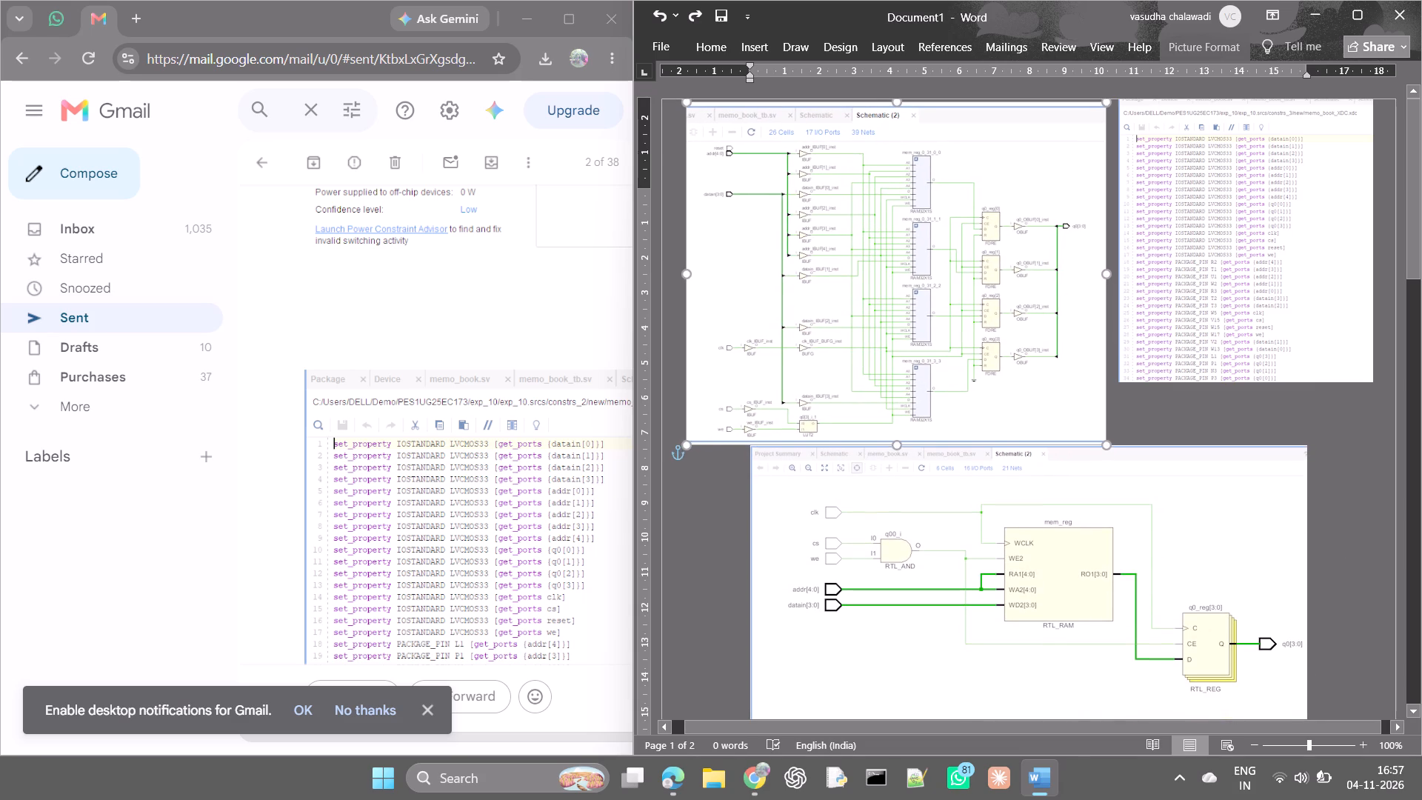
{"action": "left_click_drag", "start_coordinate": [870, 280], "coordinate": [858, 286]}
{"action": "scroll", "coordinate": [1116, 482], "scroll_direction": "up", "scroll_amount": 1}
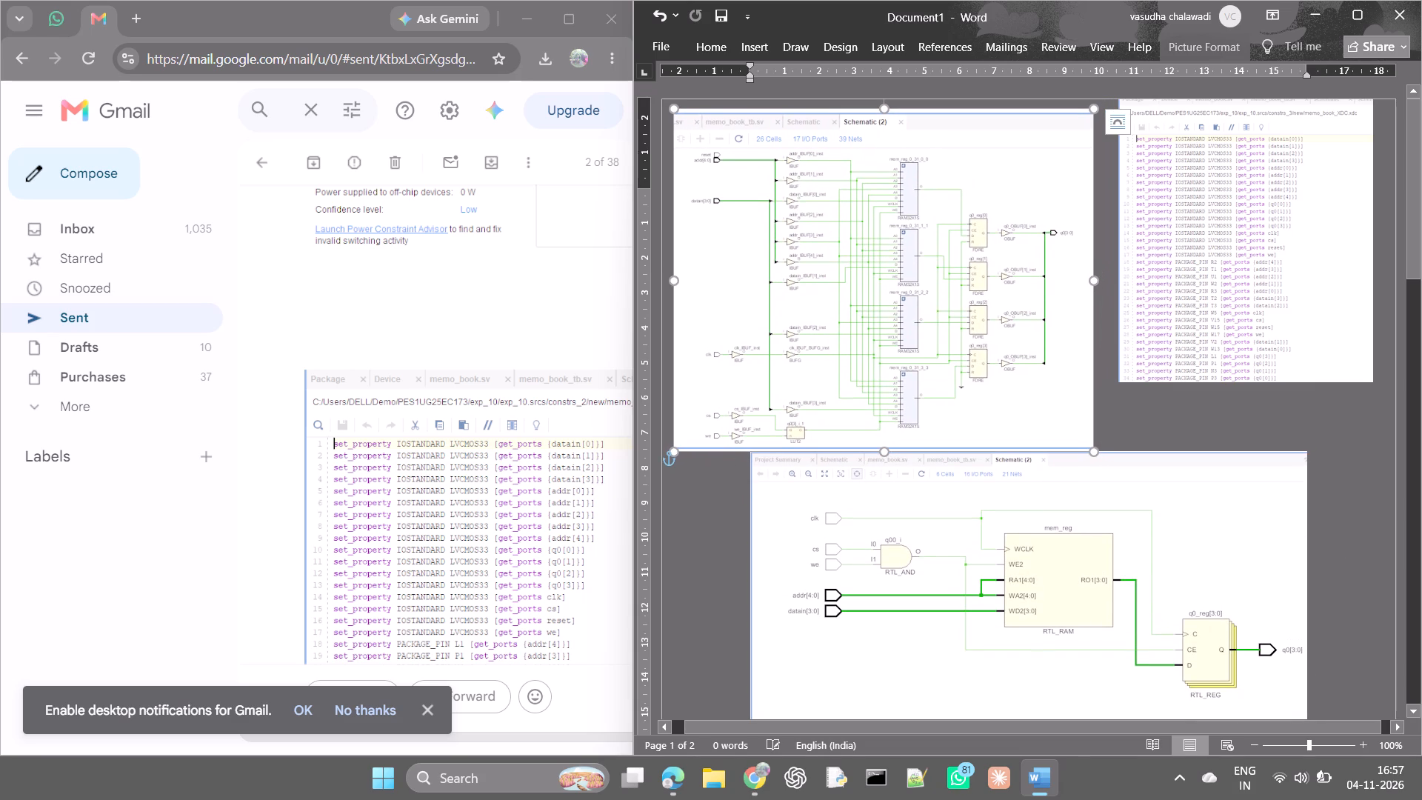
{"action": "scroll", "coordinate": [858, 286], "scroll_direction": "up", "scroll_amount": 1}
Shrink the top-left schematic picture proportionally from its lower-right corner, widening the gap to the constraints code.
{"action": "left_click", "coordinate": [1201, 436]}
{"action": "left_click", "coordinate": [1080, 419]}
{"action": "left_click_drag", "start_coordinate": [1097, 455], "coordinate": [1059, 413]}
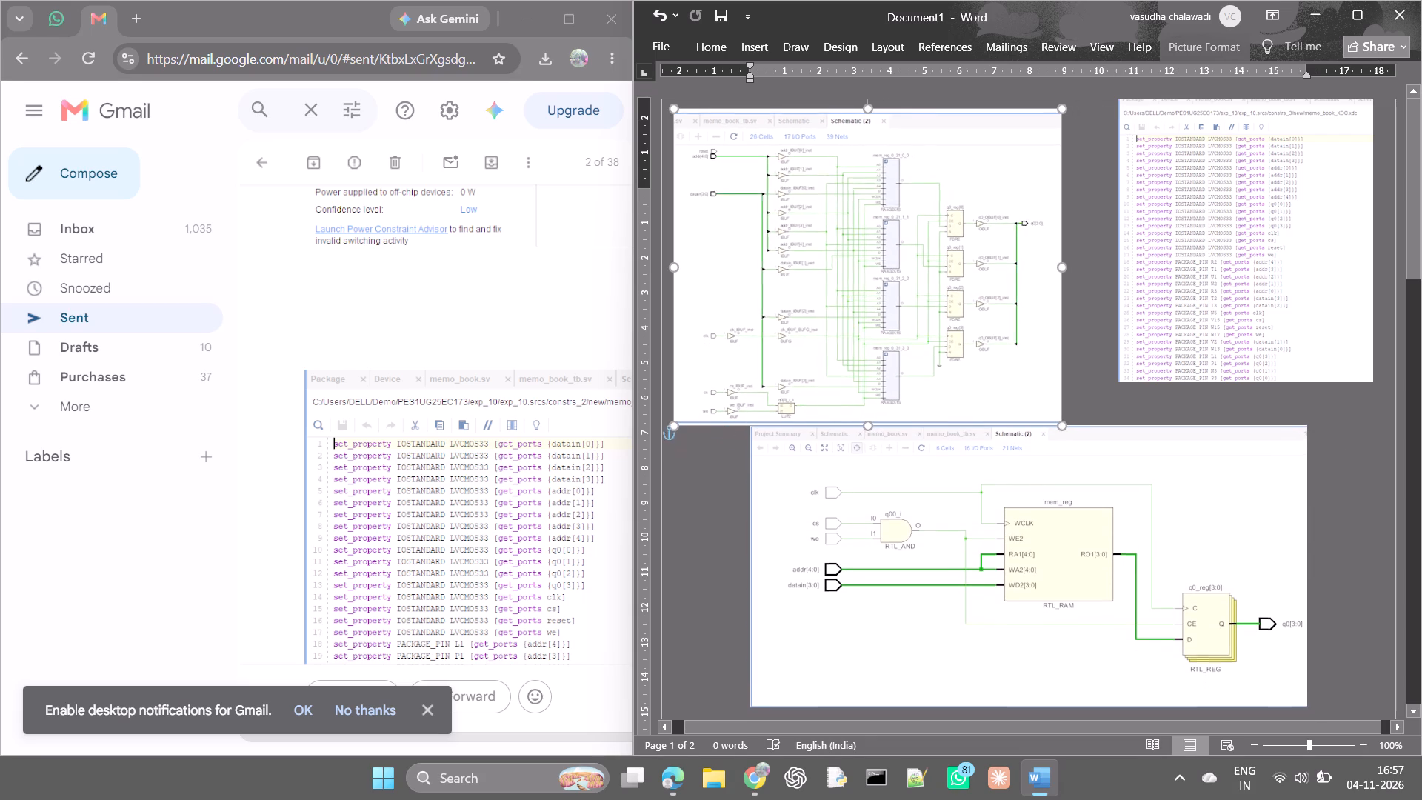
{"action": "left_click_drag", "start_coordinate": [1059, 413], "coordinate": [1059, 412]}
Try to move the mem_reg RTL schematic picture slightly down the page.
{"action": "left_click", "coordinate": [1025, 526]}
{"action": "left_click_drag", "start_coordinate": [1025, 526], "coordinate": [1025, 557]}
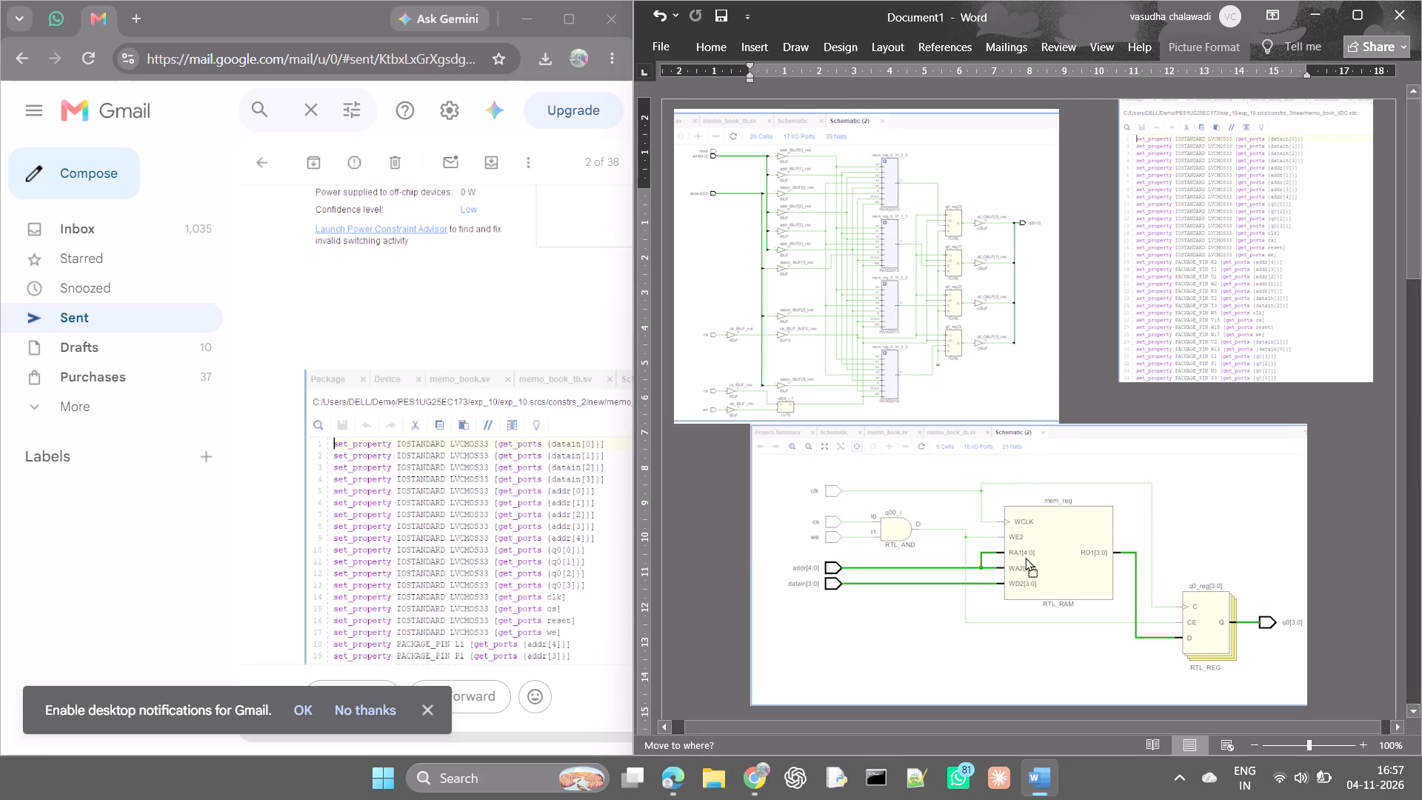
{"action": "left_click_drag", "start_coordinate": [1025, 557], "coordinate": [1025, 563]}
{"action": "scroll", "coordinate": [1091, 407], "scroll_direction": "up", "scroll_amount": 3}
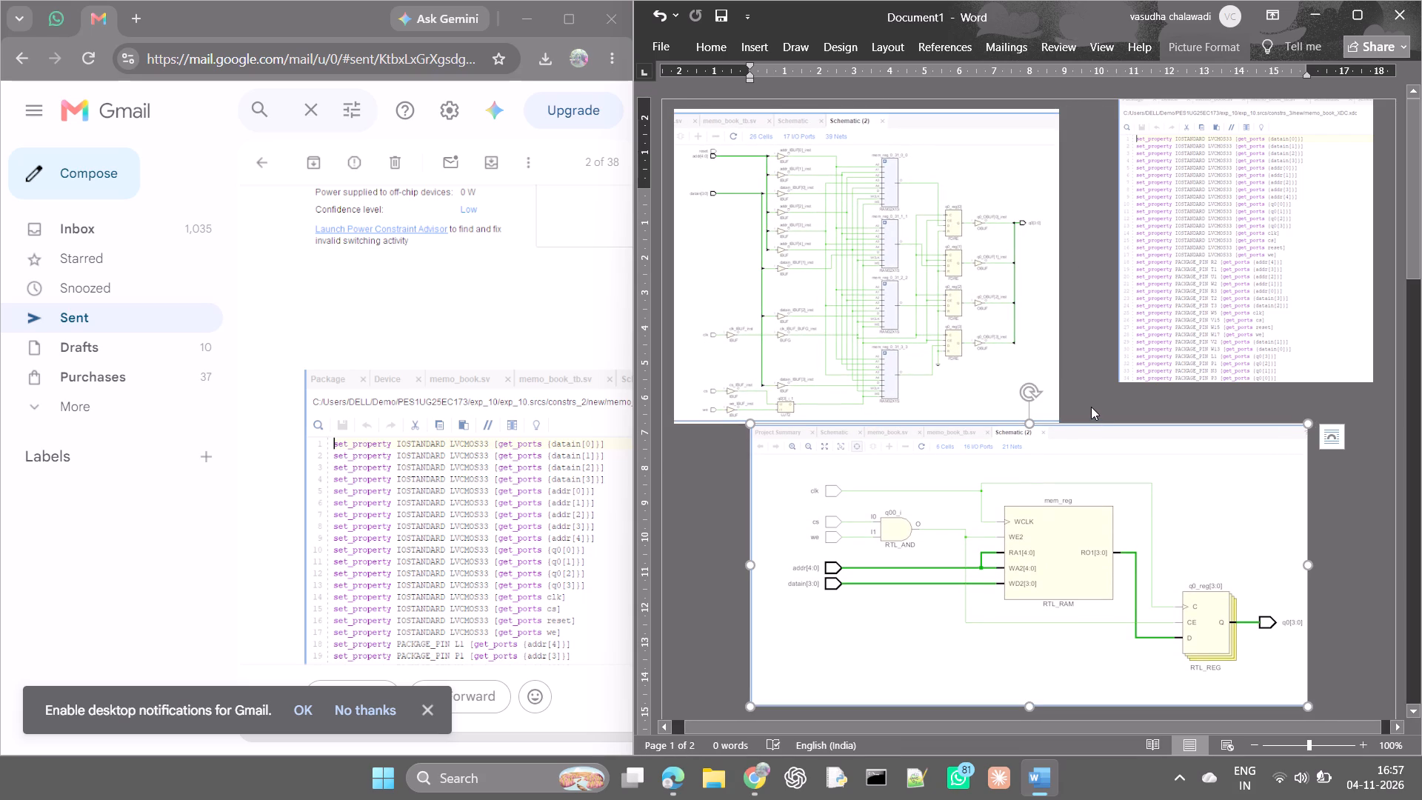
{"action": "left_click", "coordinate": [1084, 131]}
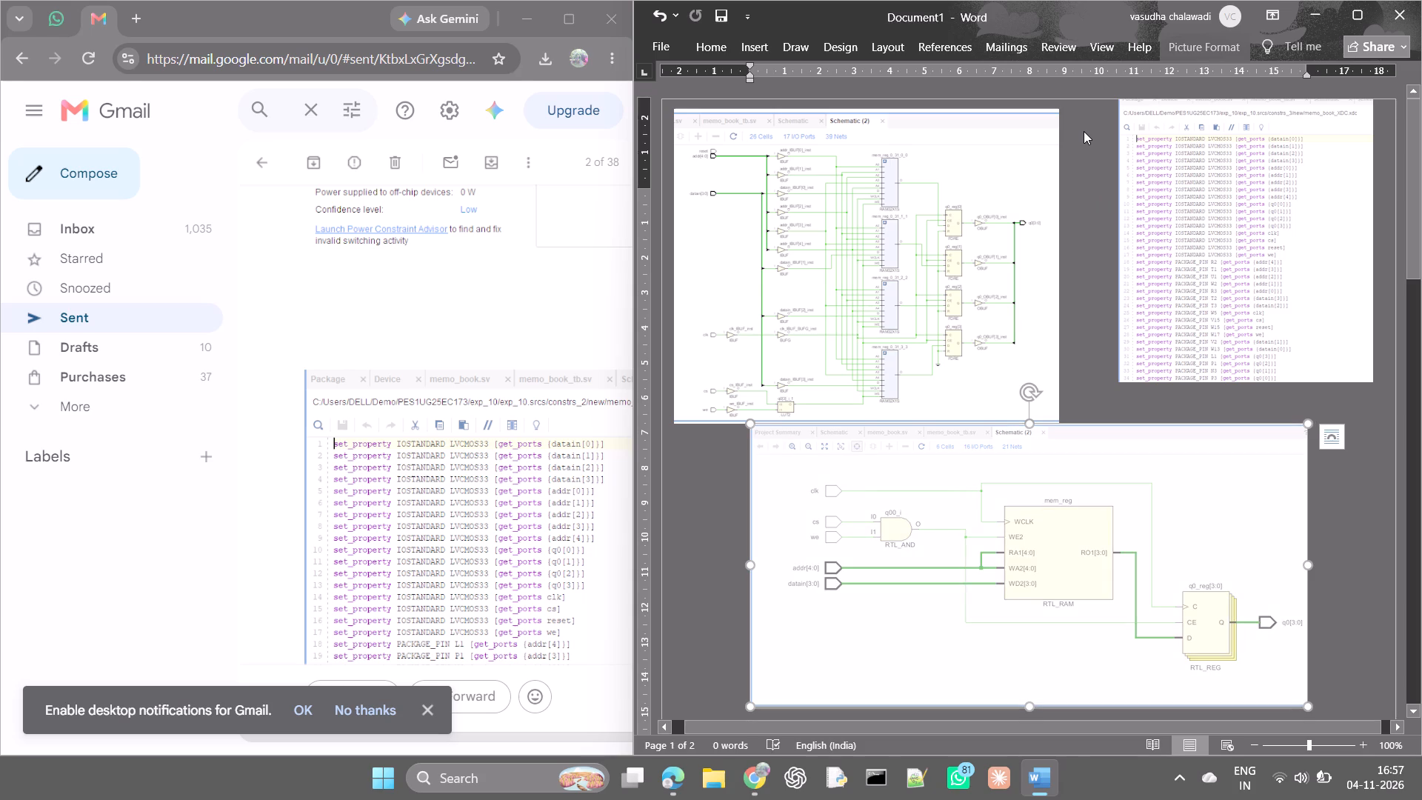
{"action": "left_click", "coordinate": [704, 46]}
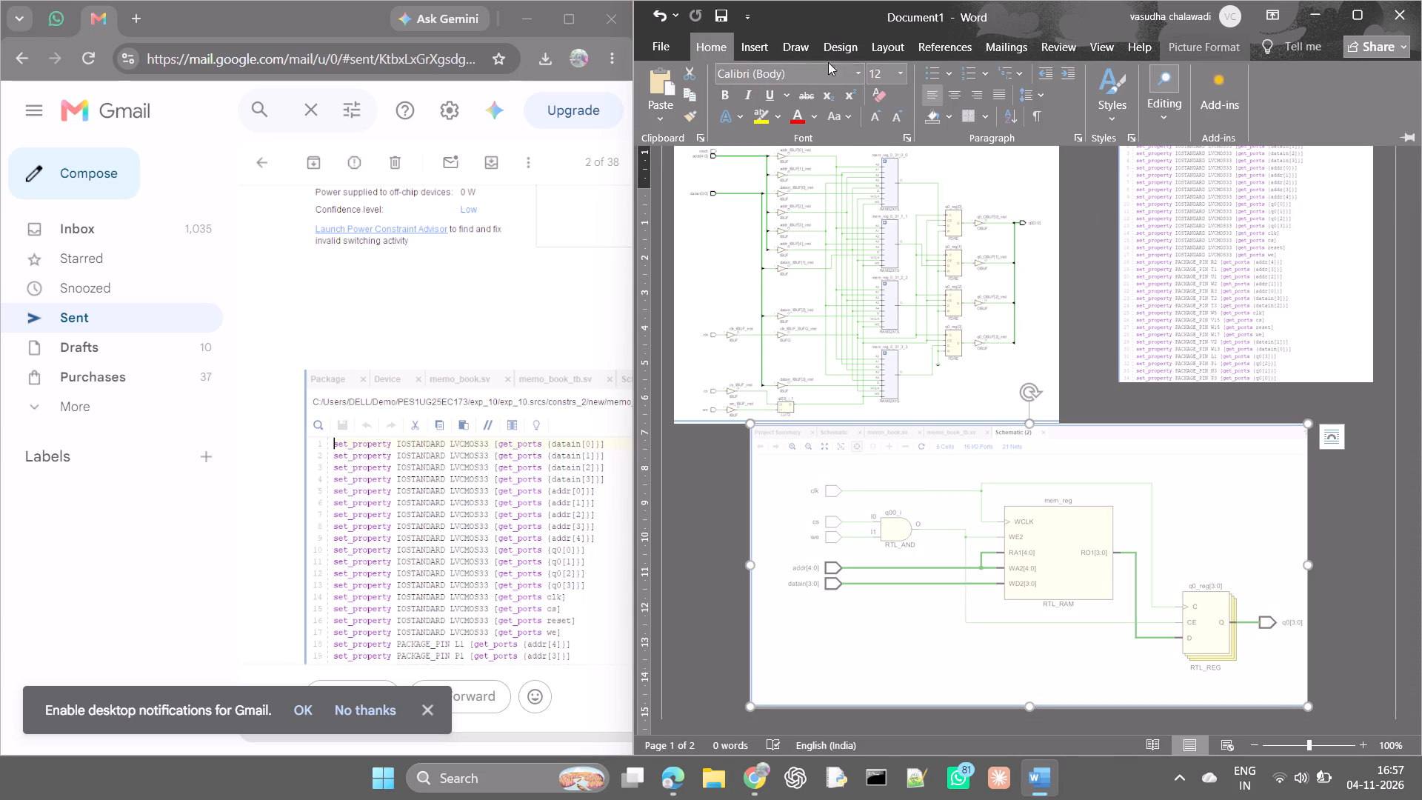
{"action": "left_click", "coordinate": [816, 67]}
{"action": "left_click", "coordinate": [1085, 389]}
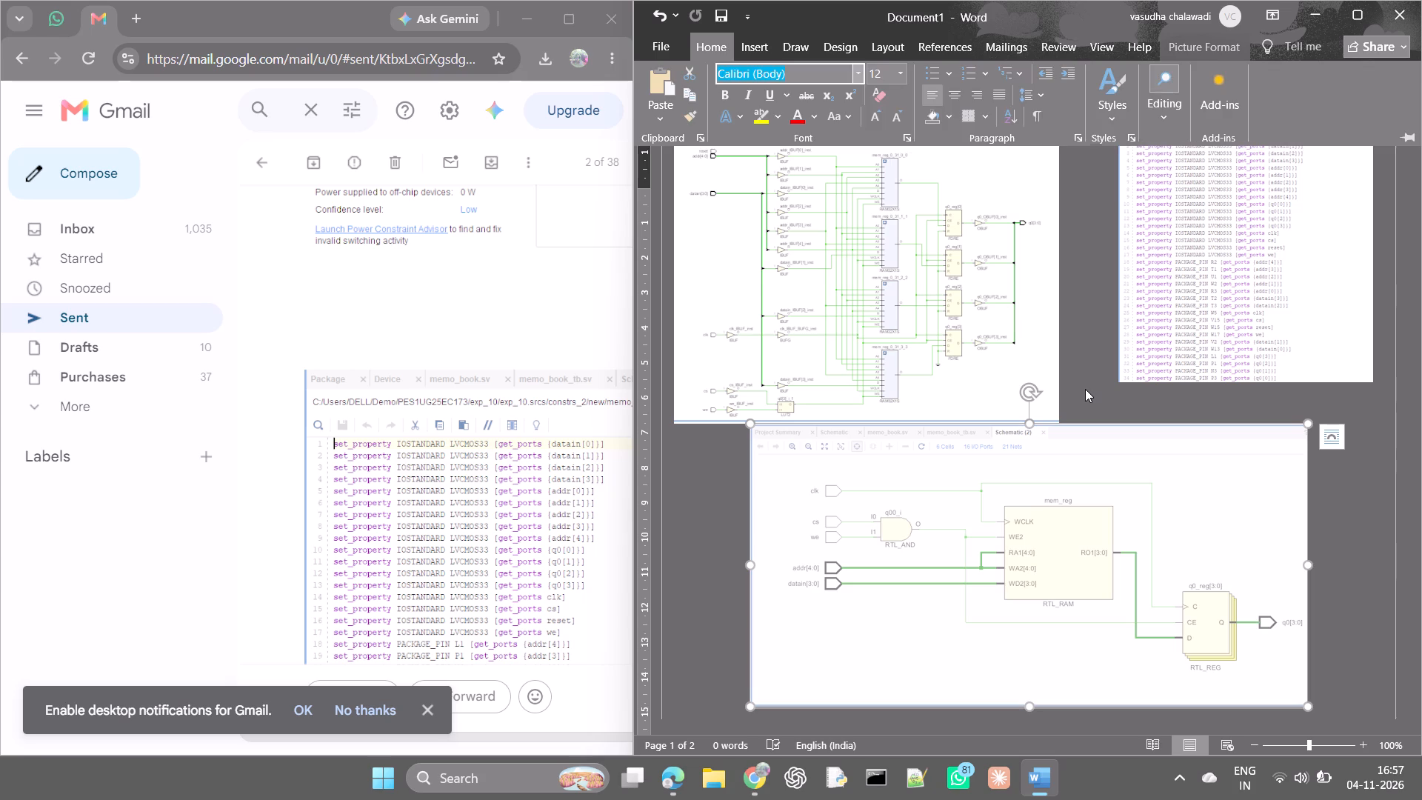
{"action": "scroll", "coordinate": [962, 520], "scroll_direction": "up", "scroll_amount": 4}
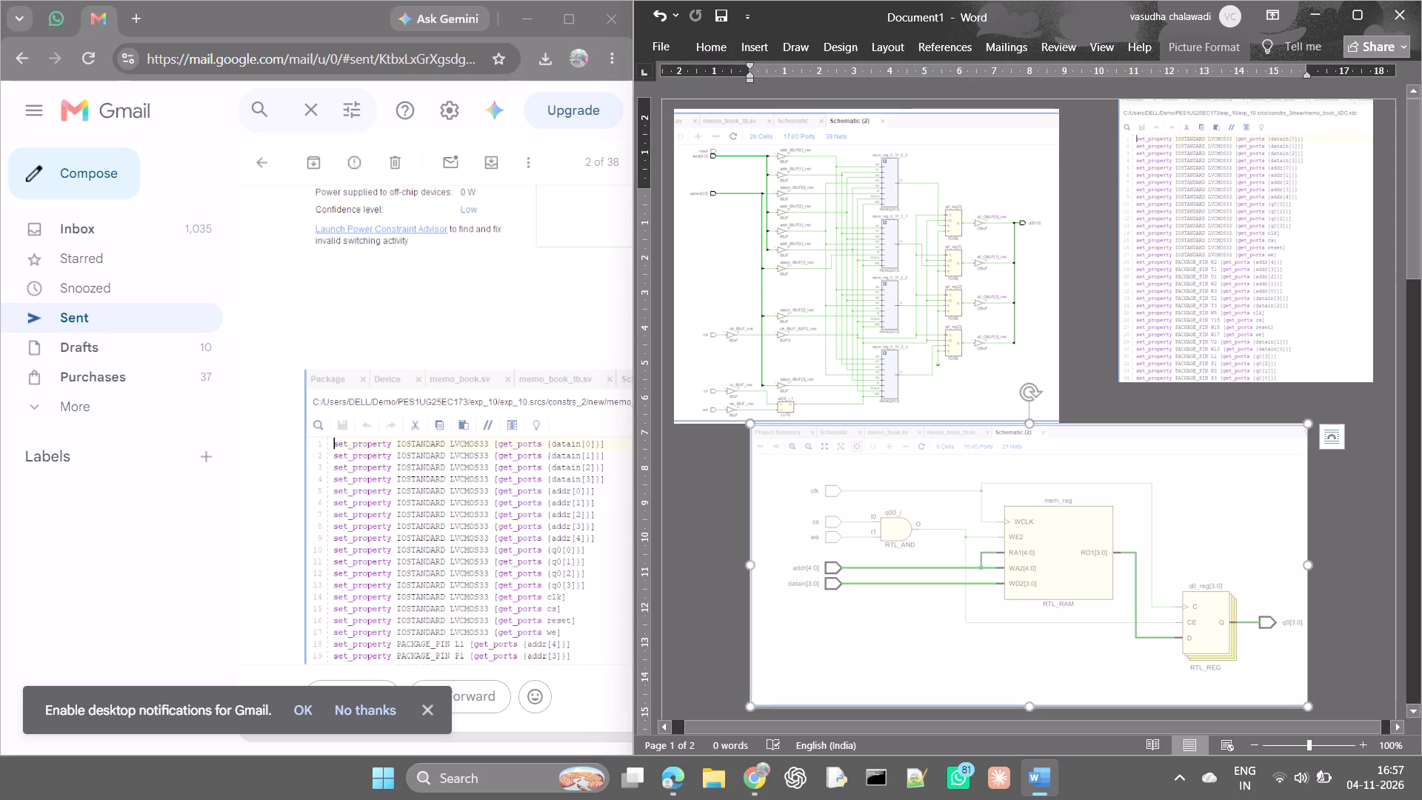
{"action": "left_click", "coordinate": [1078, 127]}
Move the top-left schematic picture down to leave blank space above it at the top of the page.
{"action": "left_click_drag", "start_coordinate": [947, 171], "coordinate": [951, 214]}
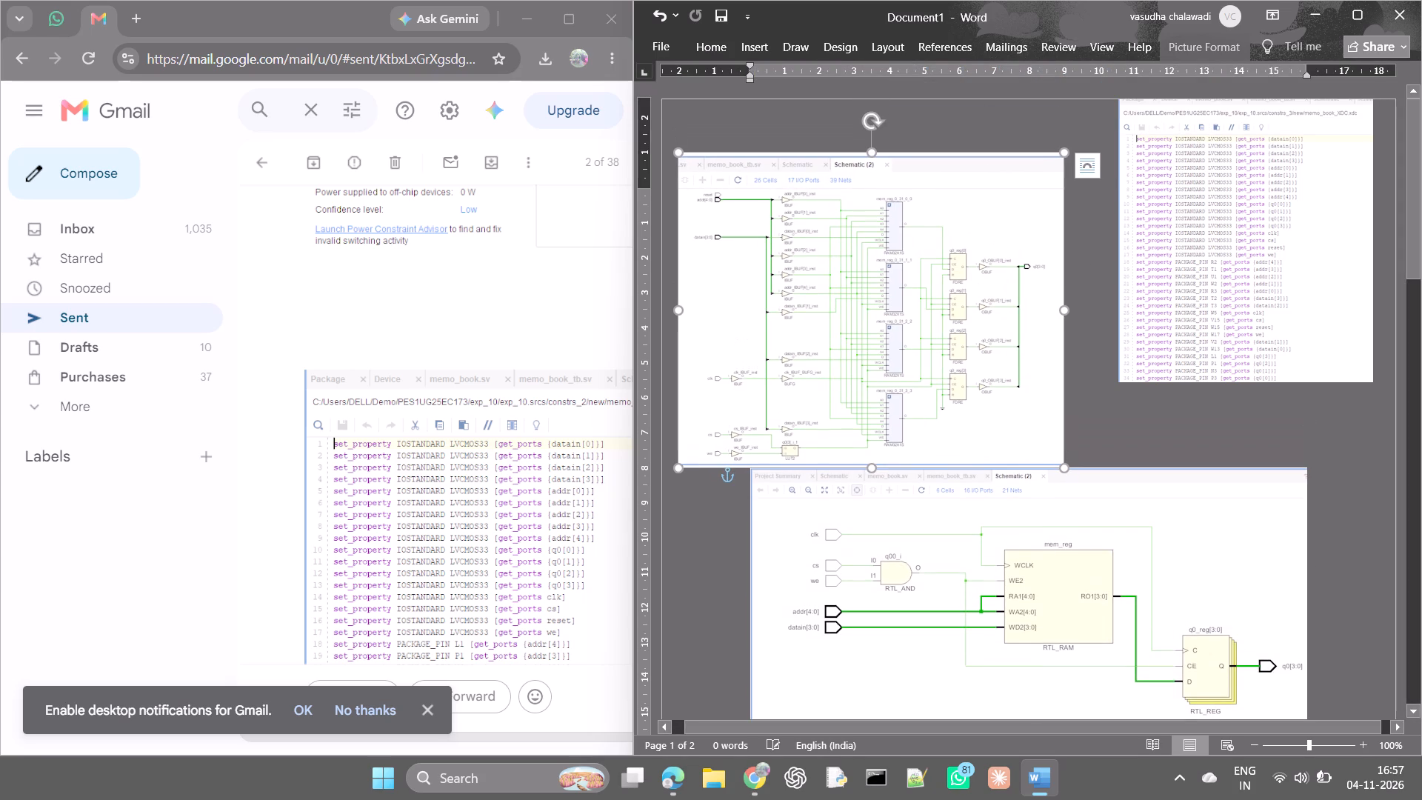
Enter the letter "n" in the document's text in place of the selected mem_reg RTL schematic picture.
{"action": "left_click", "coordinate": [736, 121]}
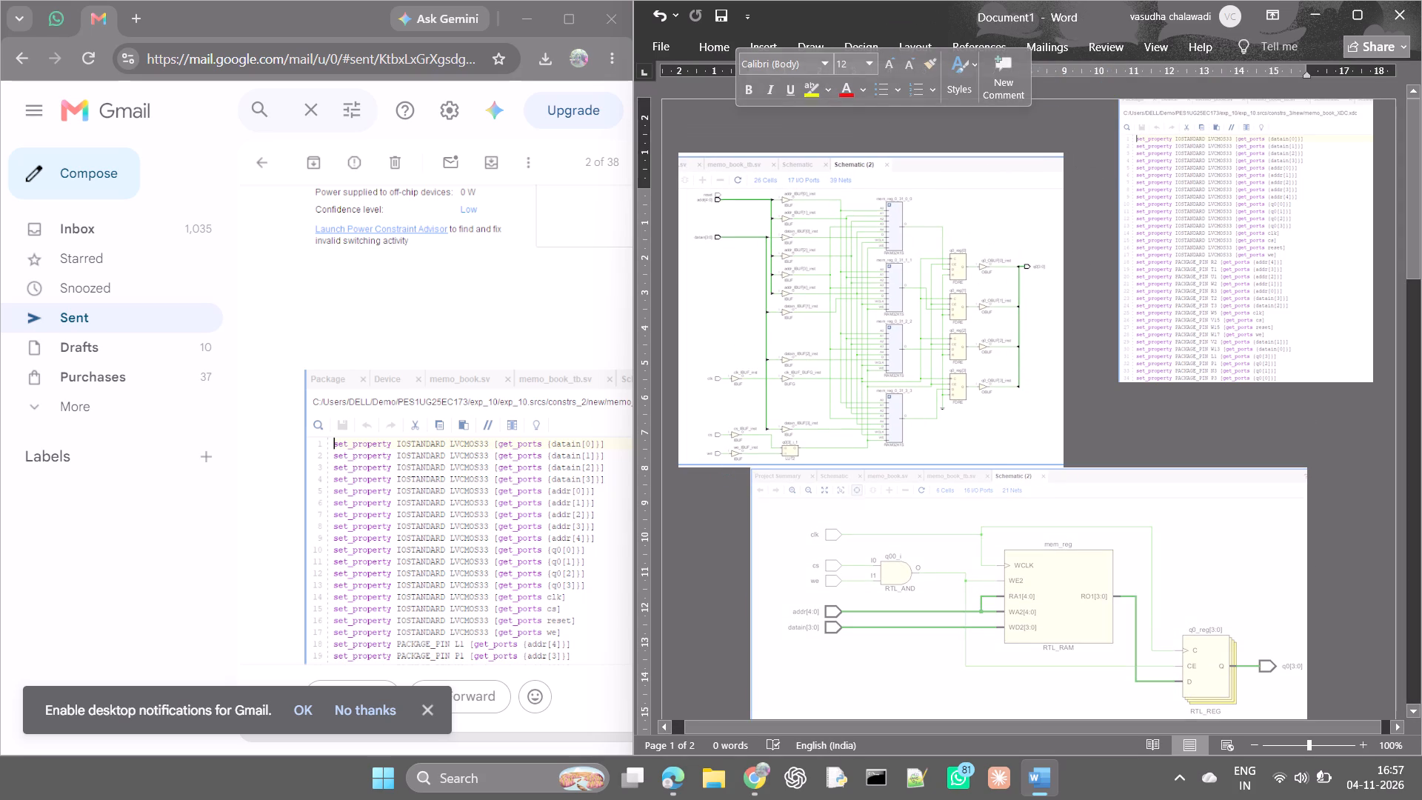
{"action": "left_click", "coordinate": [721, 122]}
{"action": "key", "text": "n"}
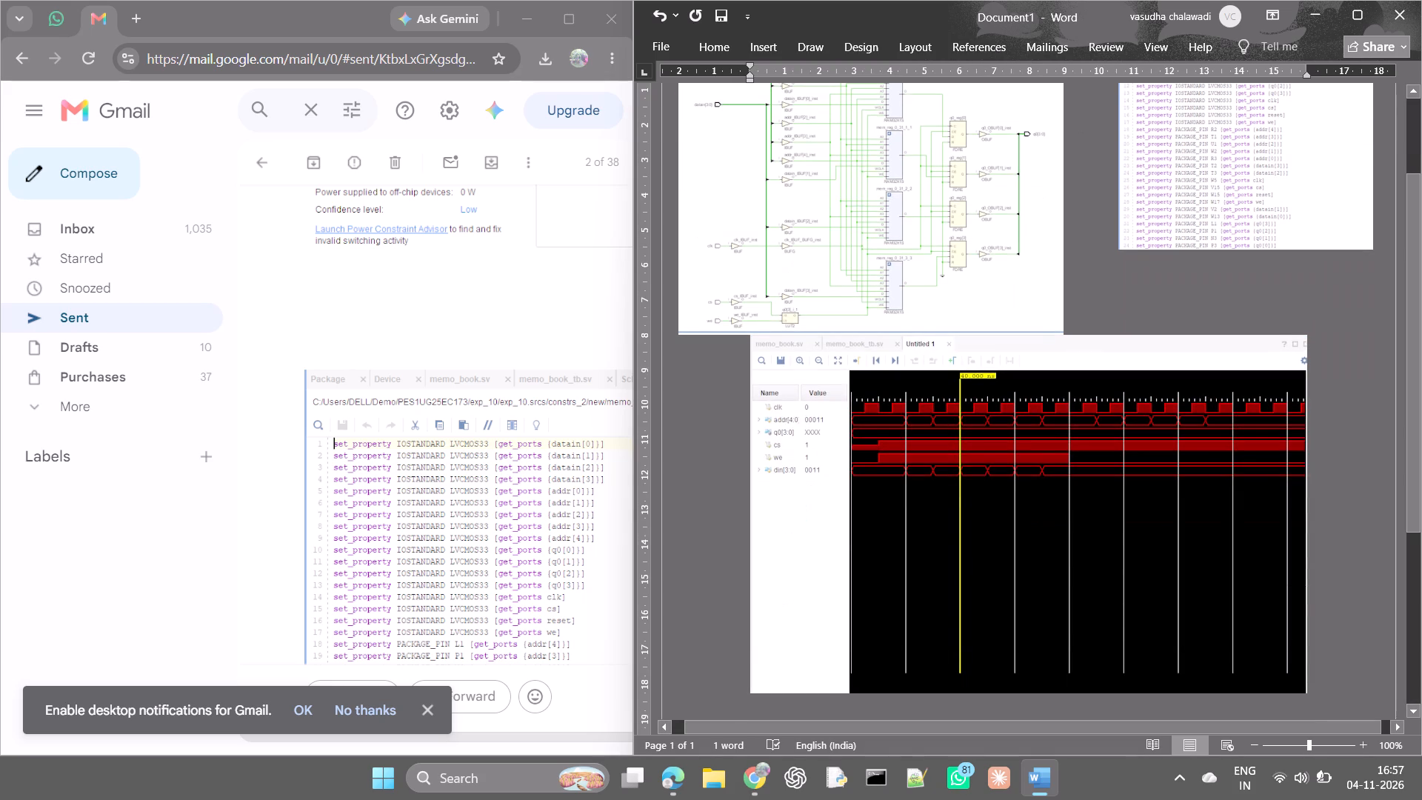
{"action": "scroll", "coordinate": [721, 122], "scroll_direction": "up", "scroll_amount": 4}
{"action": "left_click", "coordinate": [694, 123]}
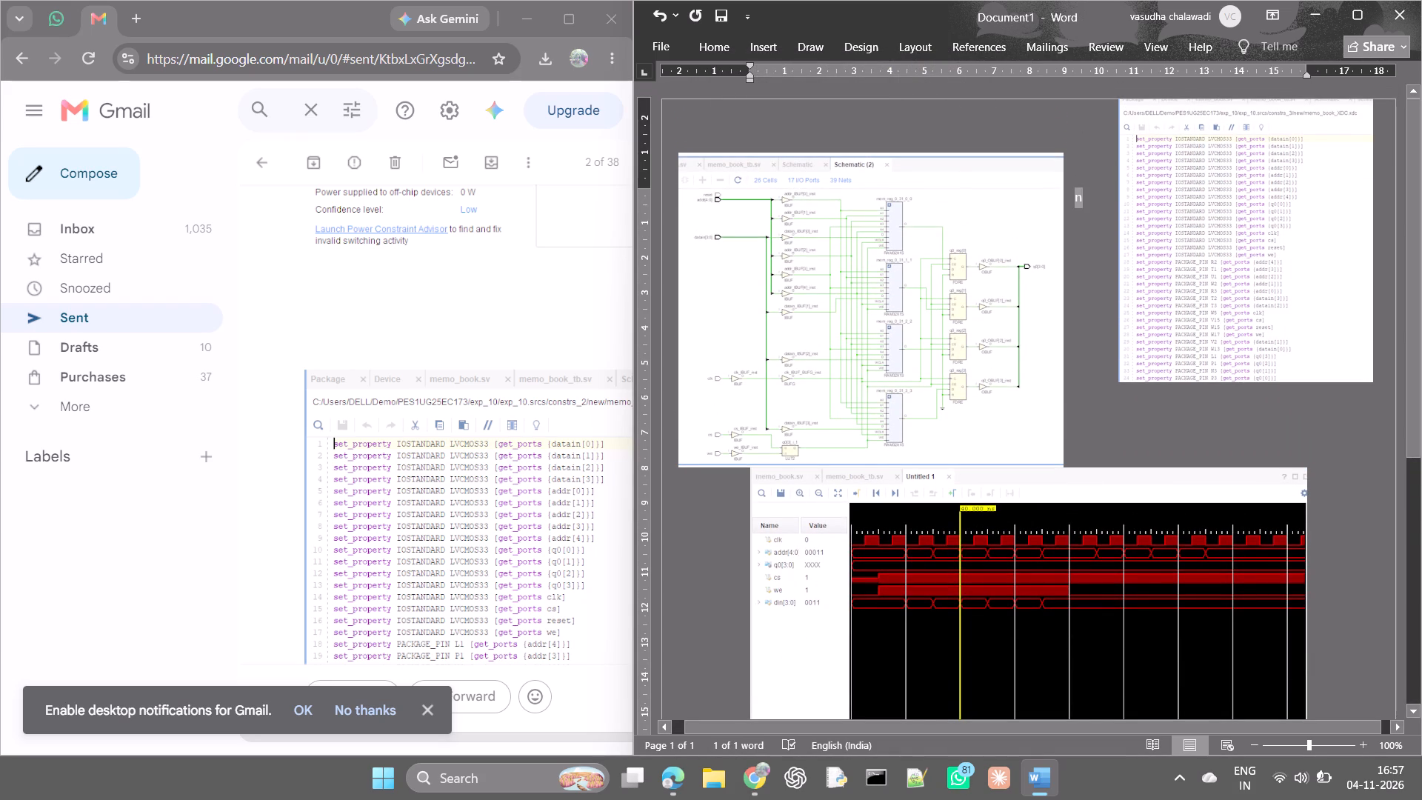
Move the top-left schematic picture slightly up and to the left.
{"action": "left_click", "coordinate": [812, 216]}
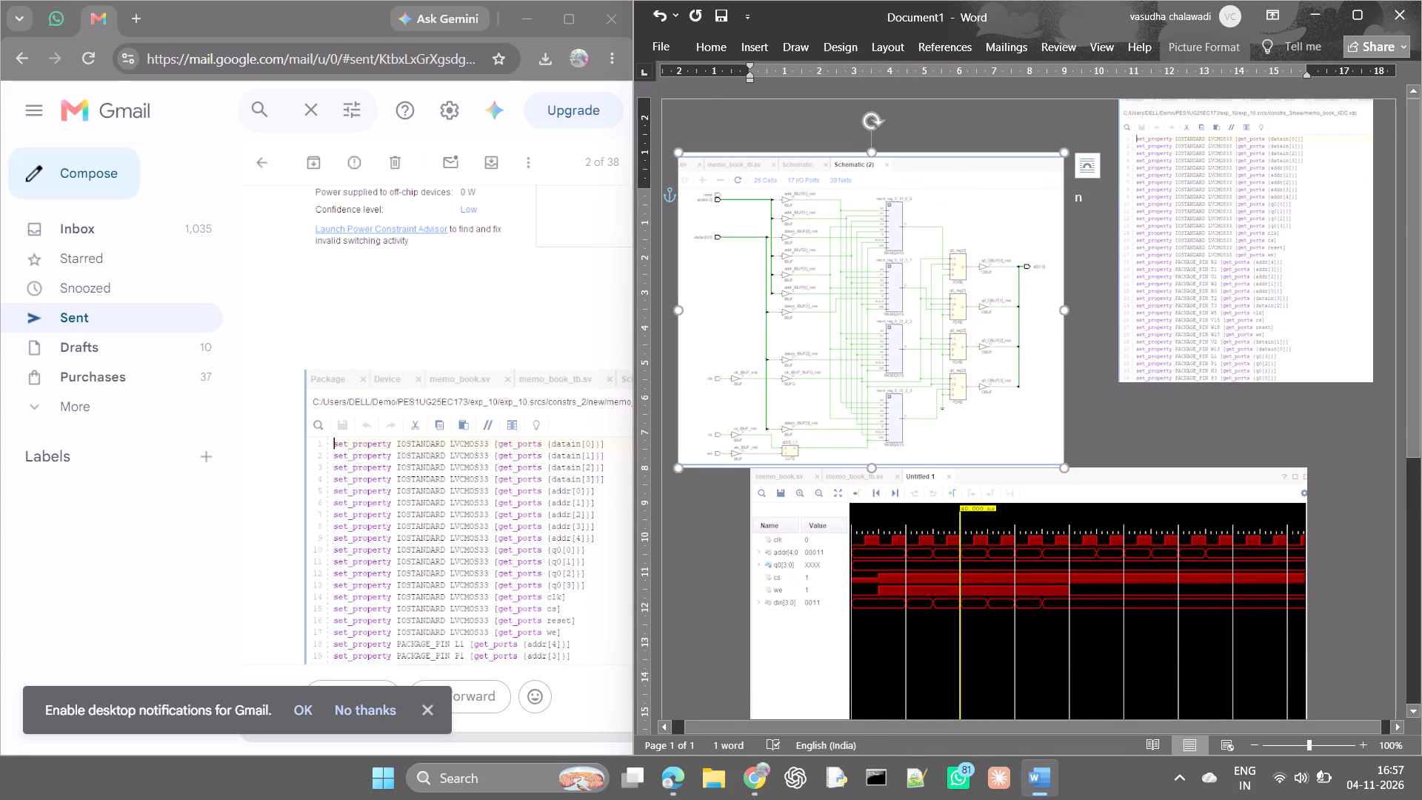
{"action": "left_click_drag", "start_coordinate": [812, 216], "coordinate": [805, 201]}
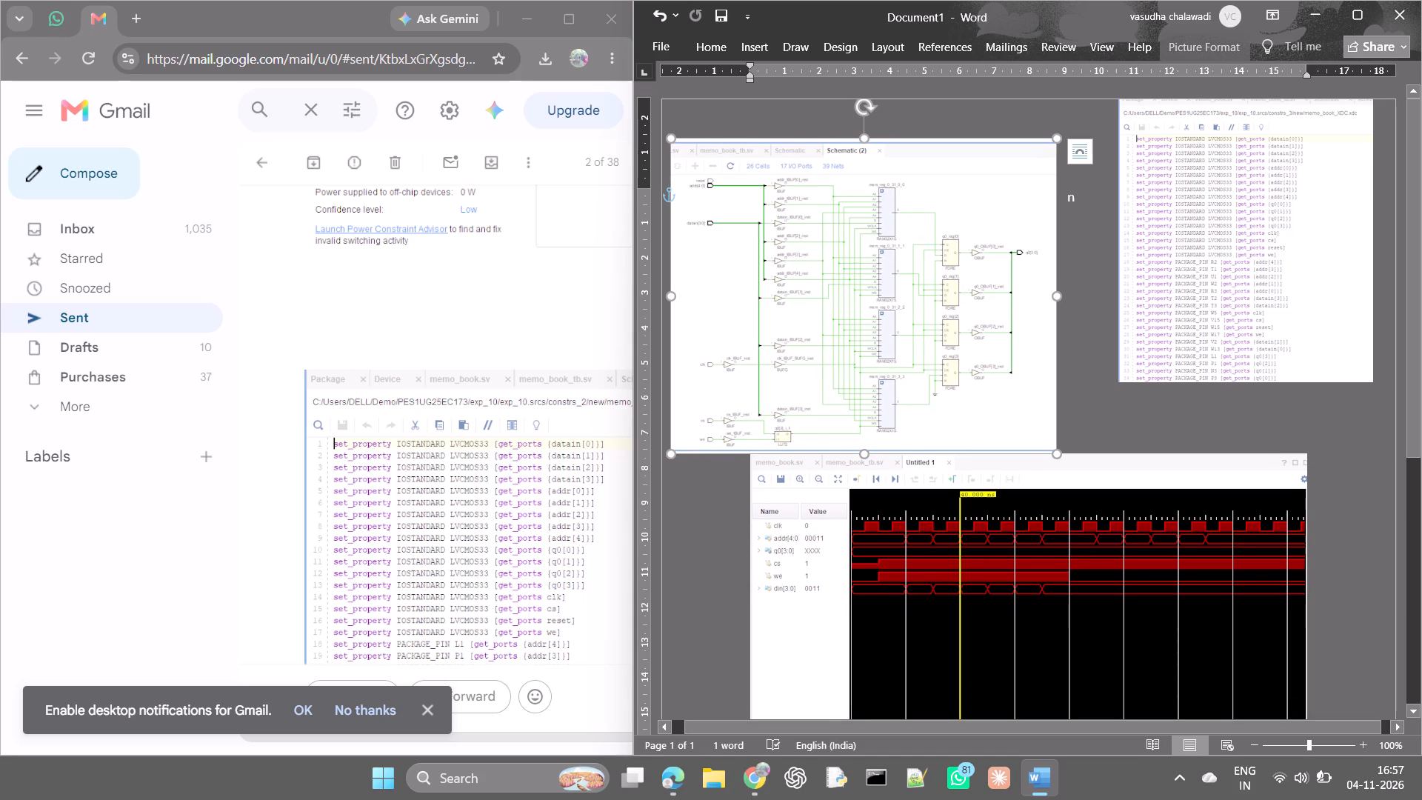
Move the constraints code screenshot down and slightly left so it sits level with the schematic picture.
{"action": "left_click", "coordinate": [1261, 233]}
{"action": "left_click_drag", "start_coordinate": [1261, 233], "coordinate": [1260, 263]}
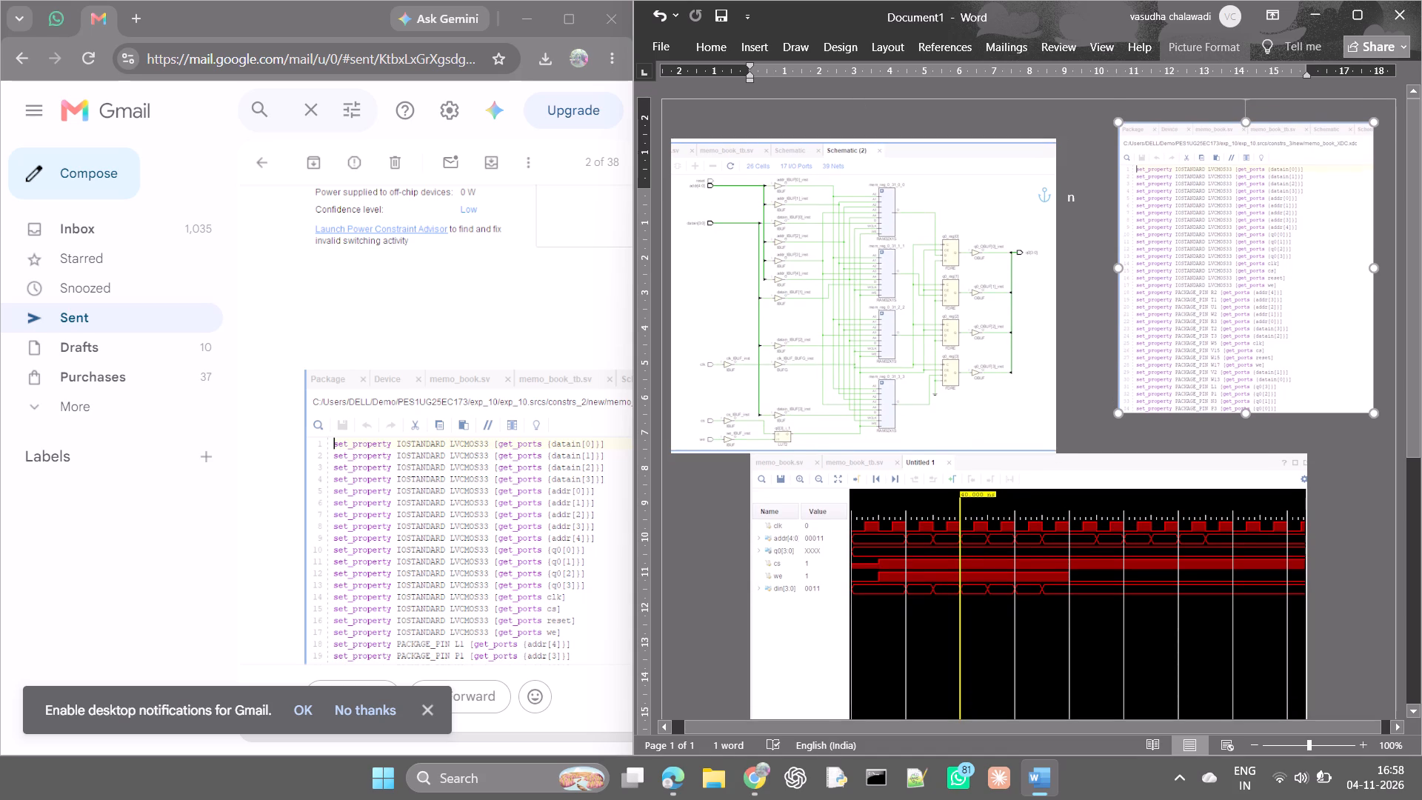
{"action": "left_click_drag", "start_coordinate": [1260, 263], "coordinate": [1255, 277]}
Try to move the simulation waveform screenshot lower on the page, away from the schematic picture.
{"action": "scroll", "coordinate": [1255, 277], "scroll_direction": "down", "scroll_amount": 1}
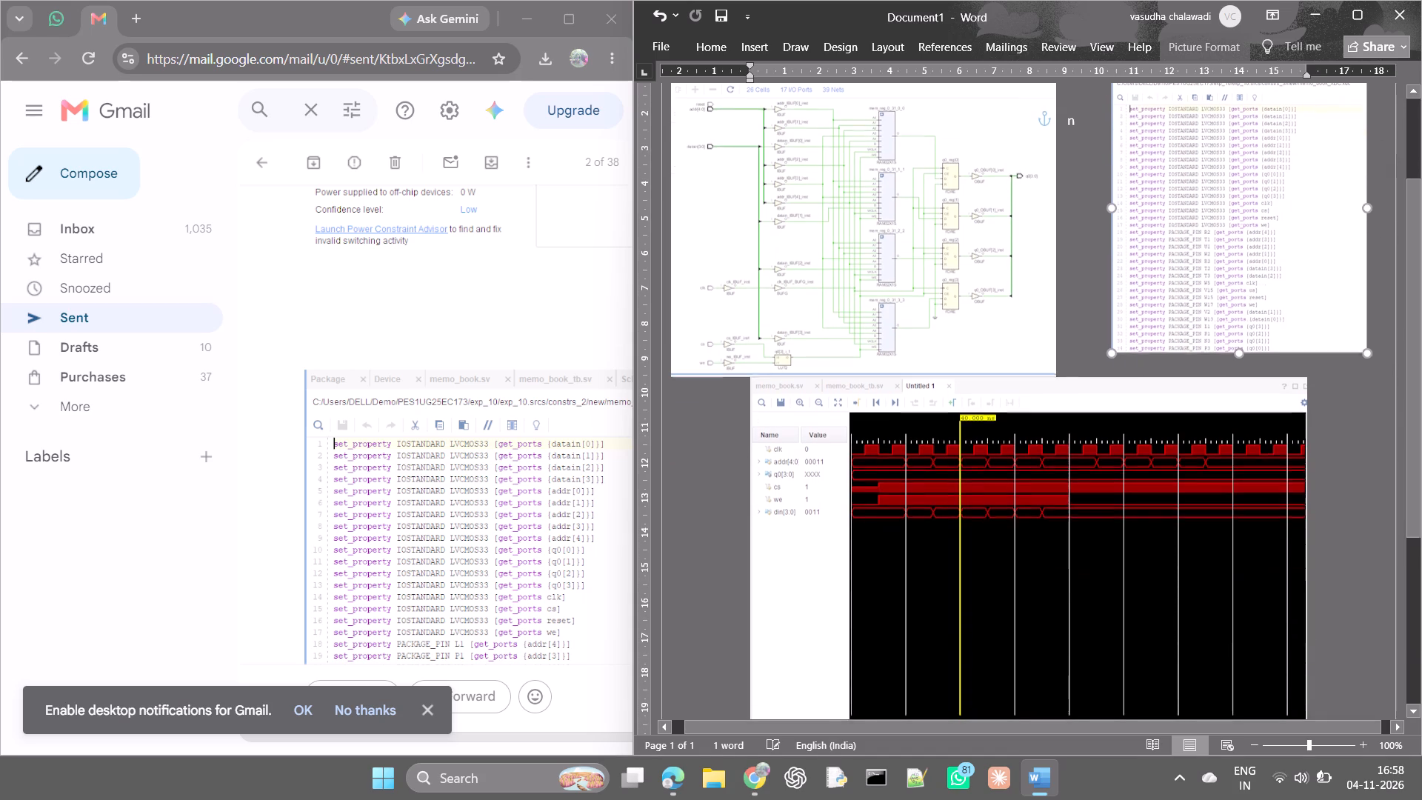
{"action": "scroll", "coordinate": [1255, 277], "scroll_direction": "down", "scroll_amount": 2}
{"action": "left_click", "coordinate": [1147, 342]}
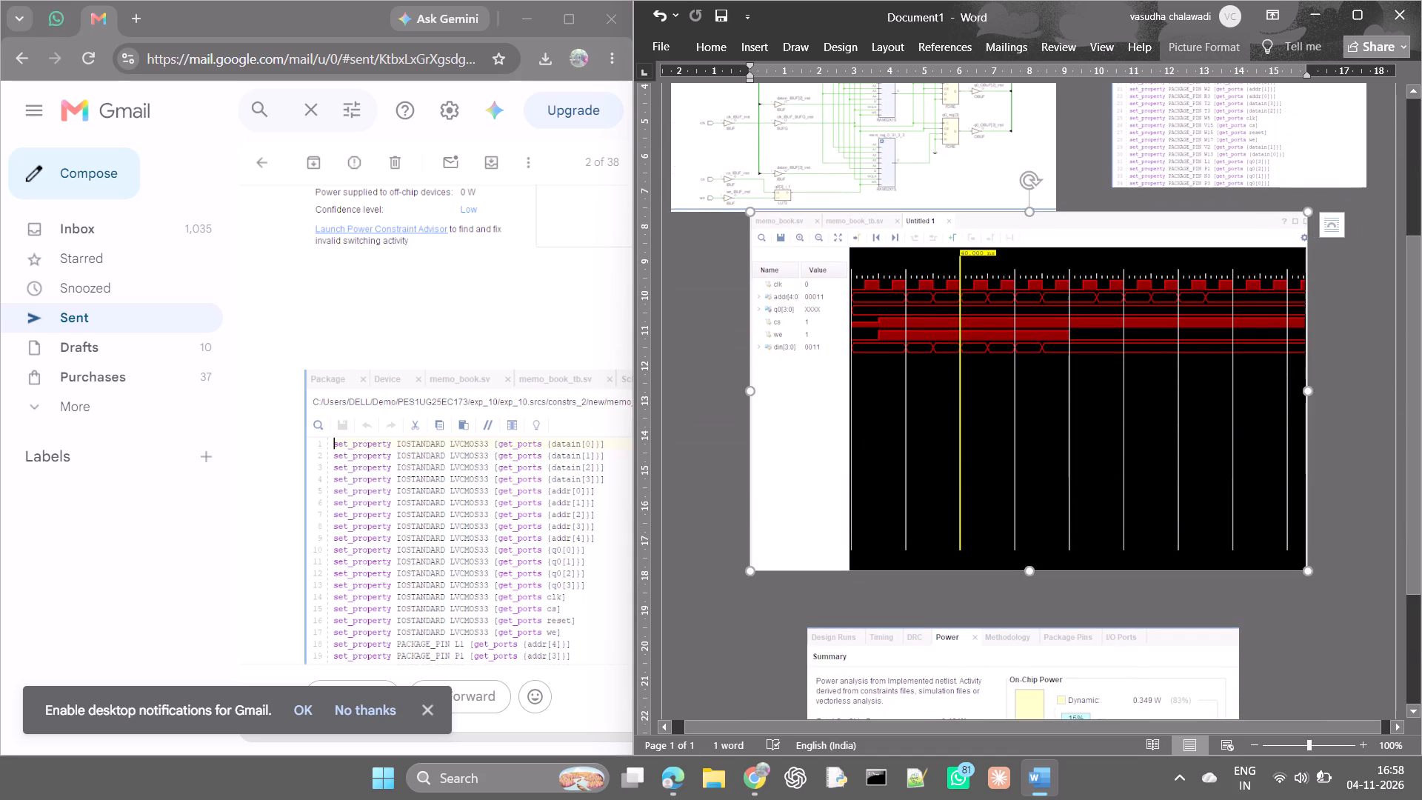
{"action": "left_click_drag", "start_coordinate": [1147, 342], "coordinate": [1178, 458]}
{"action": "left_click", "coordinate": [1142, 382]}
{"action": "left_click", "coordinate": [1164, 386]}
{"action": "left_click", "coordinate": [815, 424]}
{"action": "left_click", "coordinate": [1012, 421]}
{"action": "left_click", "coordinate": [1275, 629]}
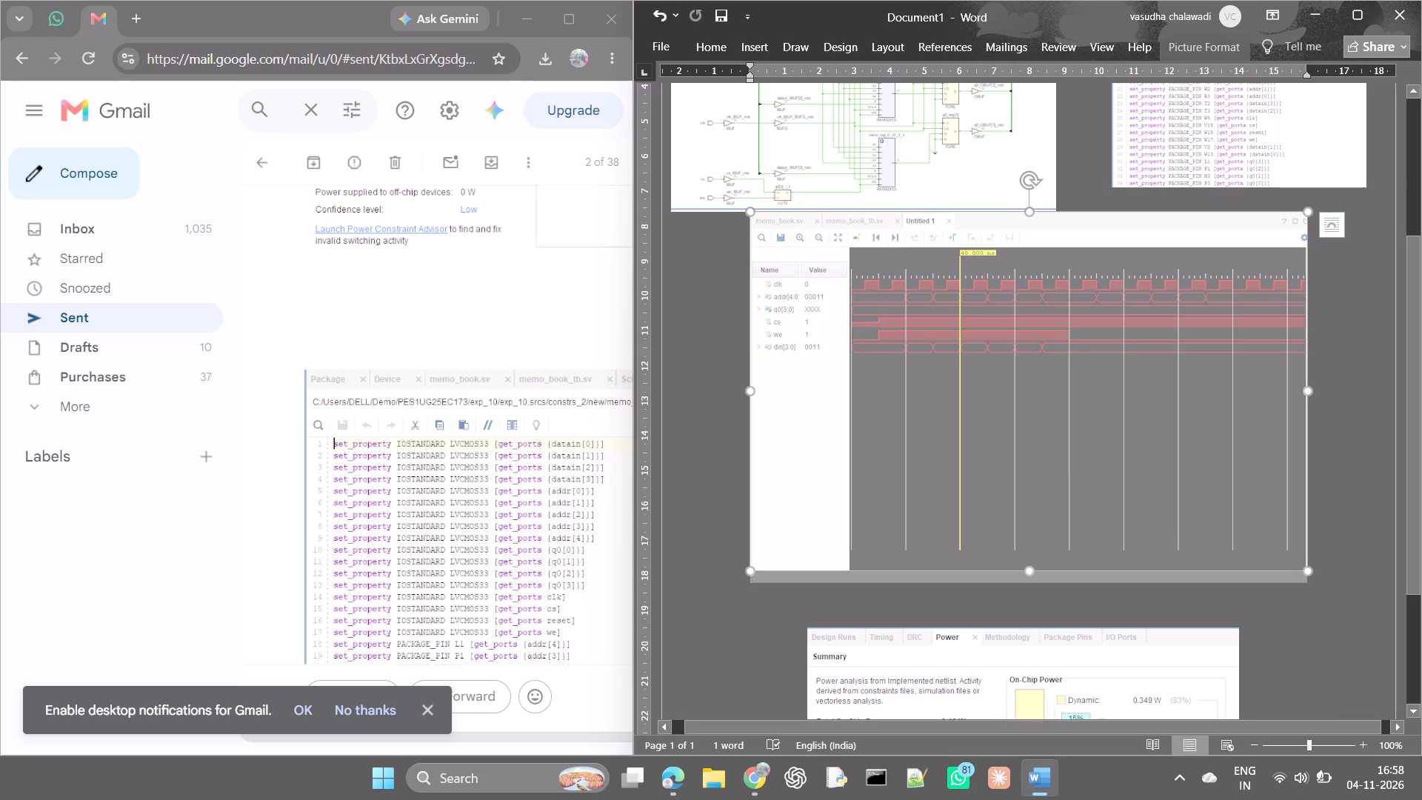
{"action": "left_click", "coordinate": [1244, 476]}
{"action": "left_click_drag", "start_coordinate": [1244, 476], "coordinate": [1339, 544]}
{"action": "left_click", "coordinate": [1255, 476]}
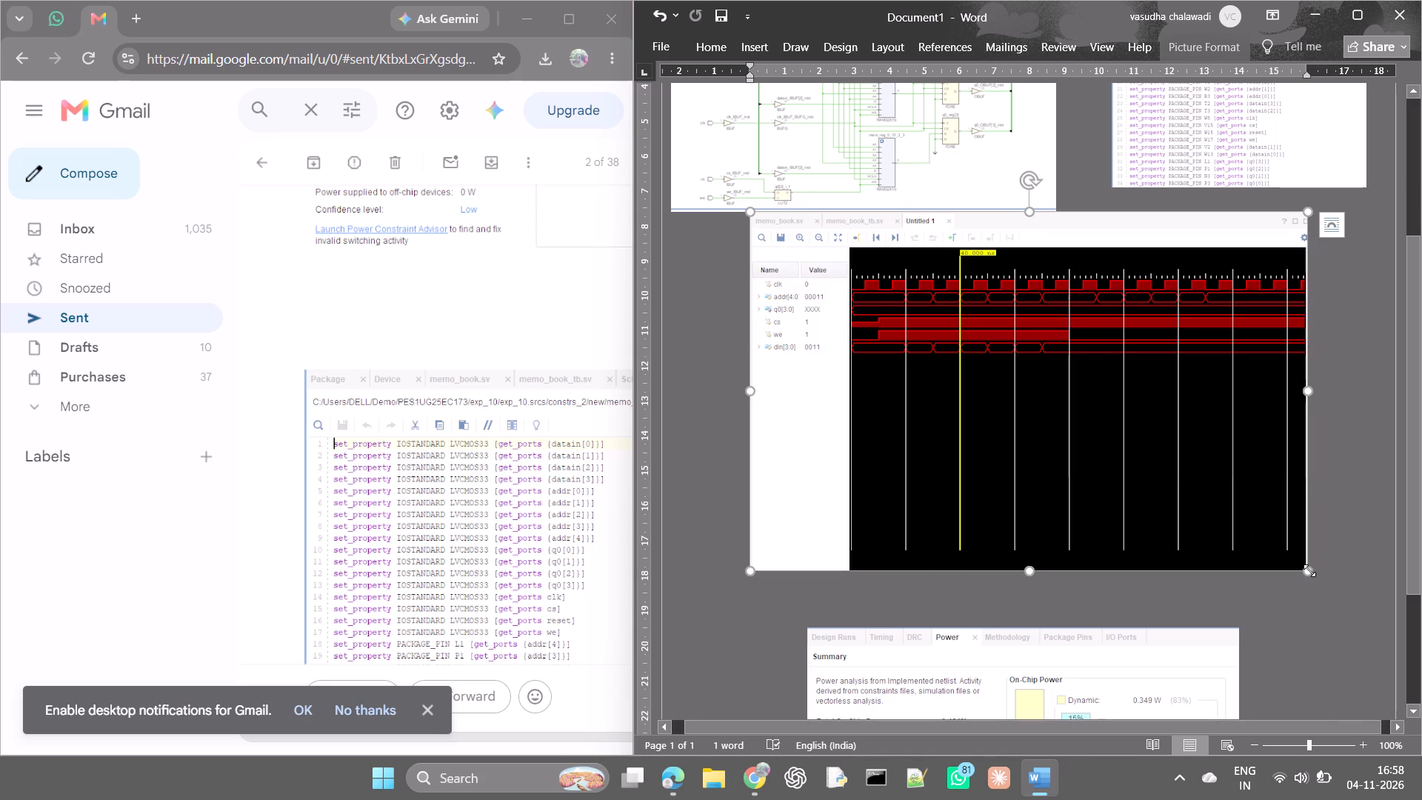
Shrink the simulation waveform screenshot proportionally to about 9 cm high and 14 cm wide.
{"action": "left_click_drag", "start_coordinate": [1309, 570], "coordinate": [1241, 519]}
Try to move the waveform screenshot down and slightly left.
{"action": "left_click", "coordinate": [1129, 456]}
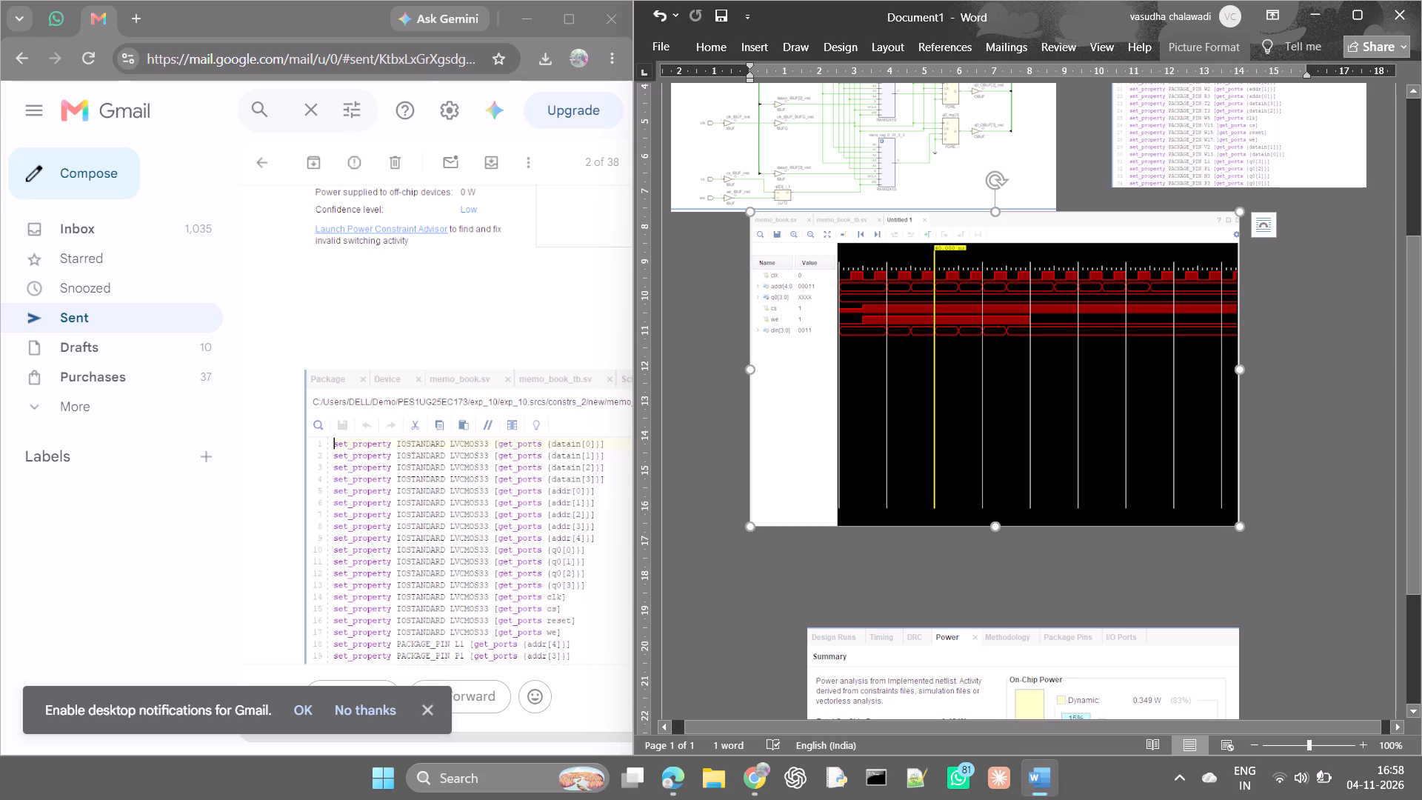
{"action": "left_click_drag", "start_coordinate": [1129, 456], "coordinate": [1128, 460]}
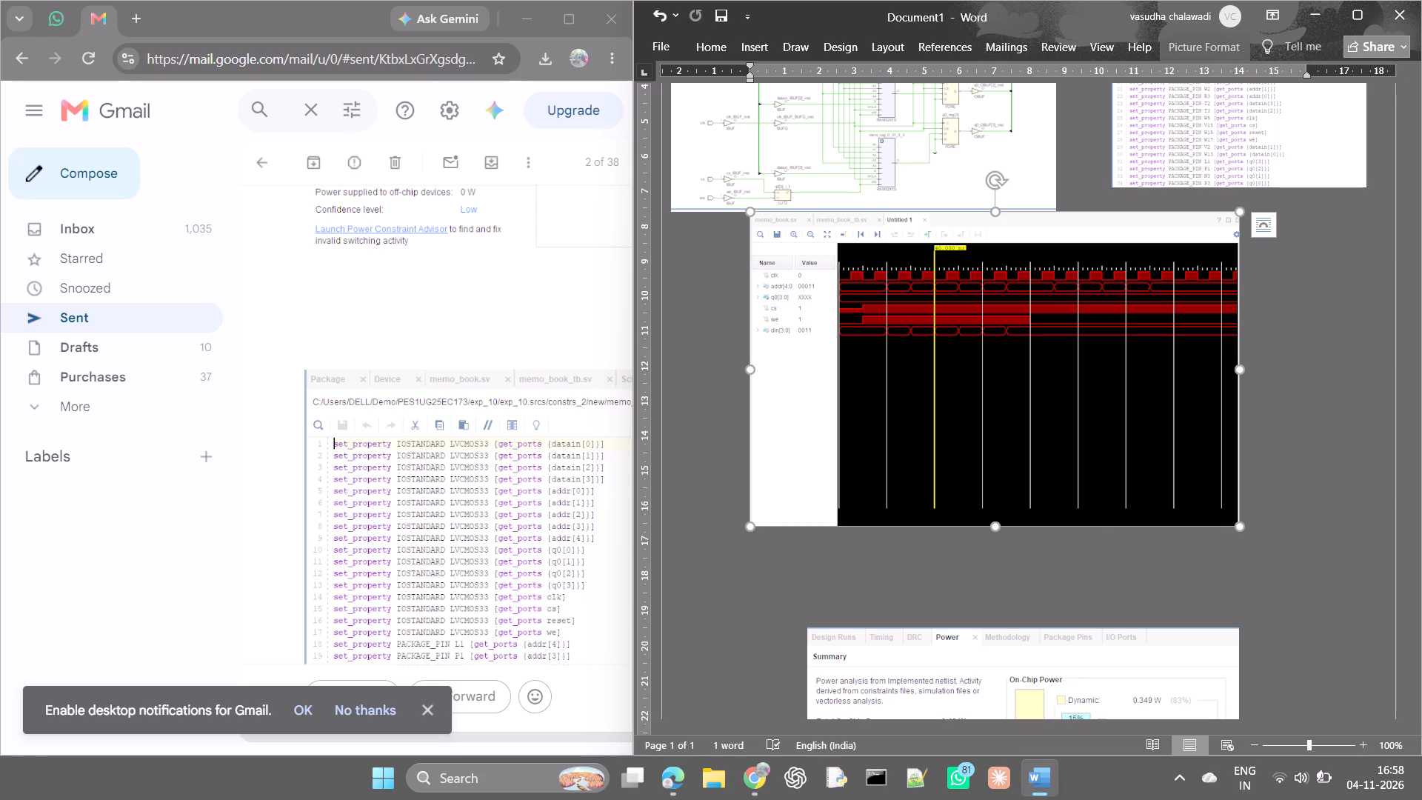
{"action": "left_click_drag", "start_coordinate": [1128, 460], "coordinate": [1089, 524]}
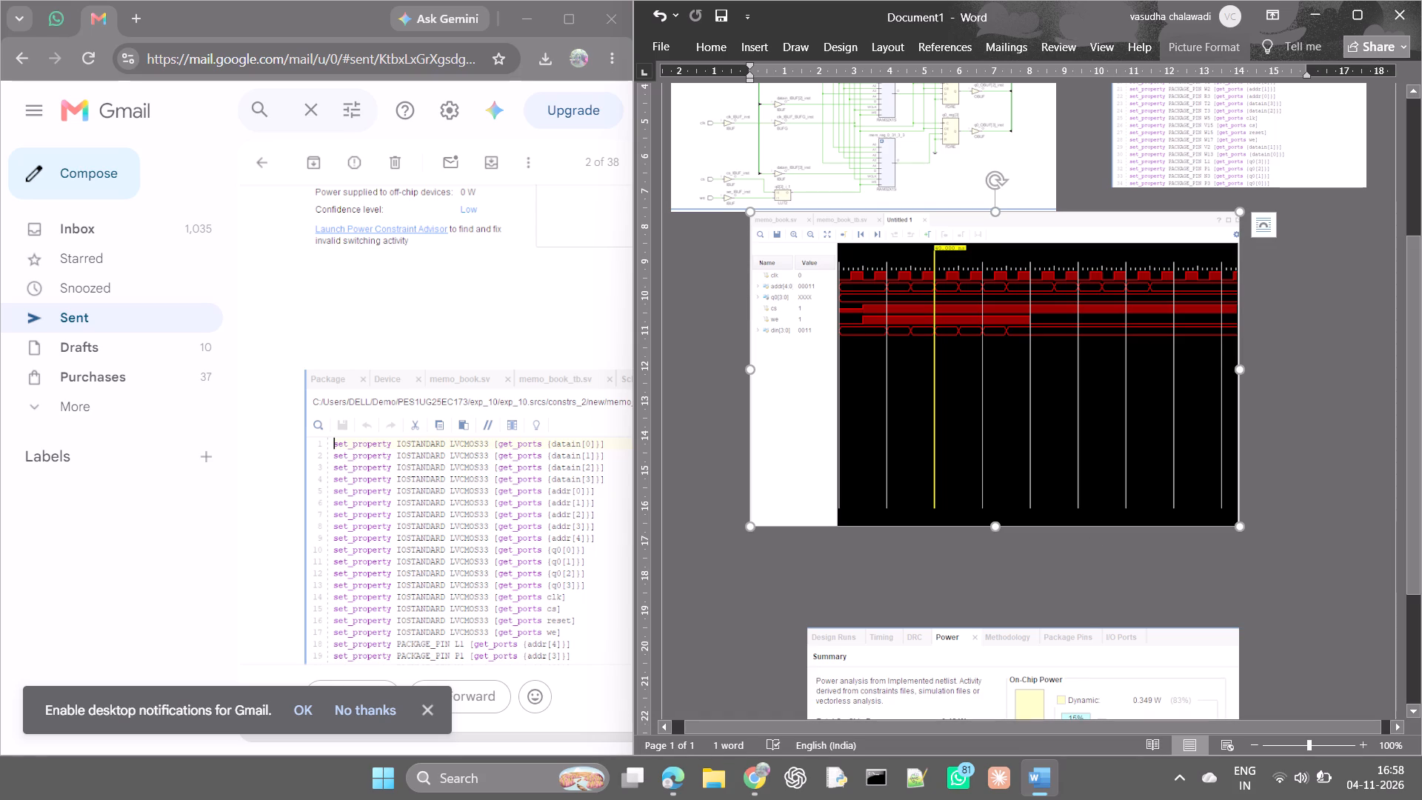
Turn on cropping for the waveform screenshot and position it at the middle left of the page with square text wrapping.
{"action": "left_click", "coordinate": [1225, 42]}
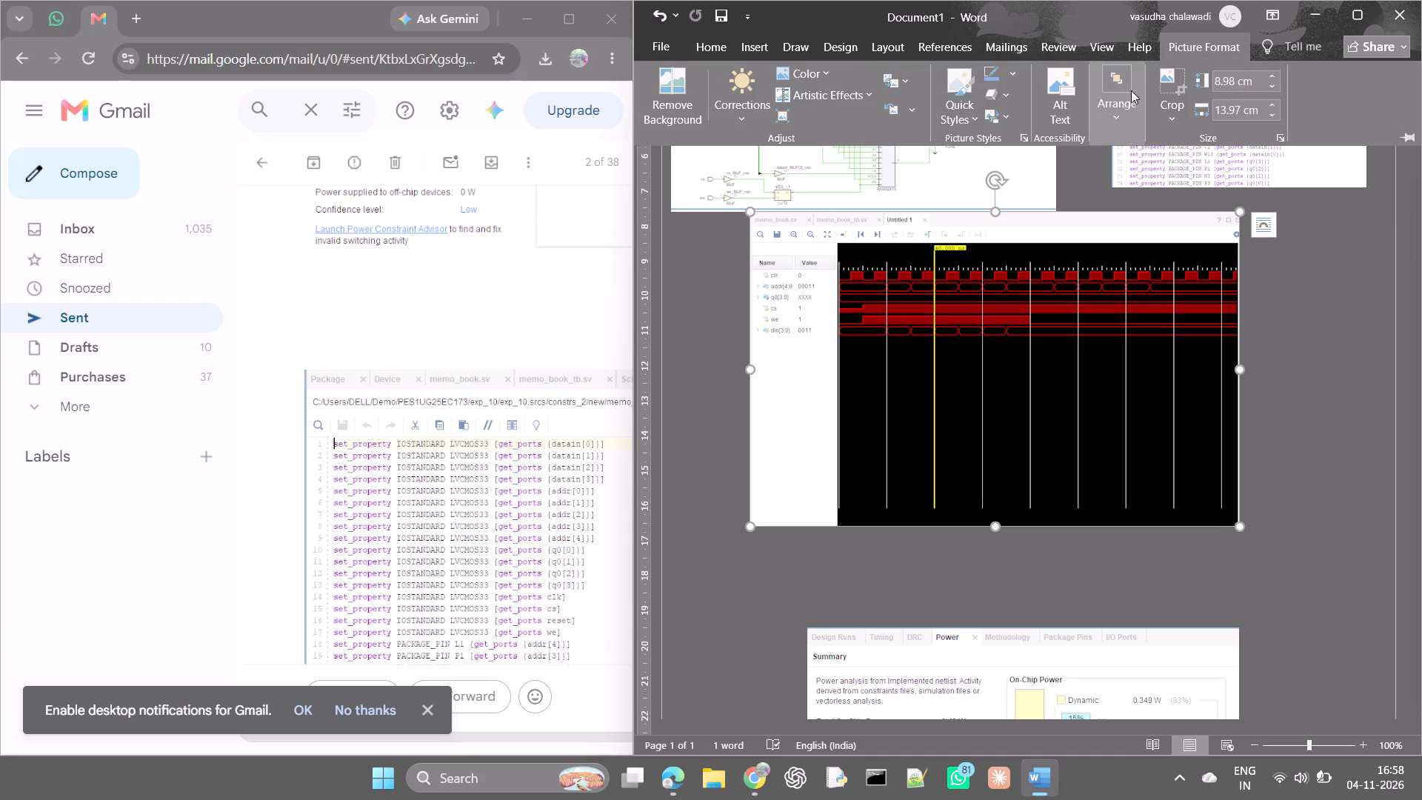
{"action": "left_click", "coordinate": [1184, 87]}
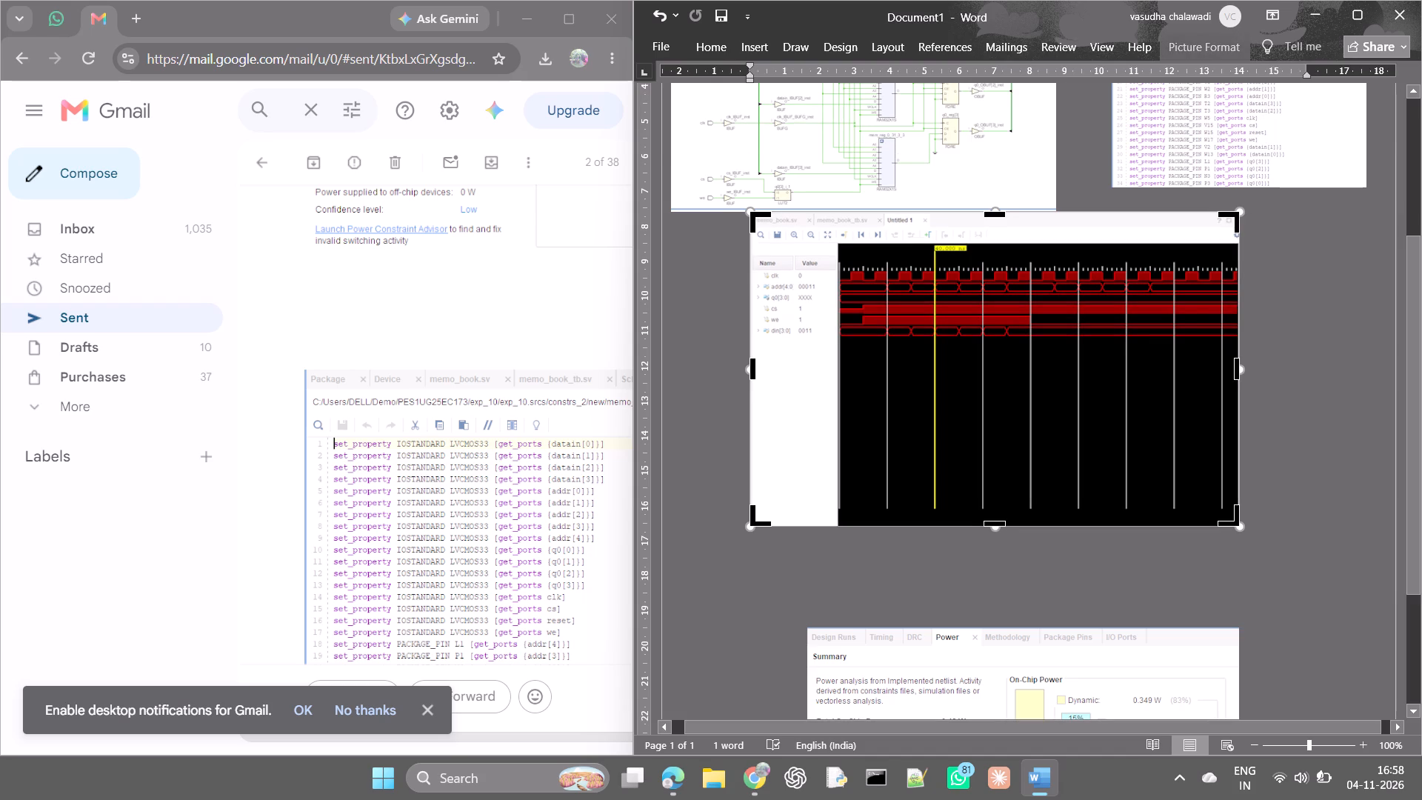
{"action": "left_click", "coordinate": [1199, 39]}
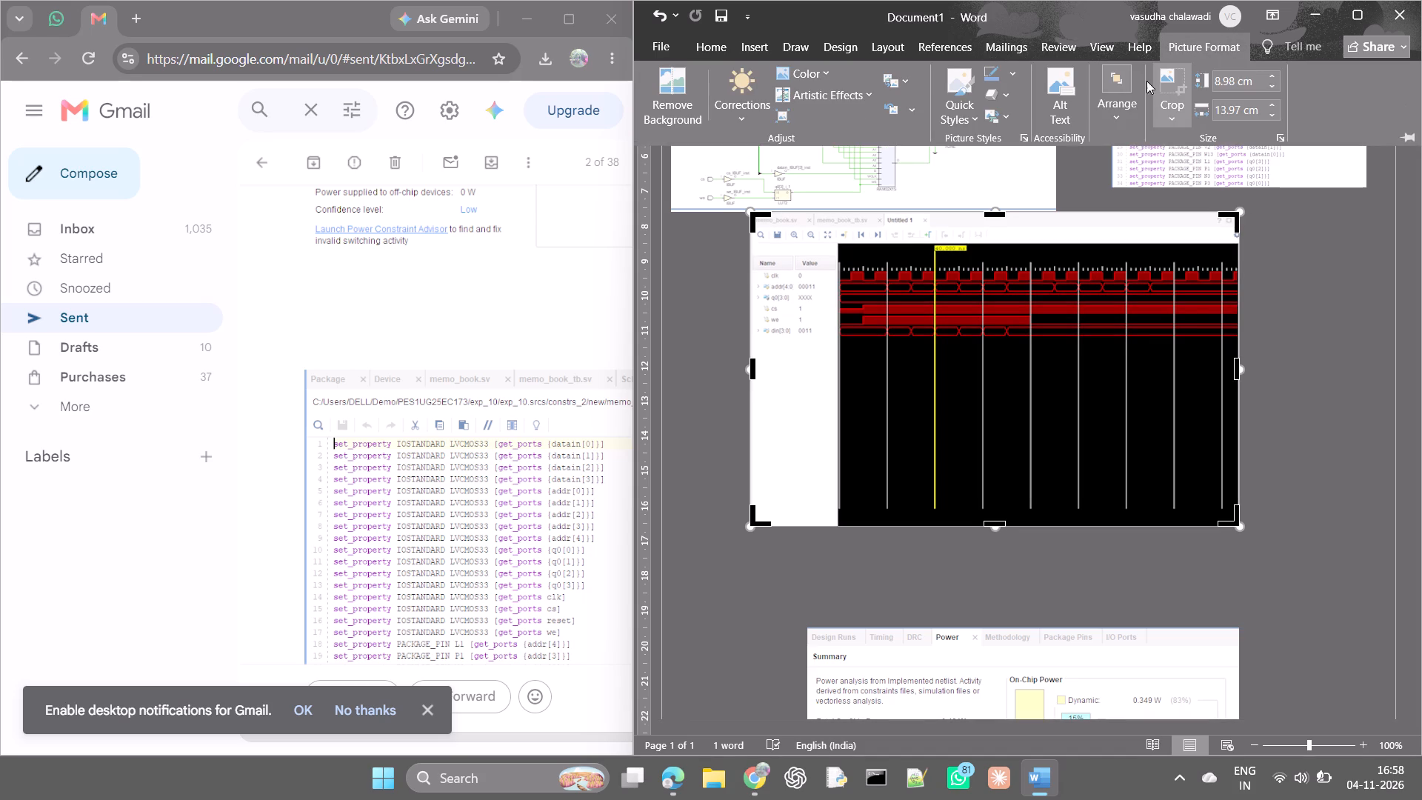
{"action": "left_click", "coordinate": [1130, 94]}
{"action": "left_click", "coordinate": [1122, 165]}
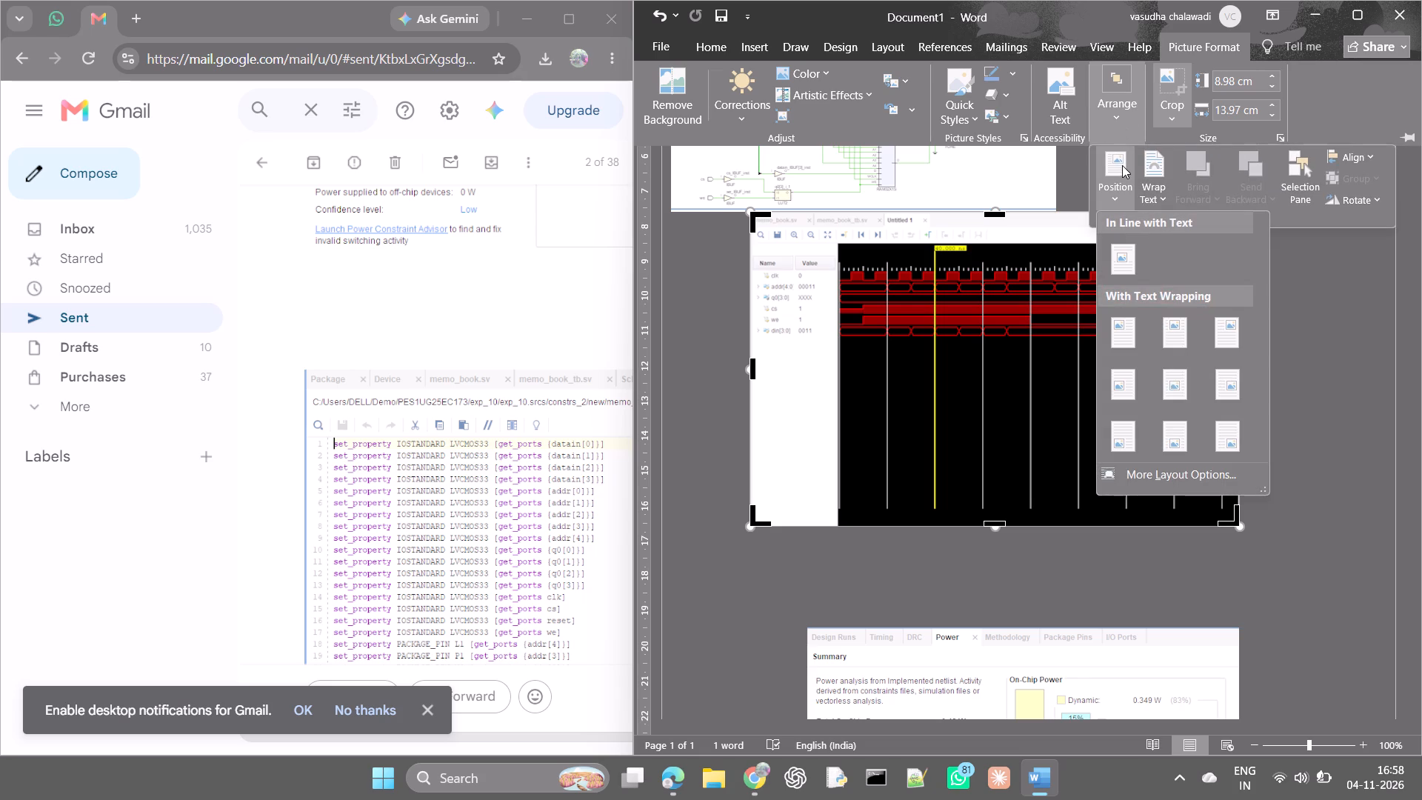
{"action": "left_click", "coordinate": [1129, 376]}
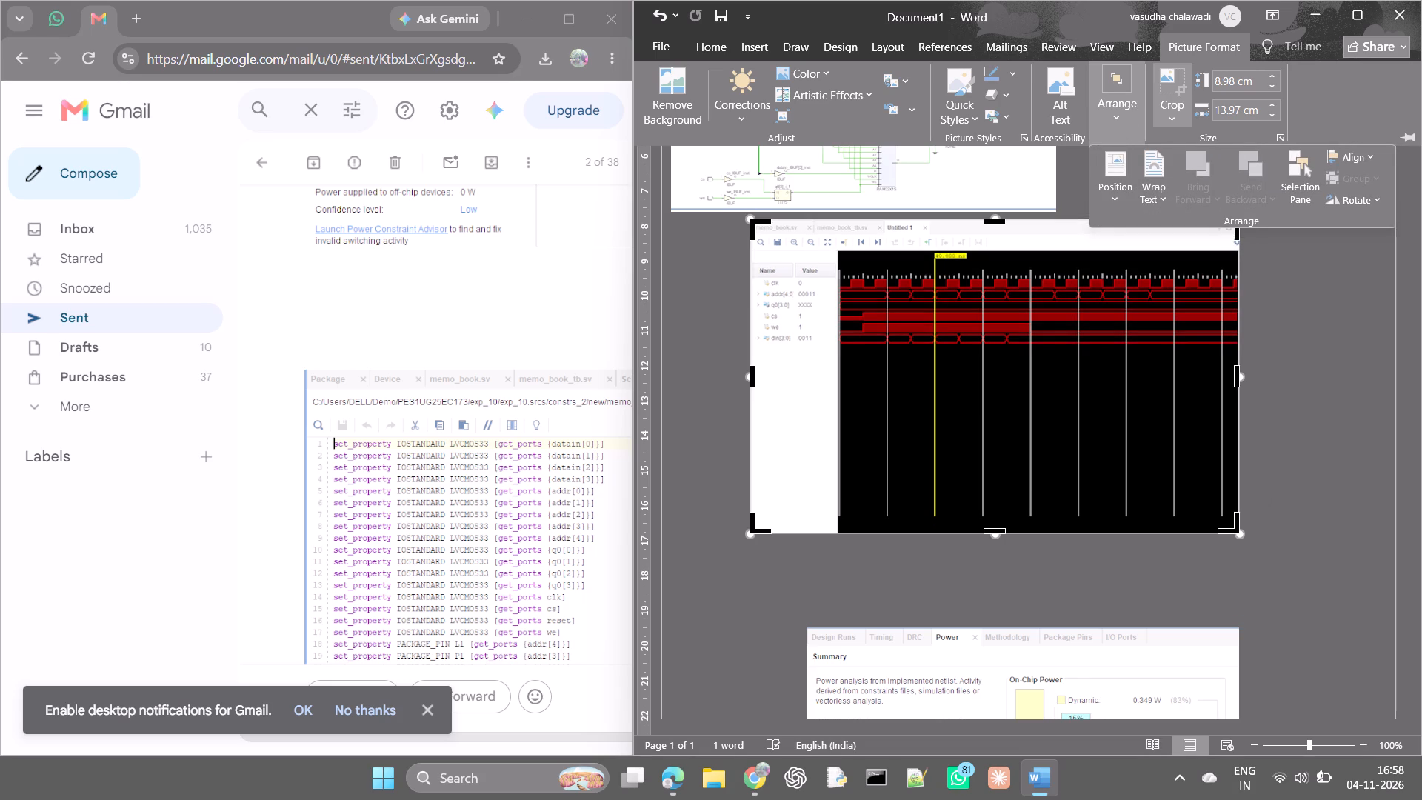
Crop off the waveform's signal-name column and bottom strip by shifting the image left and down within its crop frame.
{"action": "left_click_drag", "start_coordinate": [1086, 376], "coordinate": [1023, 439]}
{"action": "left_click_drag", "start_coordinate": [1023, 439], "coordinate": [993, 469]}
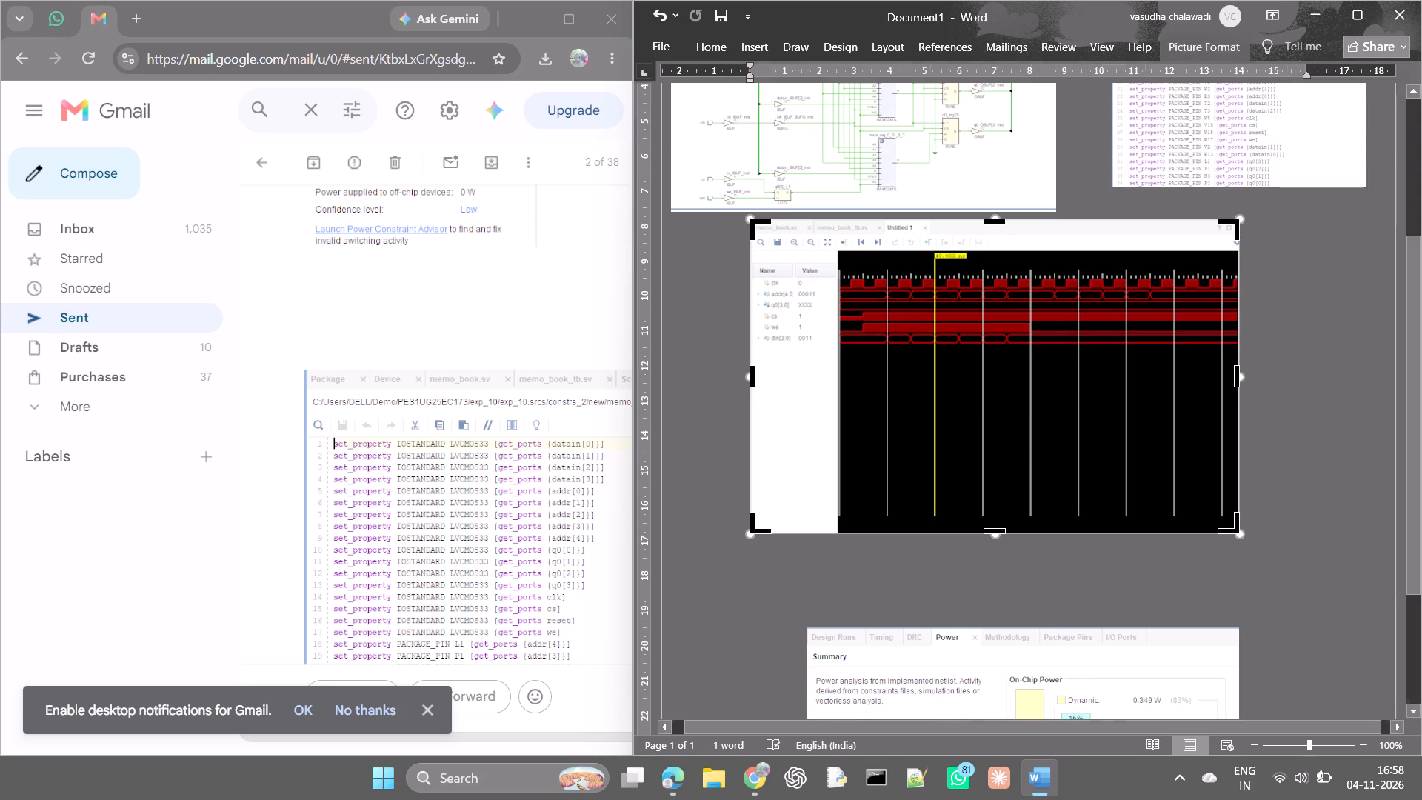
{"action": "left_click_drag", "start_coordinate": [993, 469], "coordinate": [967, 503]}
{"action": "left_click_drag", "start_coordinate": [1093, 390], "coordinate": [1171, 463]}
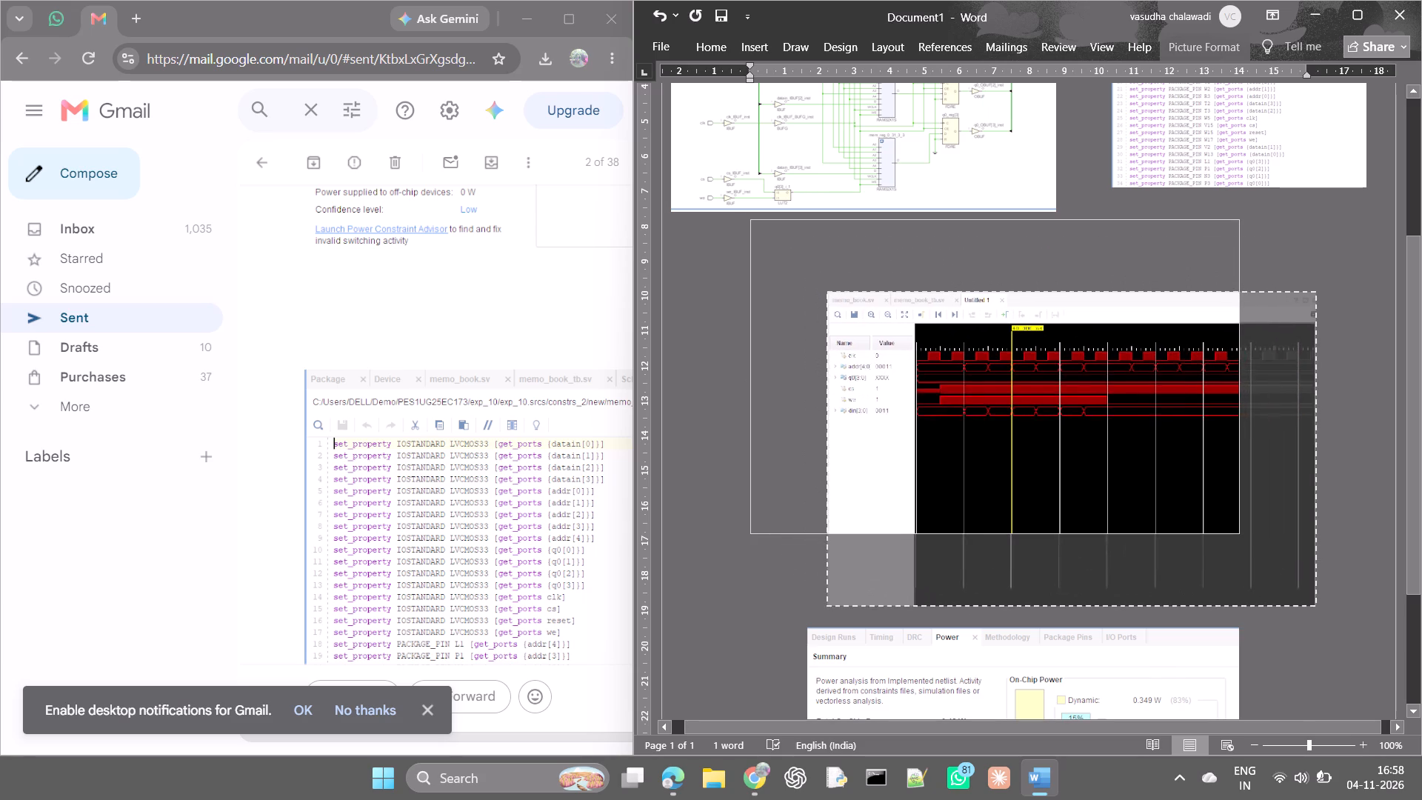
{"action": "left_click_drag", "start_coordinate": [1171, 463], "coordinate": [1018, 431]}
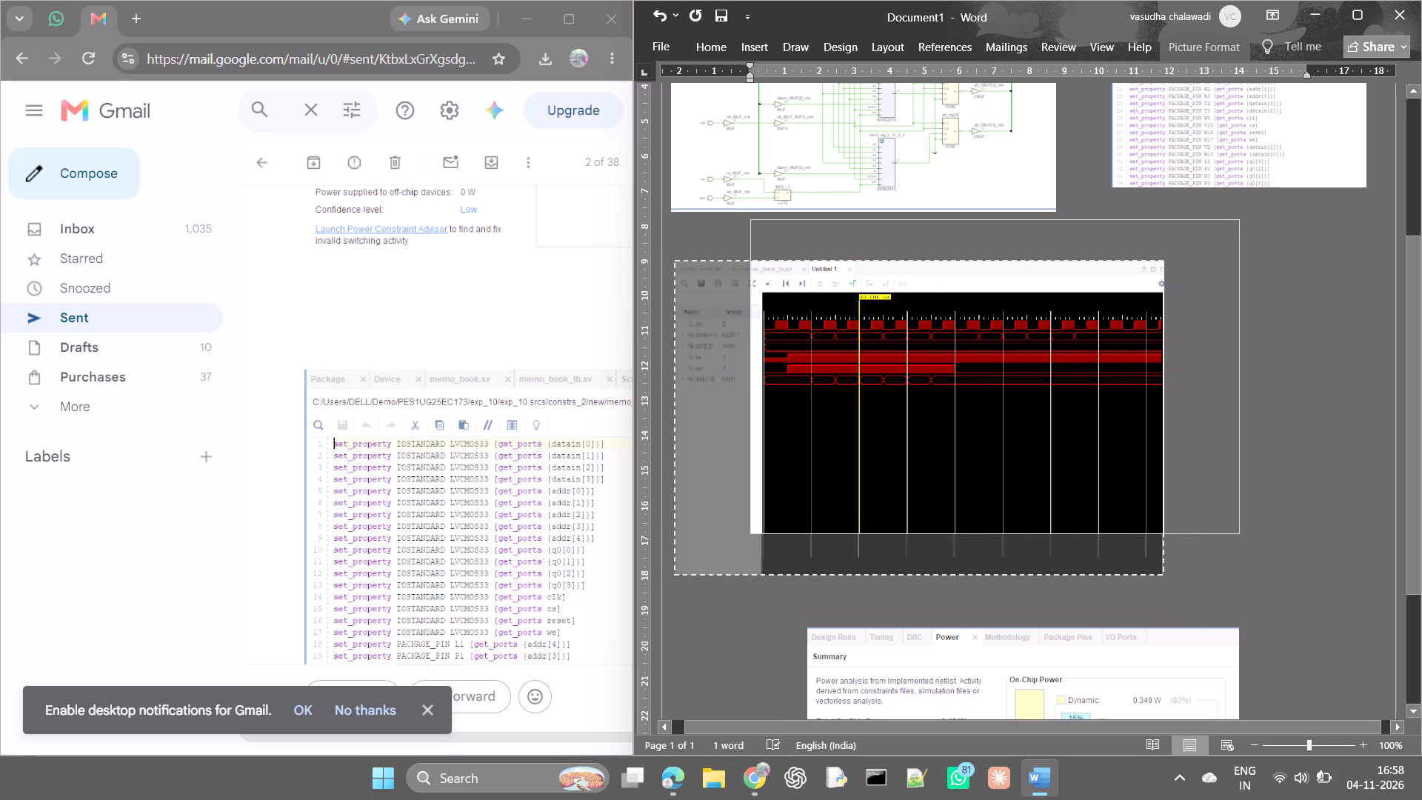
{"action": "left_click_drag", "start_coordinate": [1018, 431], "coordinate": [1017, 433]}
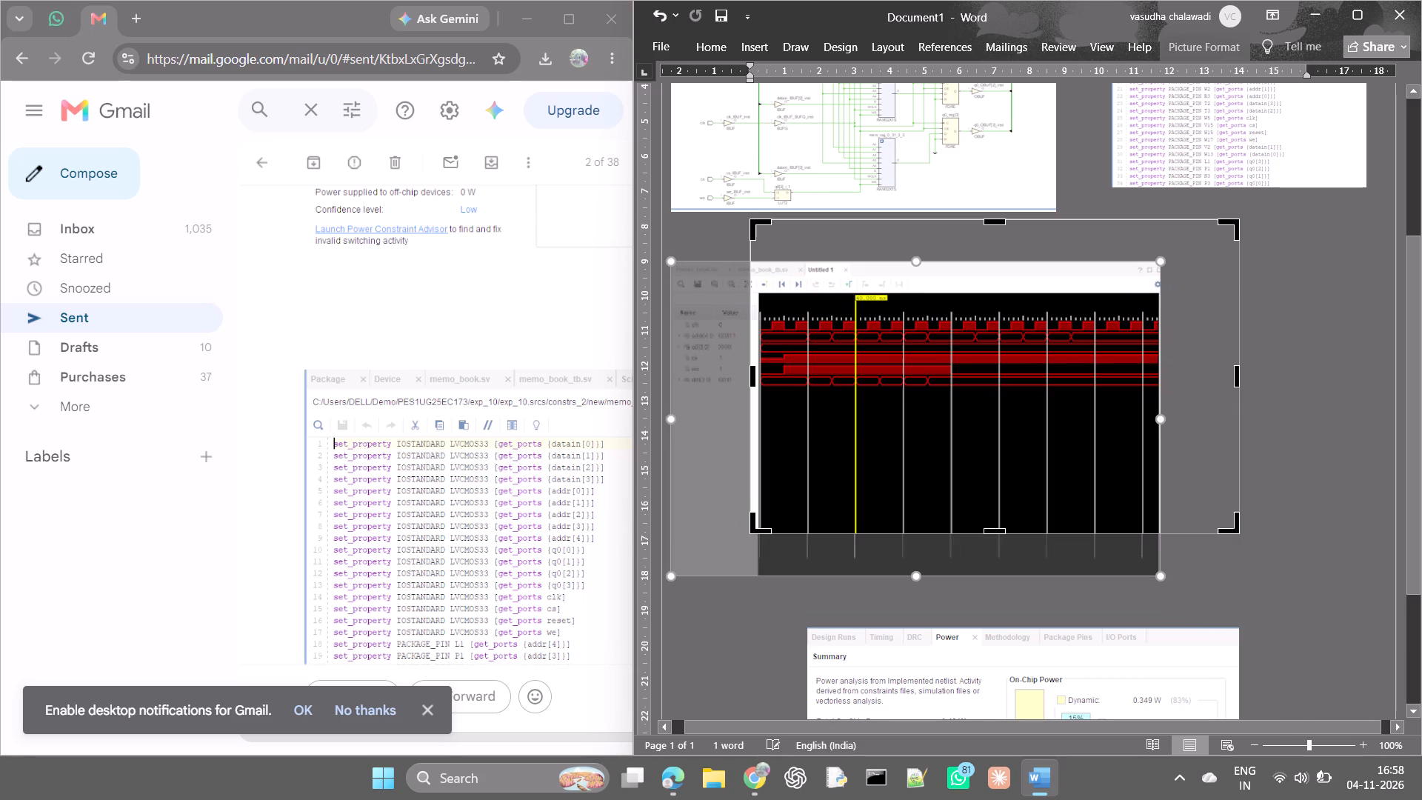
{"action": "left_click", "coordinate": [1017, 433]}
{"action": "left_click", "coordinate": [1305, 444]}
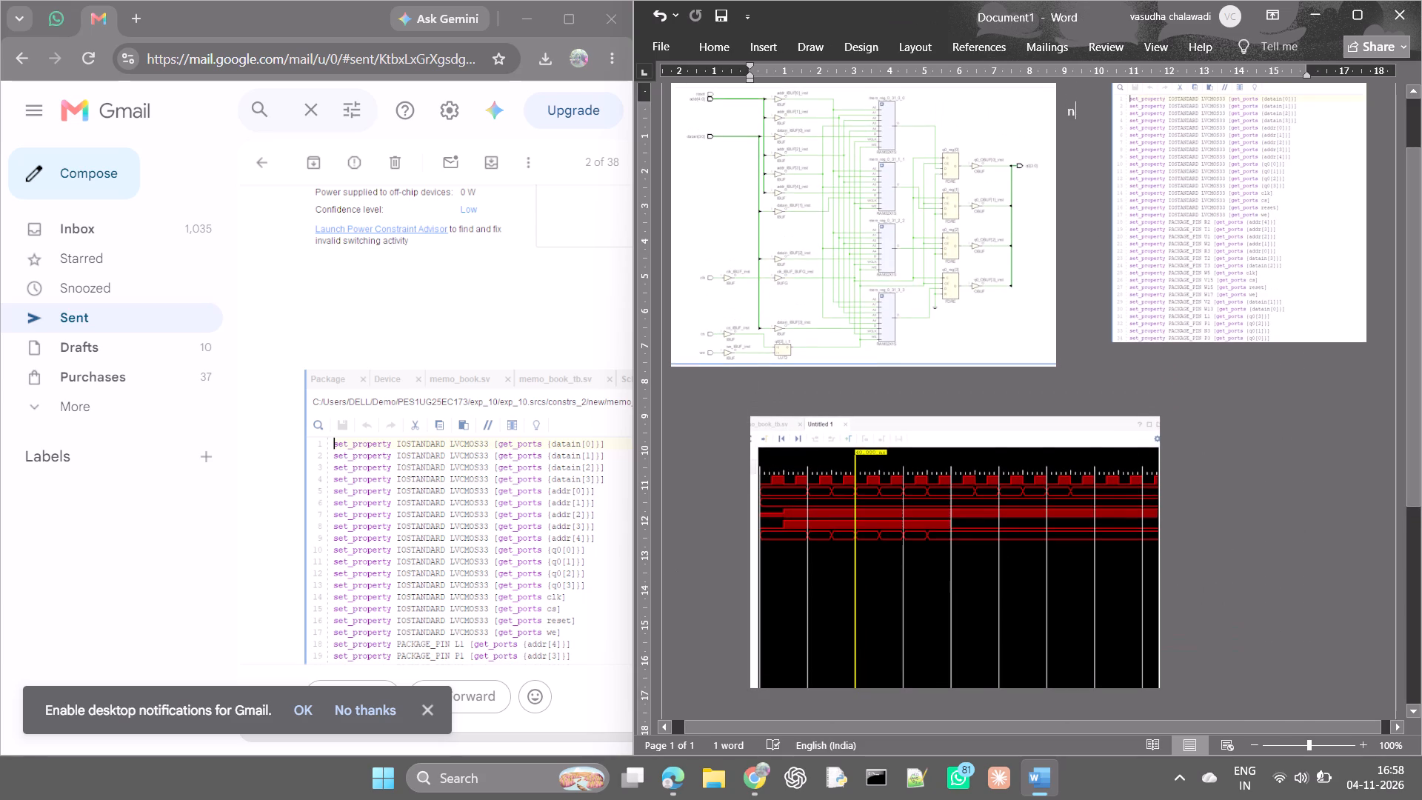
Move the cropped waveform screenshot left, close to the left page edge beneath the schematic picture.
{"action": "scroll", "coordinate": [1305, 444], "scroll_direction": "down", "scroll_amount": 2}
{"action": "left_click", "coordinate": [1062, 413]}
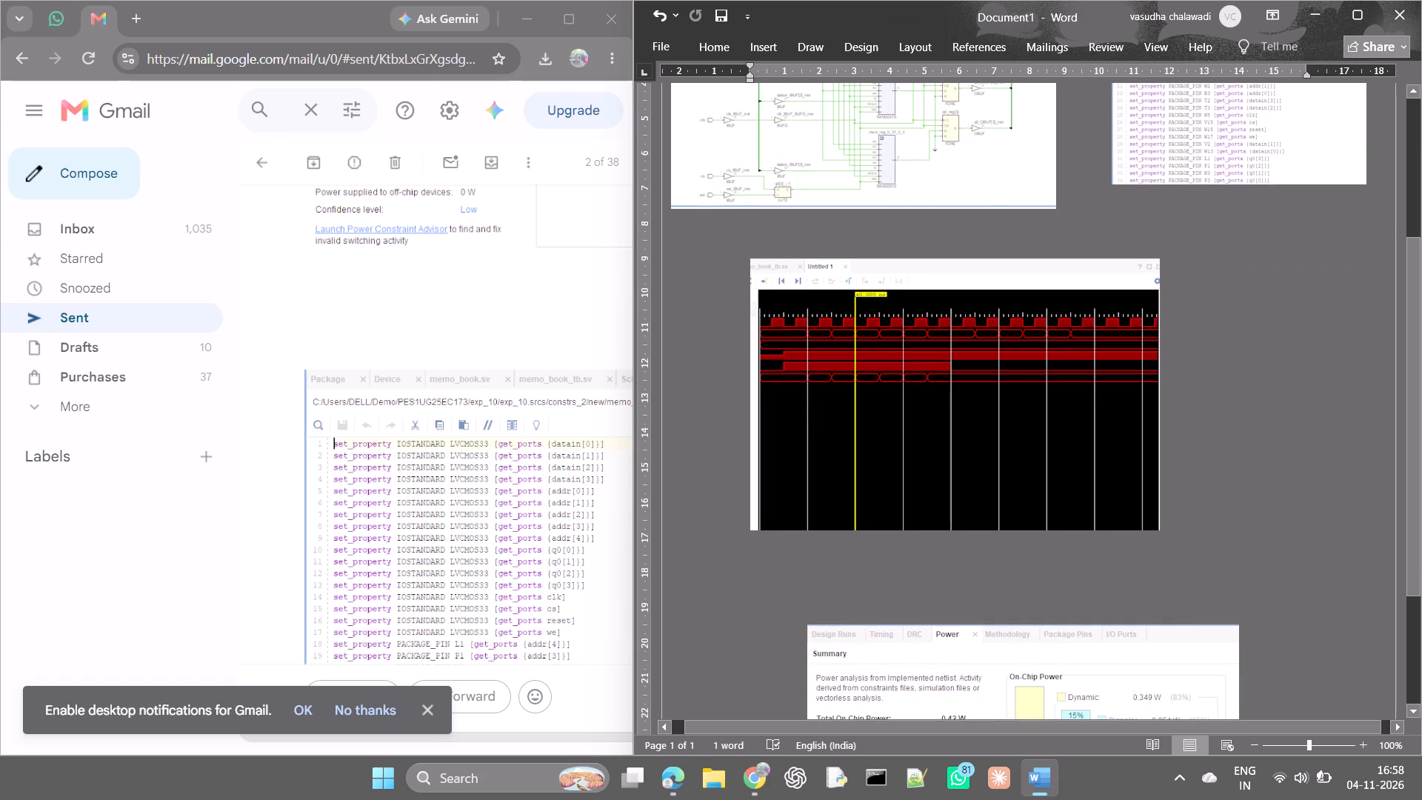
{"action": "left_click_drag", "start_coordinate": [1062, 413], "coordinate": [1008, 417]}
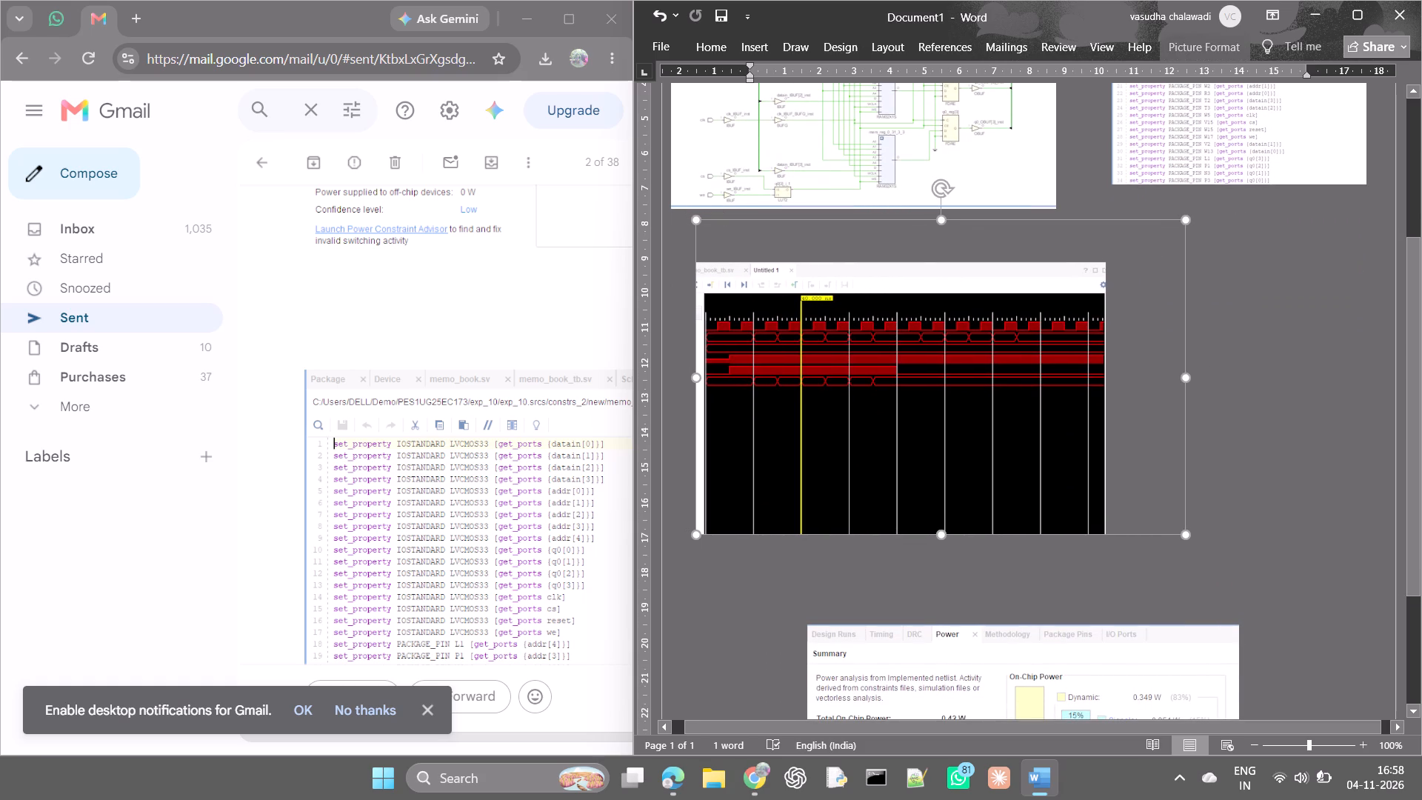
{"action": "left_click_drag", "start_coordinate": [1008, 417], "coordinate": [1005, 422]}
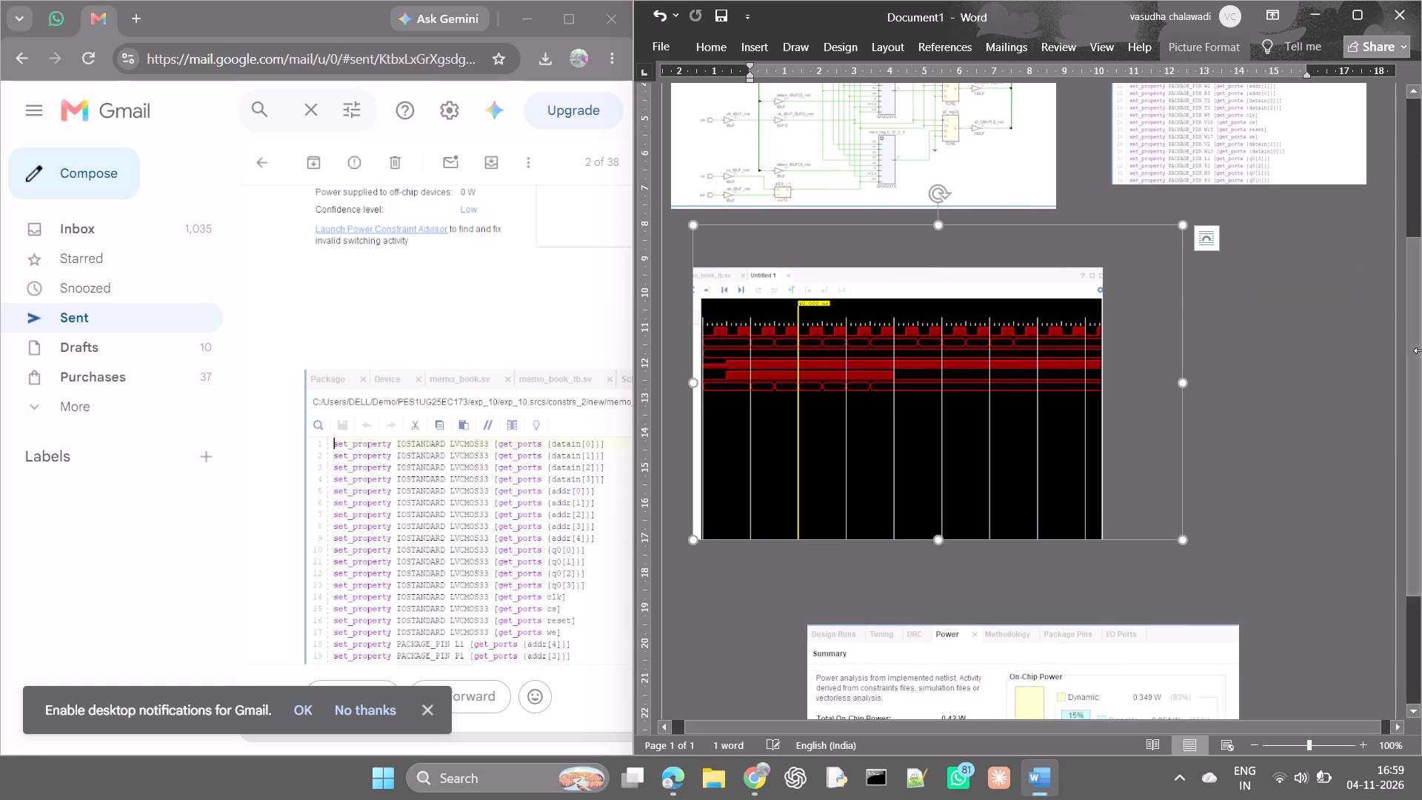
Shrink the cropped waveform screenshot slightly, keeping its proportions.
{"action": "left_click", "coordinate": [1421, 354]}
{"action": "left_click_drag", "start_coordinate": [1187, 538], "coordinate": [1143, 515]}
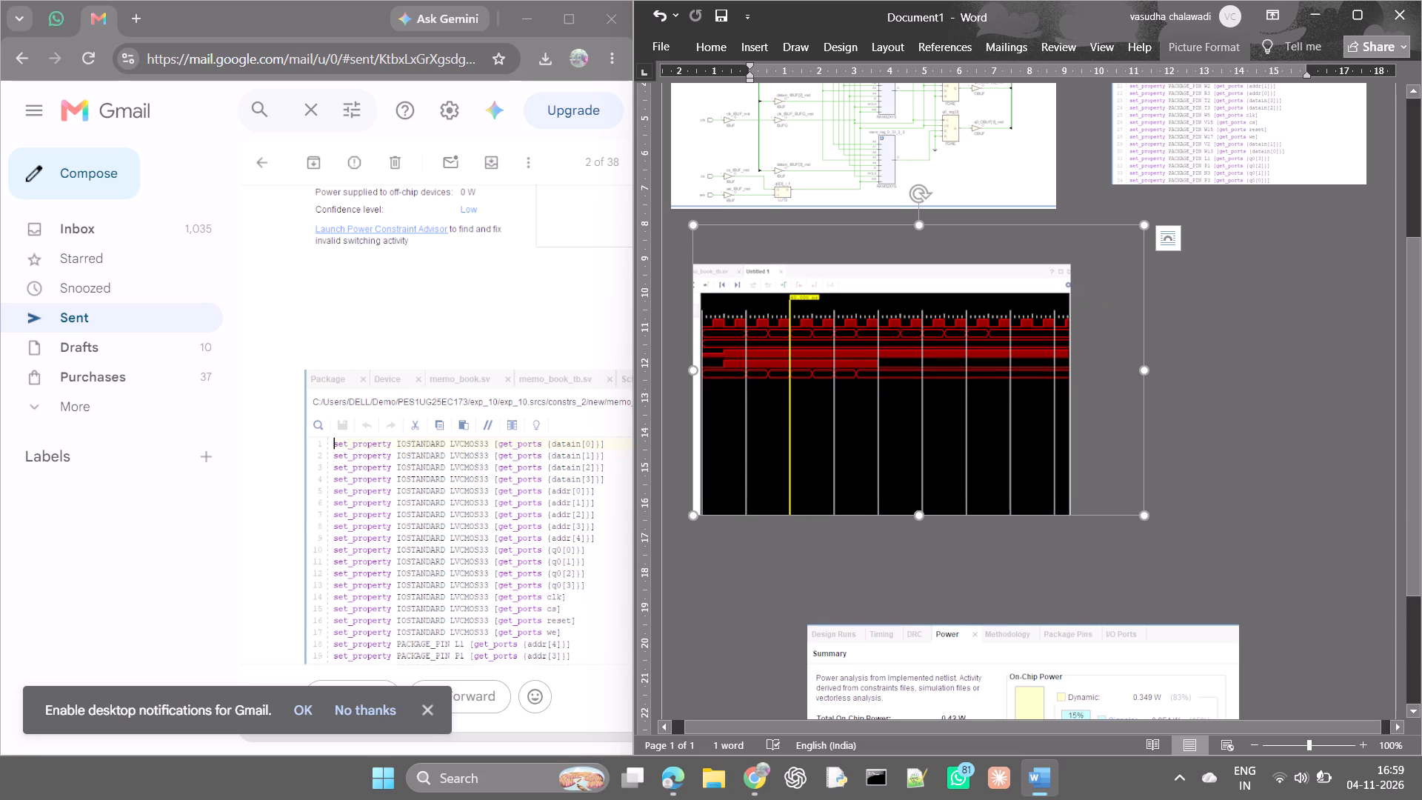
Move the power summary screenshot up and to the left, closer to the waveform picture.
{"action": "scroll", "coordinate": [1247, 548], "scroll_direction": "down", "scroll_amount": 12}
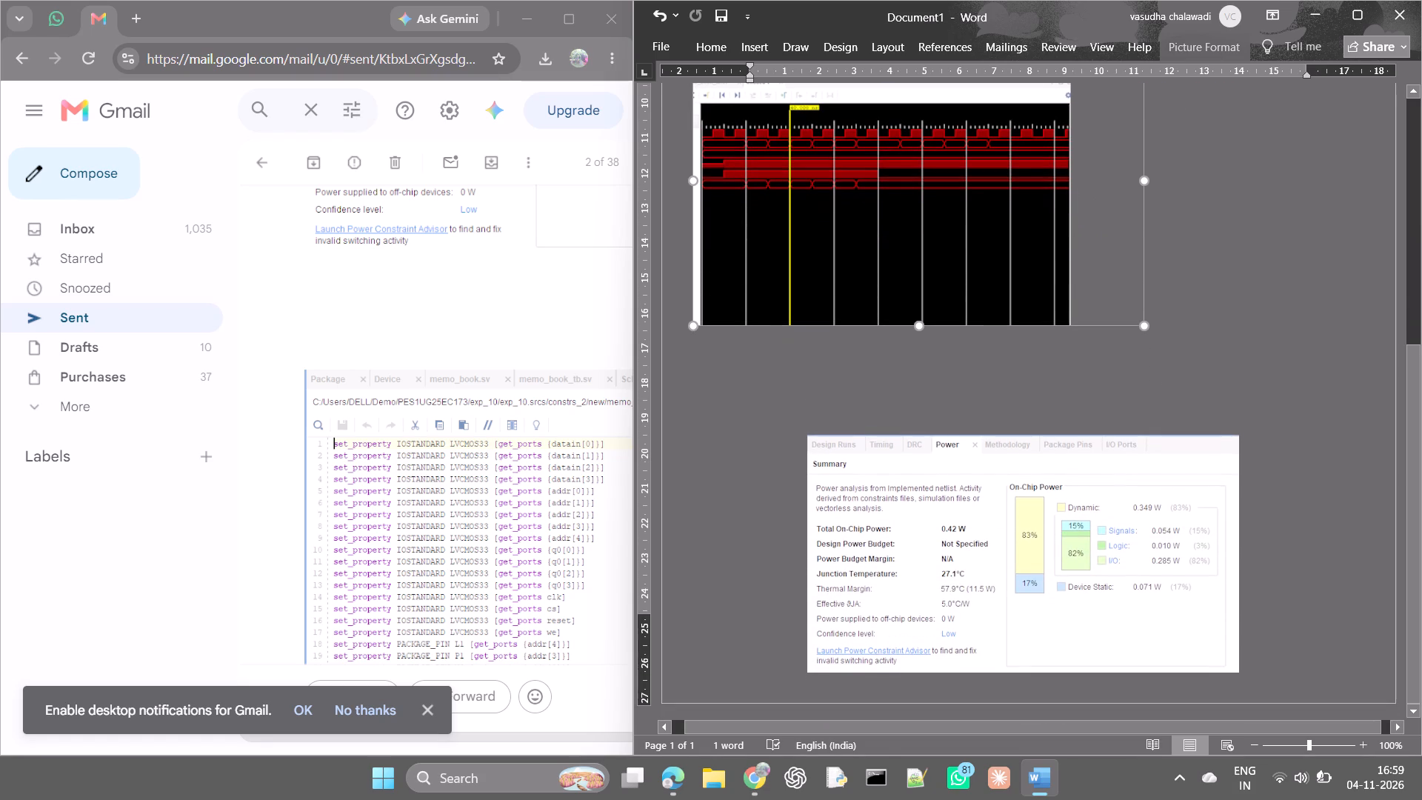
{"action": "scroll", "coordinate": [1247, 548], "scroll_direction": "up", "scroll_amount": 5}
{"action": "scroll", "coordinate": [1247, 548], "scroll_direction": "down", "scroll_amount": 9}
{"action": "left_click", "coordinate": [1059, 586]}
{"action": "left_click_drag", "start_coordinate": [1059, 586], "coordinate": [1004, 539]}
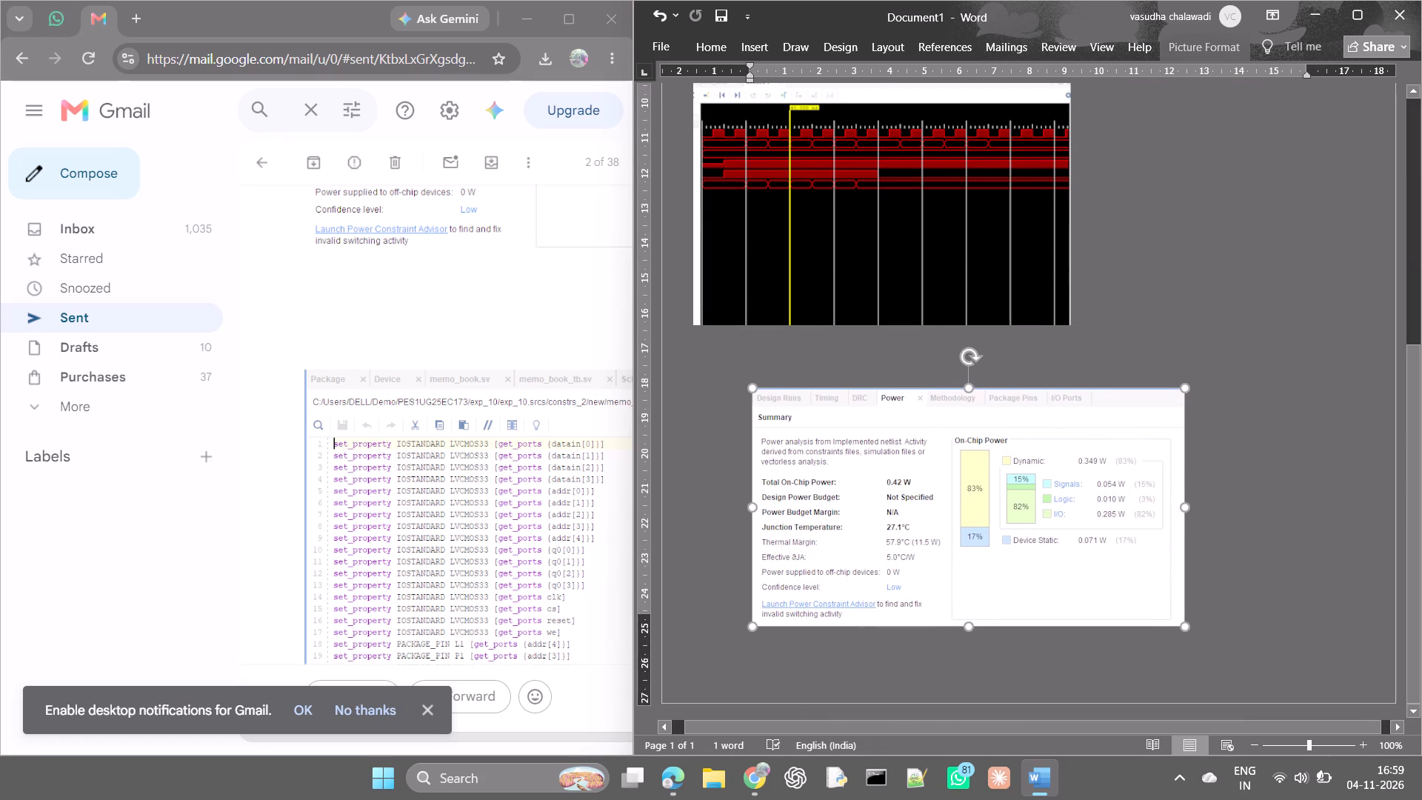
{"action": "left_click_drag", "start_coordinate": [1004, 539], "coordinate": [997, 556]}
Review the arrangement of the pictures from the bottom of the page up to the top.
{"action": "scroll", "coordinate": [997, 556], "scroll_direction": "down", "scroll_amount": 2}
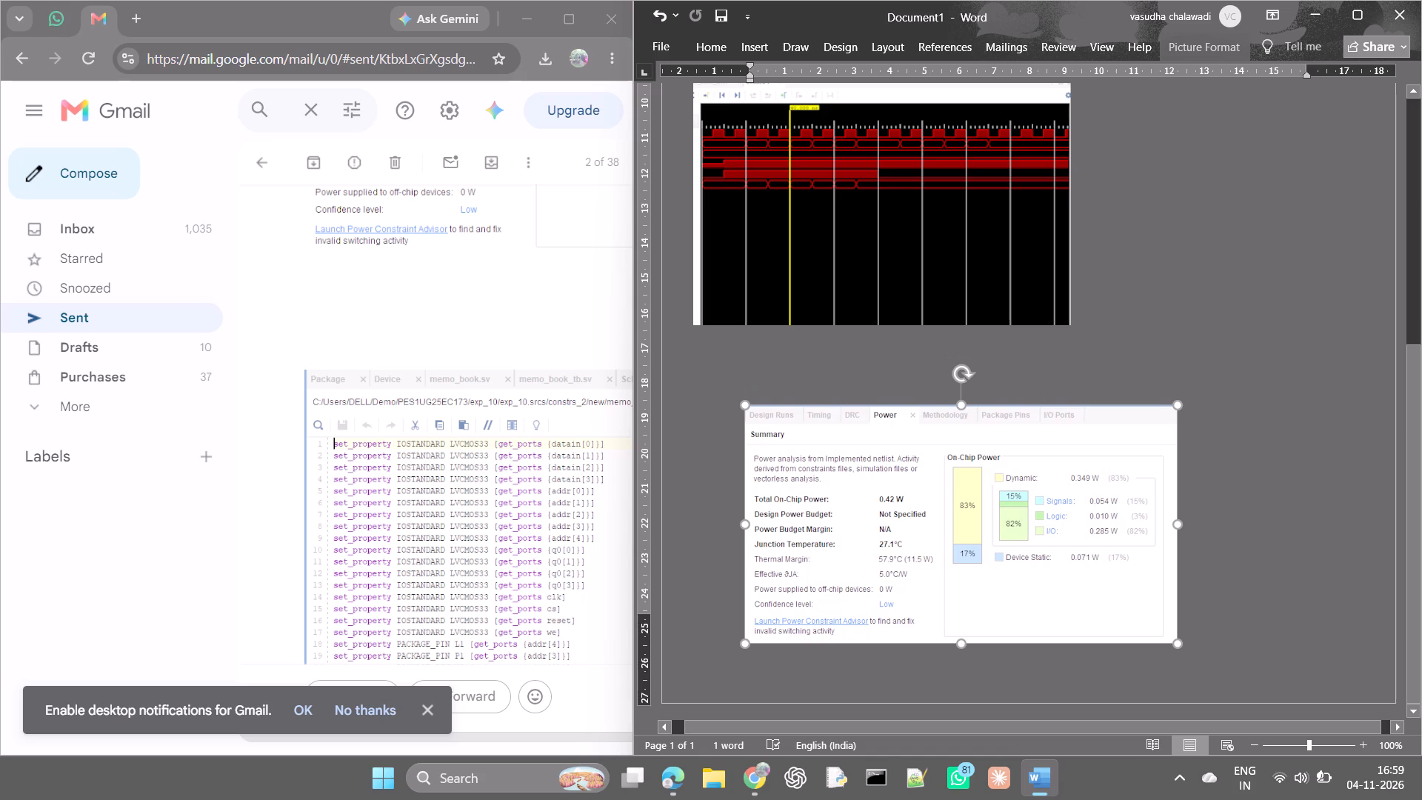
{"action": "scroll", "coordinate": [997, 556], "scroll_direction": "down", "scroll_amount": 1}
{"action": "left_click", "coordinate": [1413, 670]}
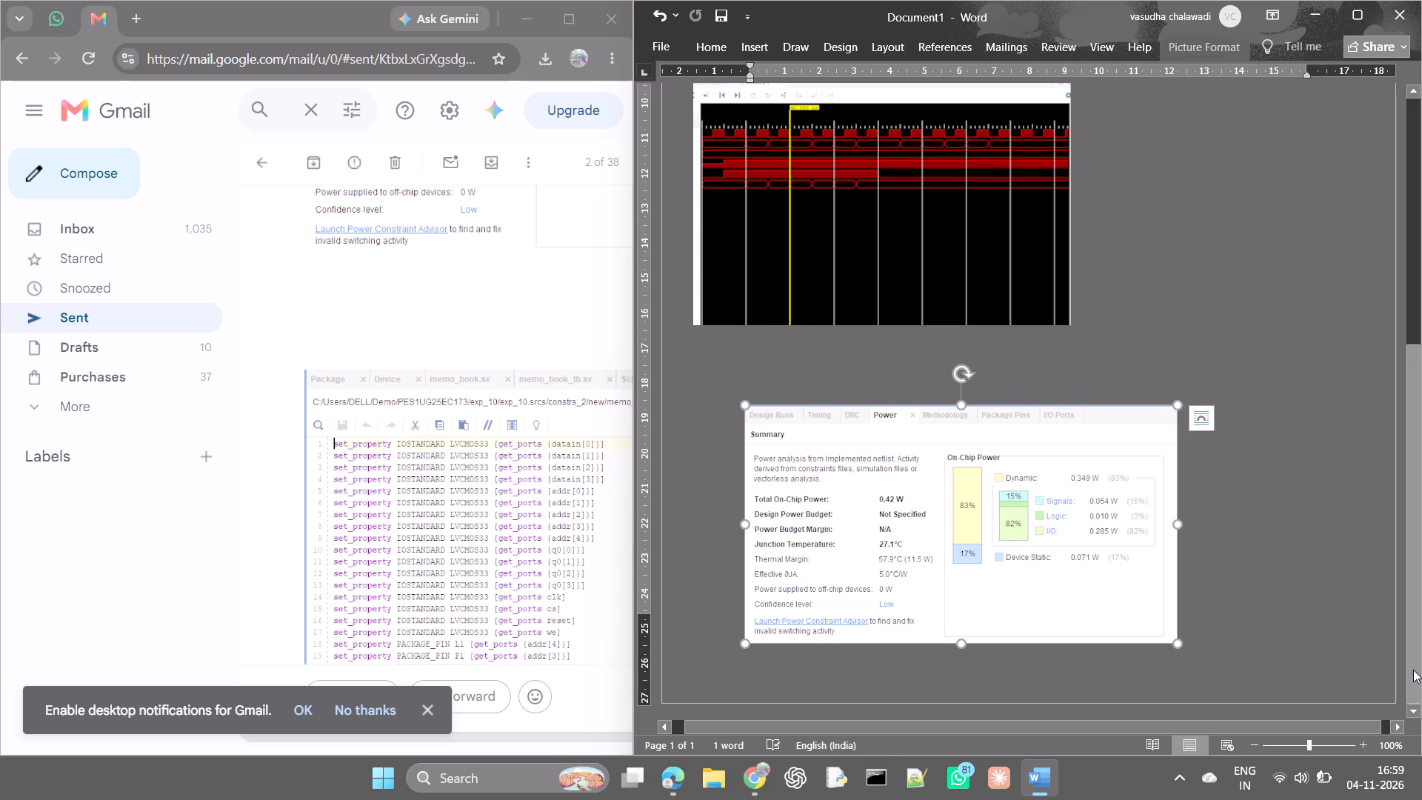
{"action": "left_click_drag", "start_coordinate": [1413, 670], "coordinate": [1413, 712]}
{"action": "triple_click", "coordinate": [1413, 712]}
{"action": "scroll", "coordinate": [1413, 712], "scroll_direction": "down", "scroll_amount": 2}
{"action": "scroll", "coordinate": [1351, 354], "scroll_direction": "up", "scroll_amount": 5}
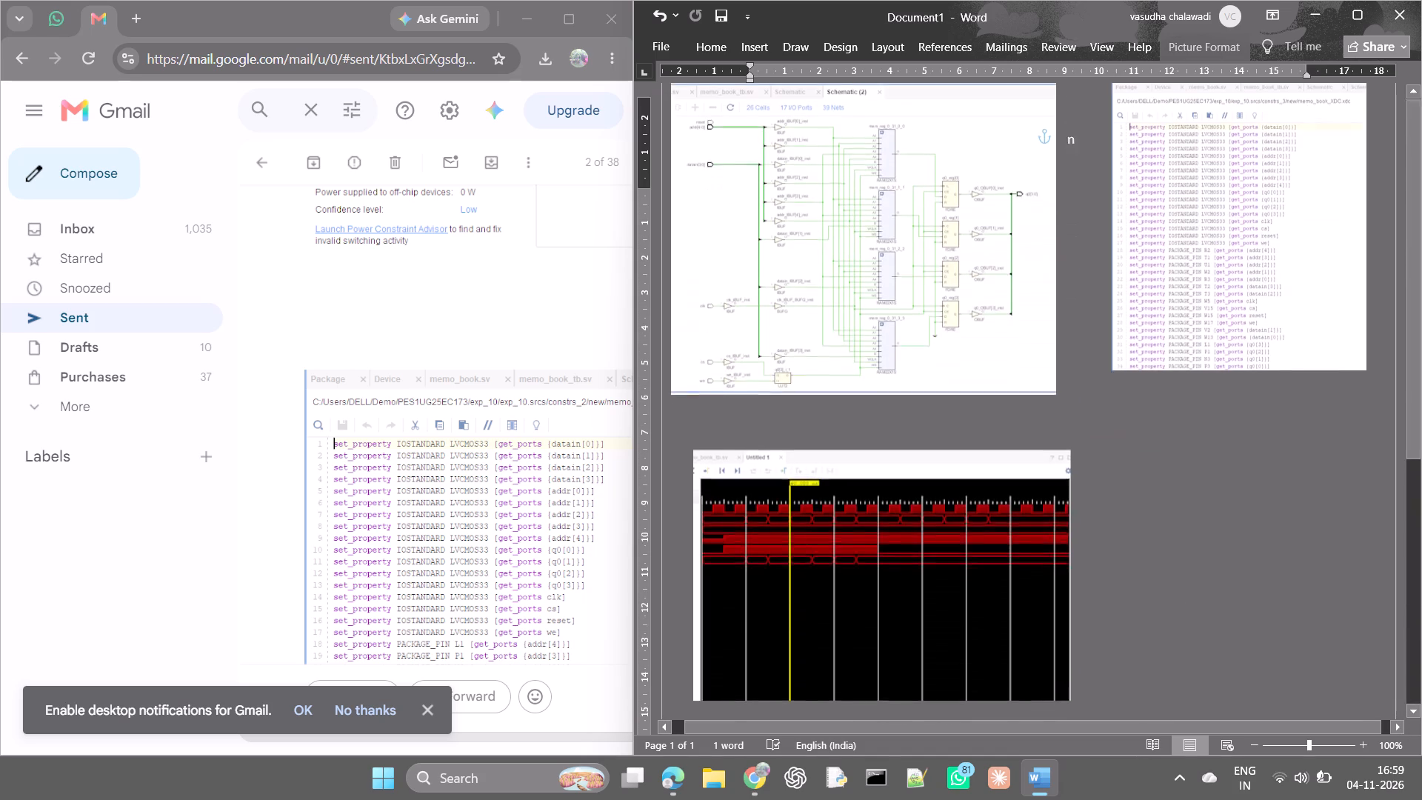
{"action": "scroll", "coordinate": [1351, 354], "scroll_direction": "up", "scroll_amount": 1}
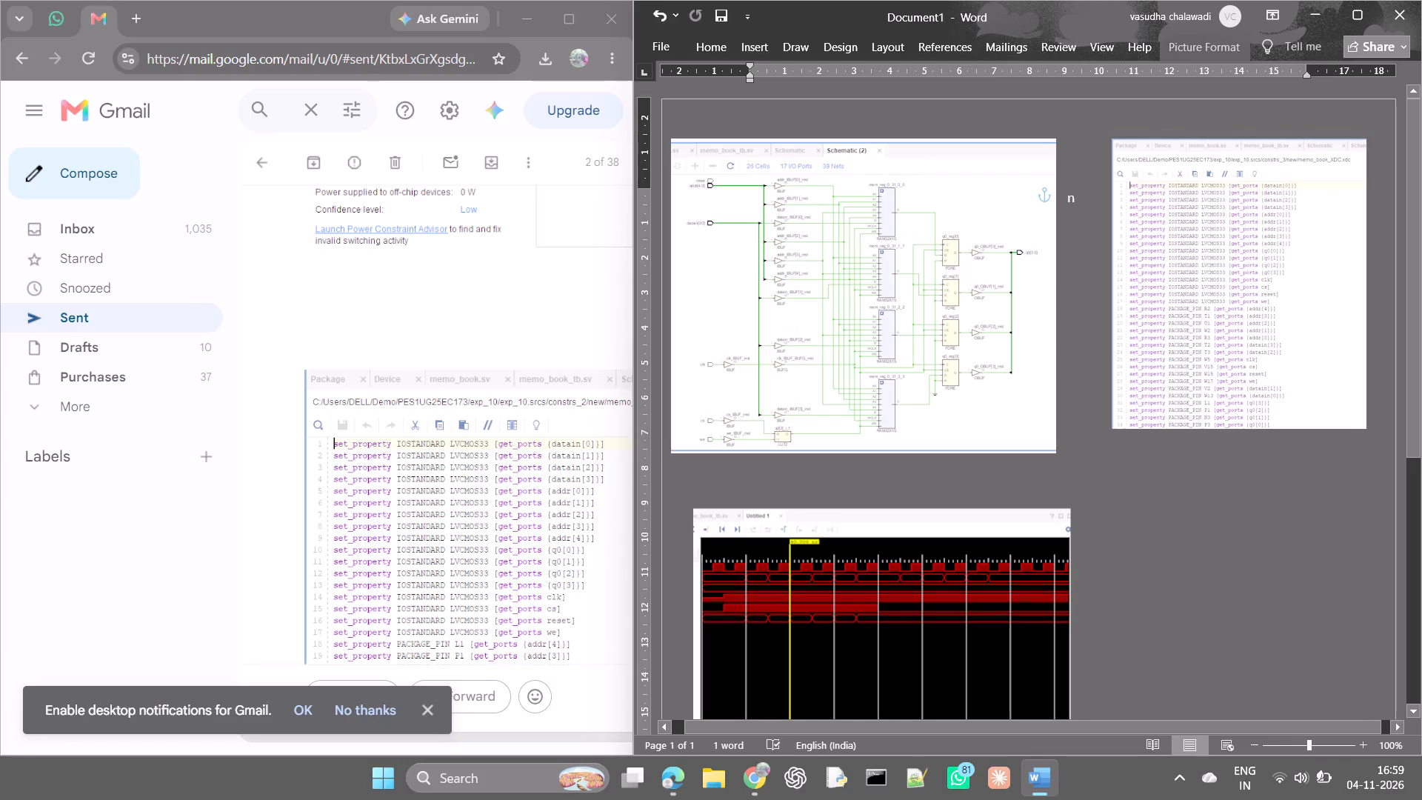
Look through the experiment screenshots in the Gmail message to check them against the pictures already in the document.
{"action": "right_click_drag", "start_coordinate": [1351, 354], "coordinate": [510, 13]}
{"action": "scroll", "coordinate": [434, 373], "scroll_direction": "down", "scroll_amount": 9}
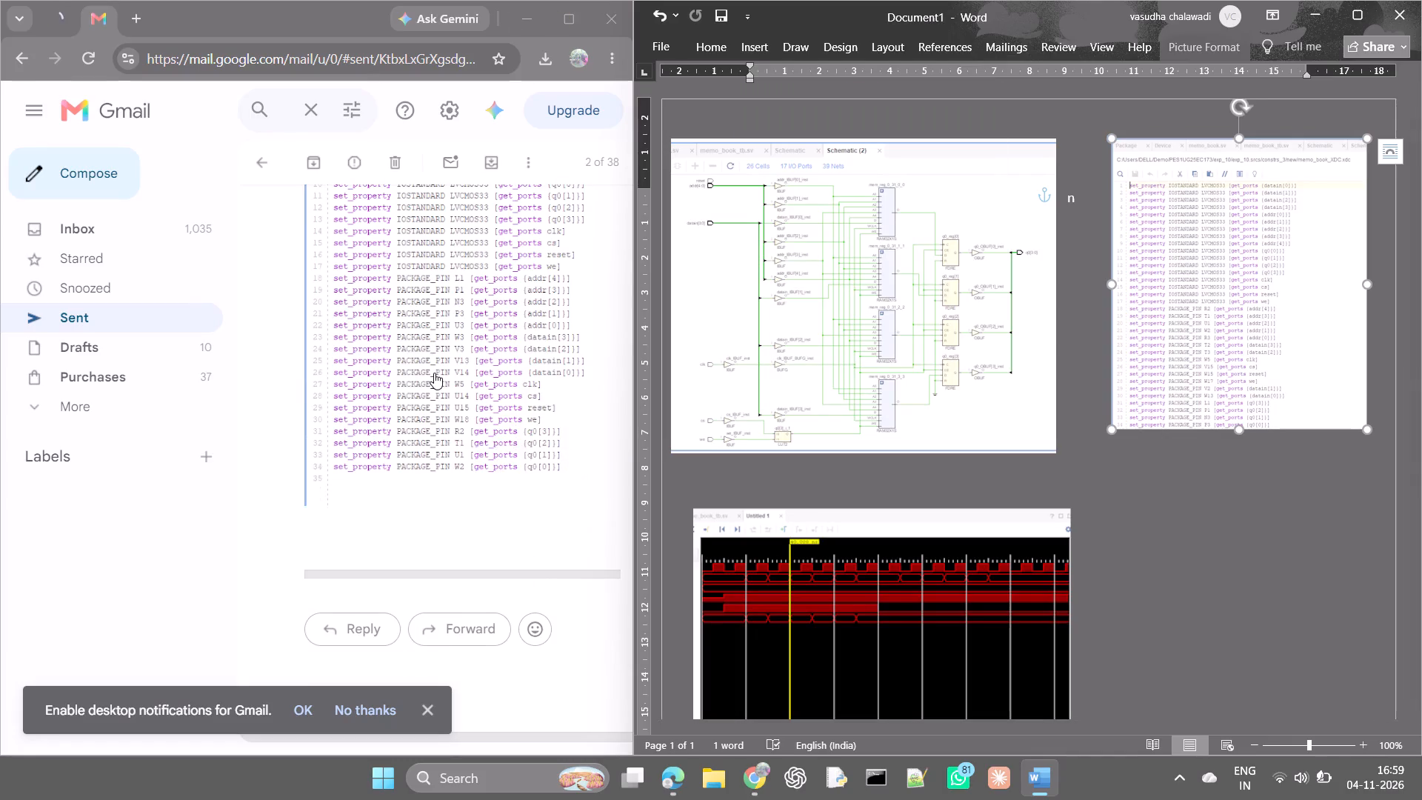
{"action": "scroll", "coordinate": [434, 373], "scroll_direction": "down", "scroll_amount": 3}
{"action": "scroll", "coordinate": [434, 373], "scroll_direction": "up", "scroll_amount": 7}
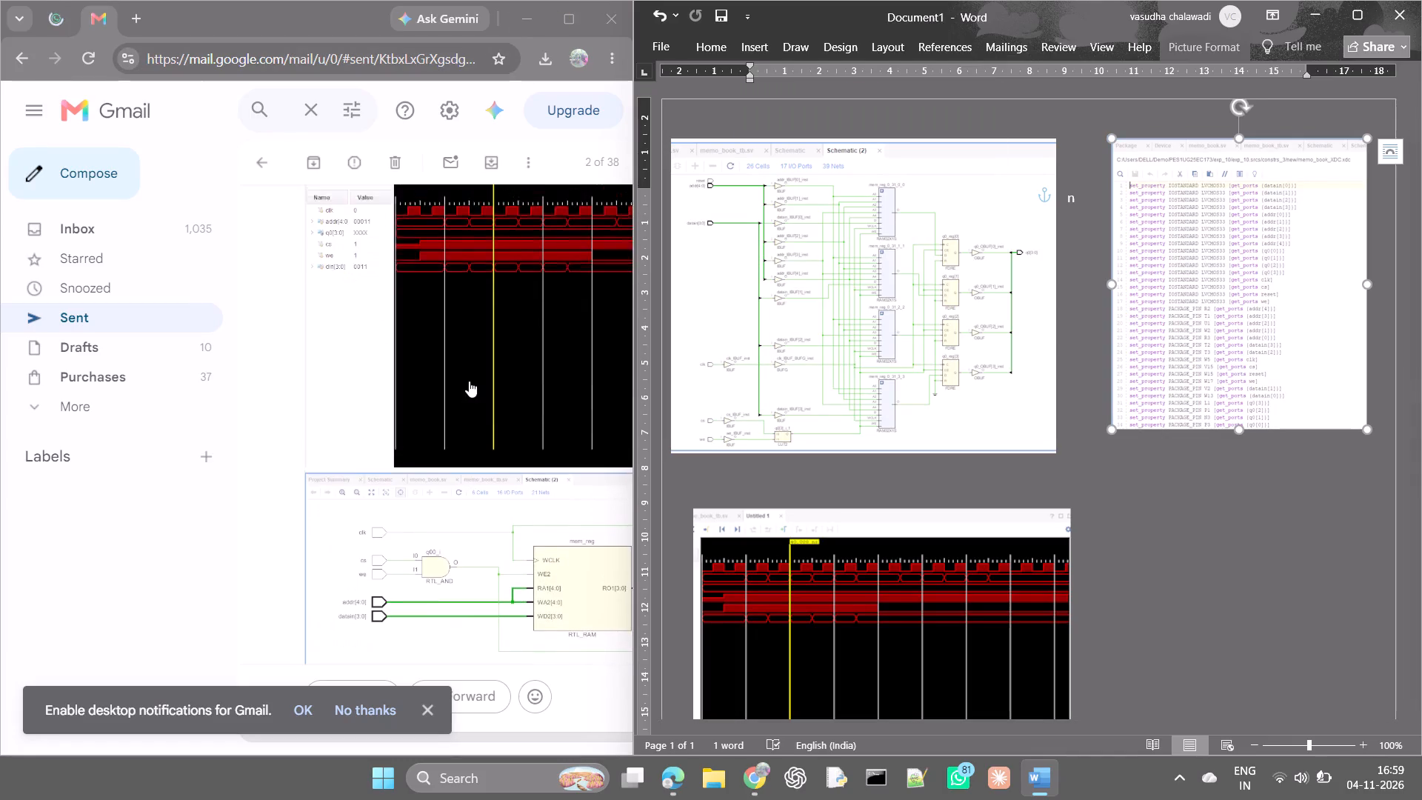
{"action": "scroll", "coordinate": [469, 381], "scroll_direction": "up", "scroll_amount": 7}
{"action": "scroll", "coordinate": [469, 381], "scroll_direction": "down", "scroll_amount": 8}
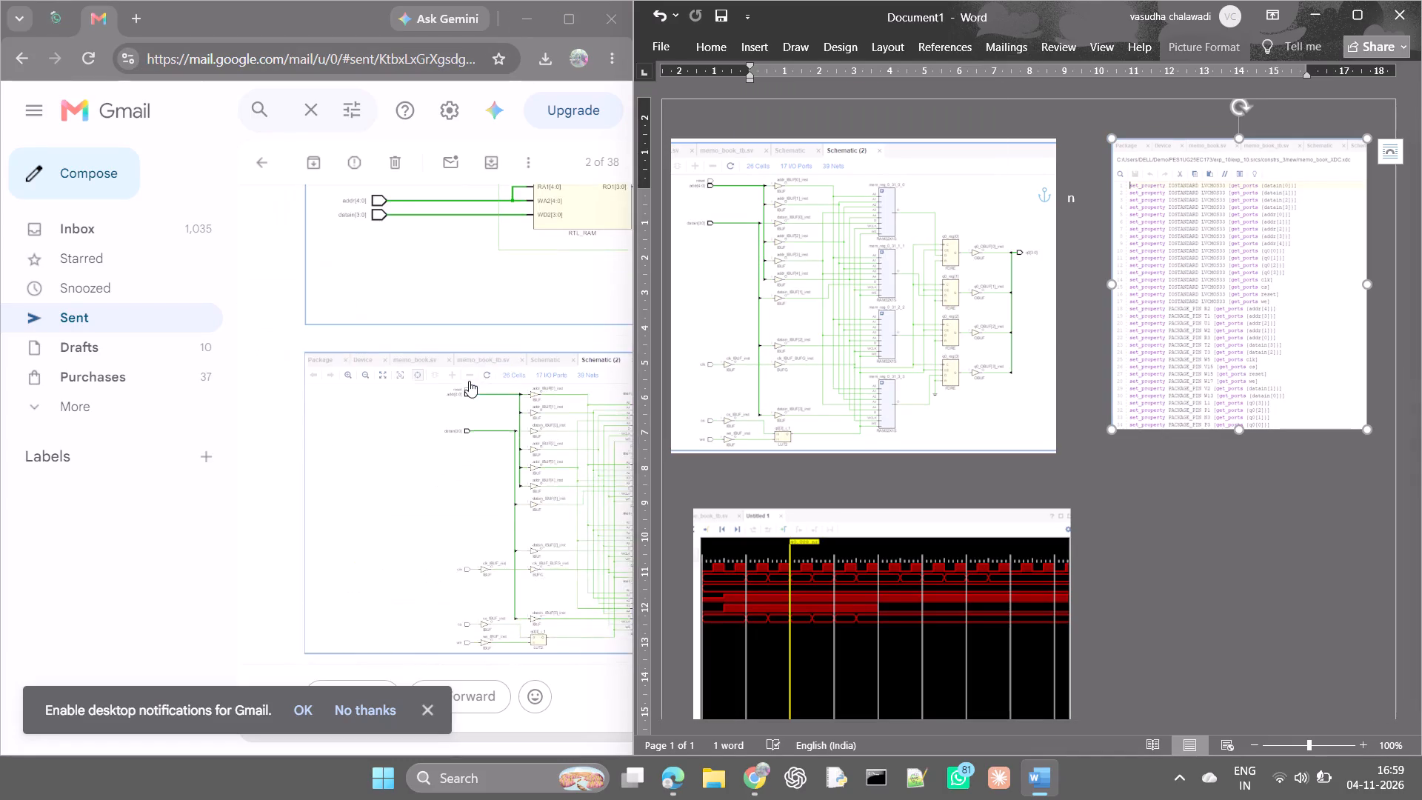
{"action": "scroll", "coordinate": [469, 381], "scroll_direction": "down", "scroll_amount": 5}
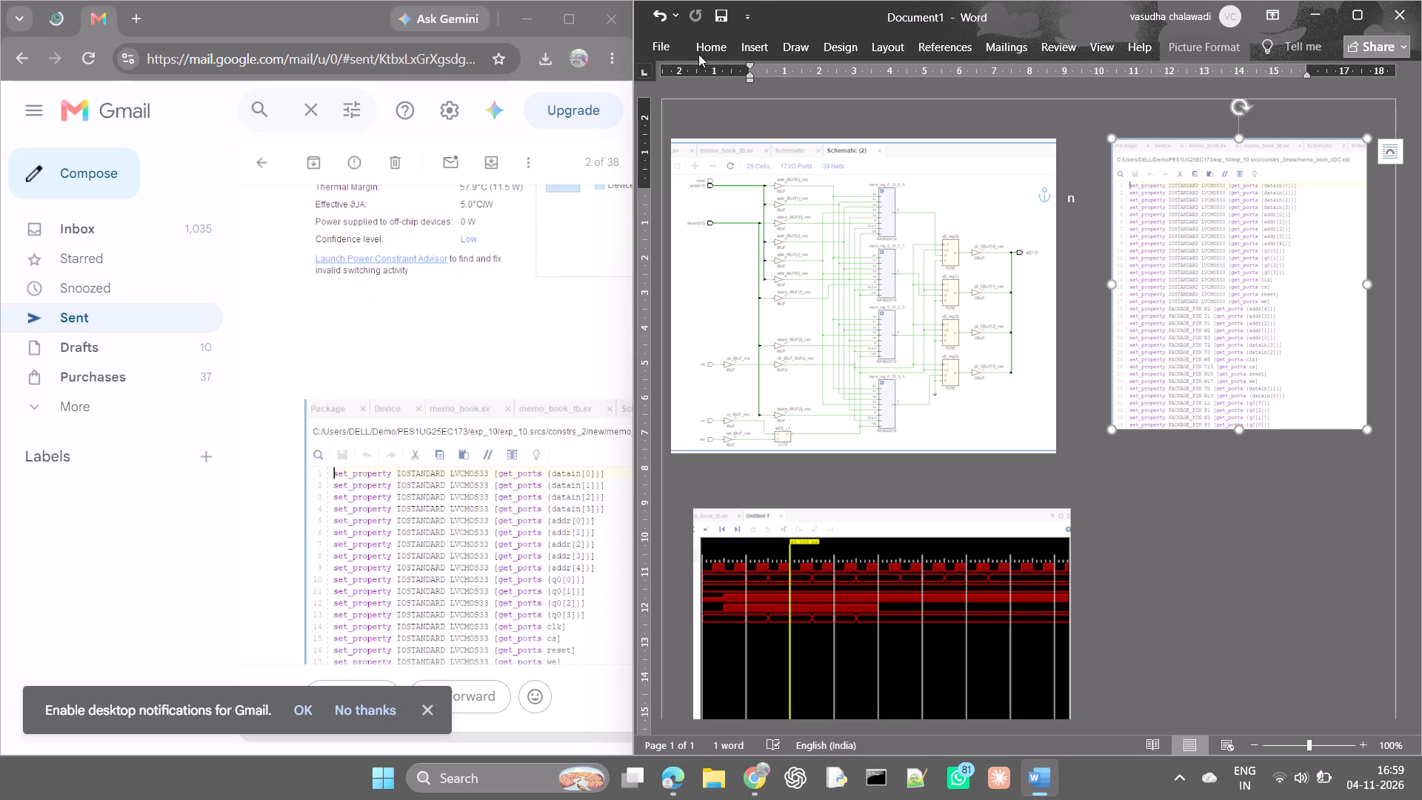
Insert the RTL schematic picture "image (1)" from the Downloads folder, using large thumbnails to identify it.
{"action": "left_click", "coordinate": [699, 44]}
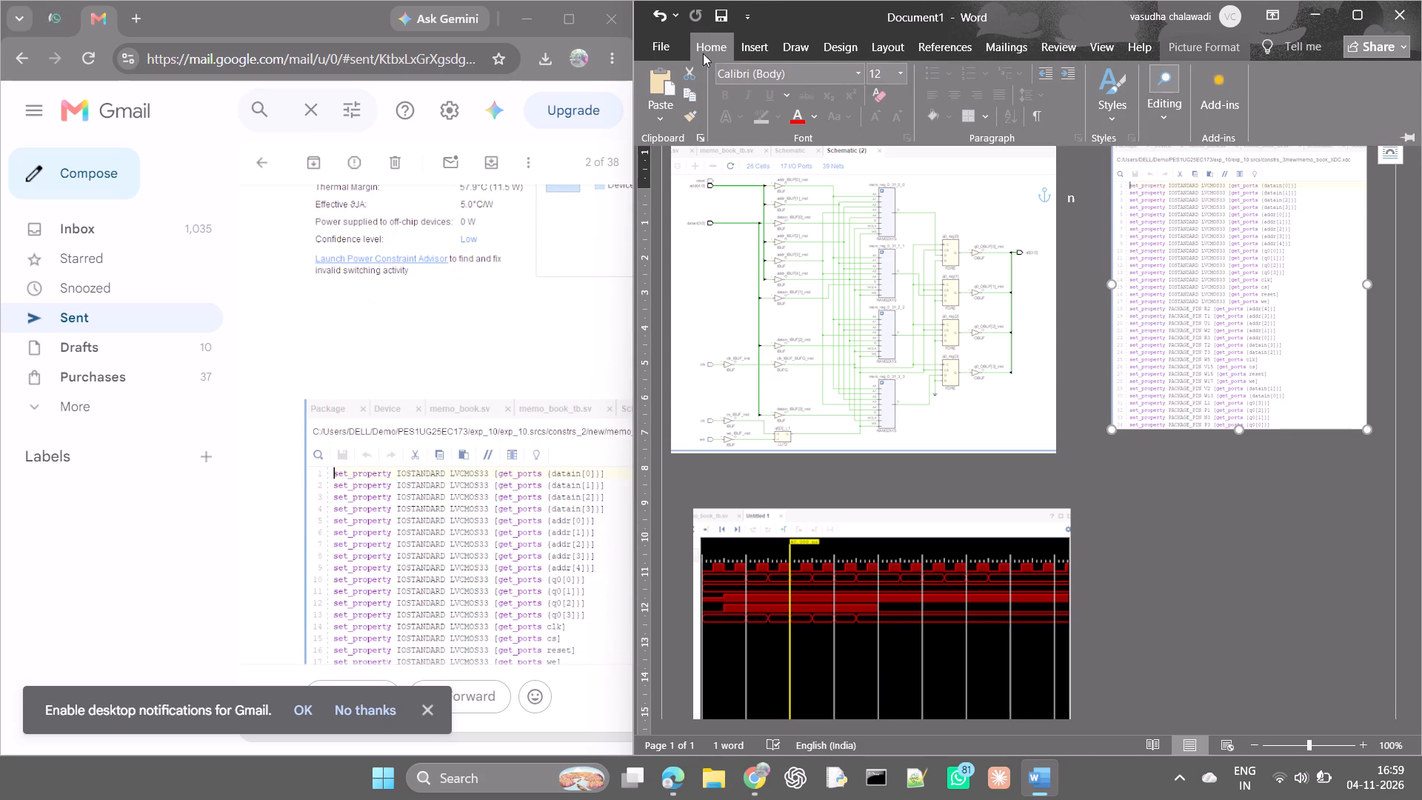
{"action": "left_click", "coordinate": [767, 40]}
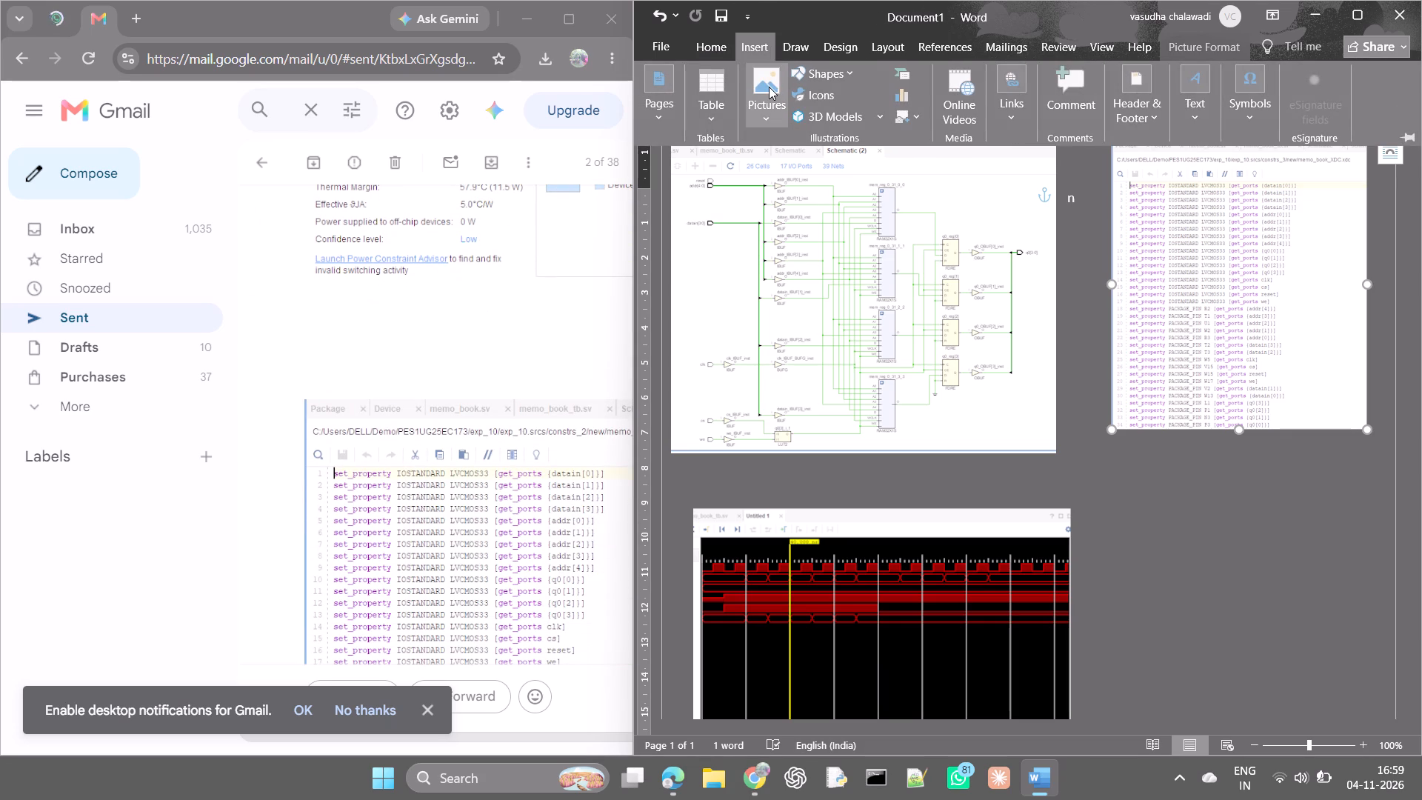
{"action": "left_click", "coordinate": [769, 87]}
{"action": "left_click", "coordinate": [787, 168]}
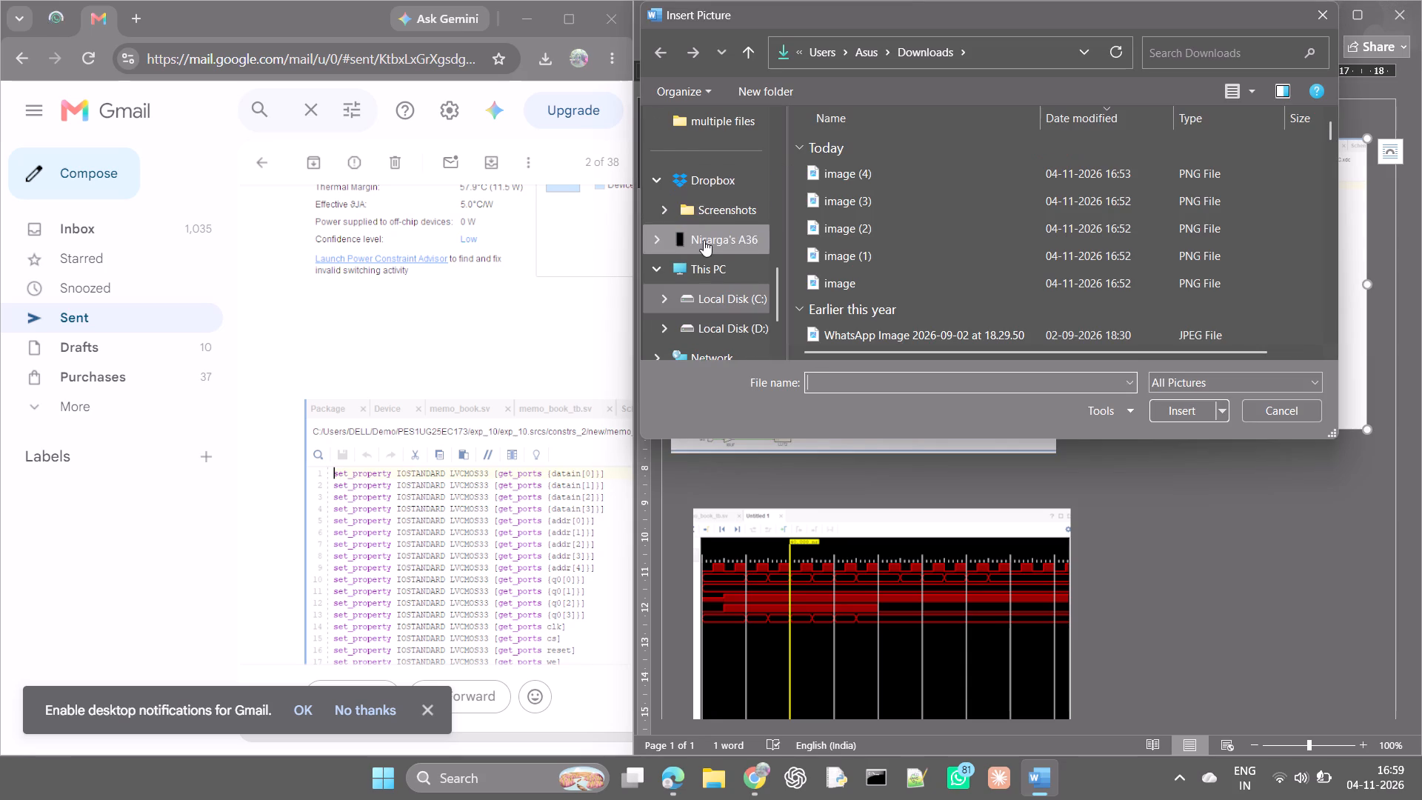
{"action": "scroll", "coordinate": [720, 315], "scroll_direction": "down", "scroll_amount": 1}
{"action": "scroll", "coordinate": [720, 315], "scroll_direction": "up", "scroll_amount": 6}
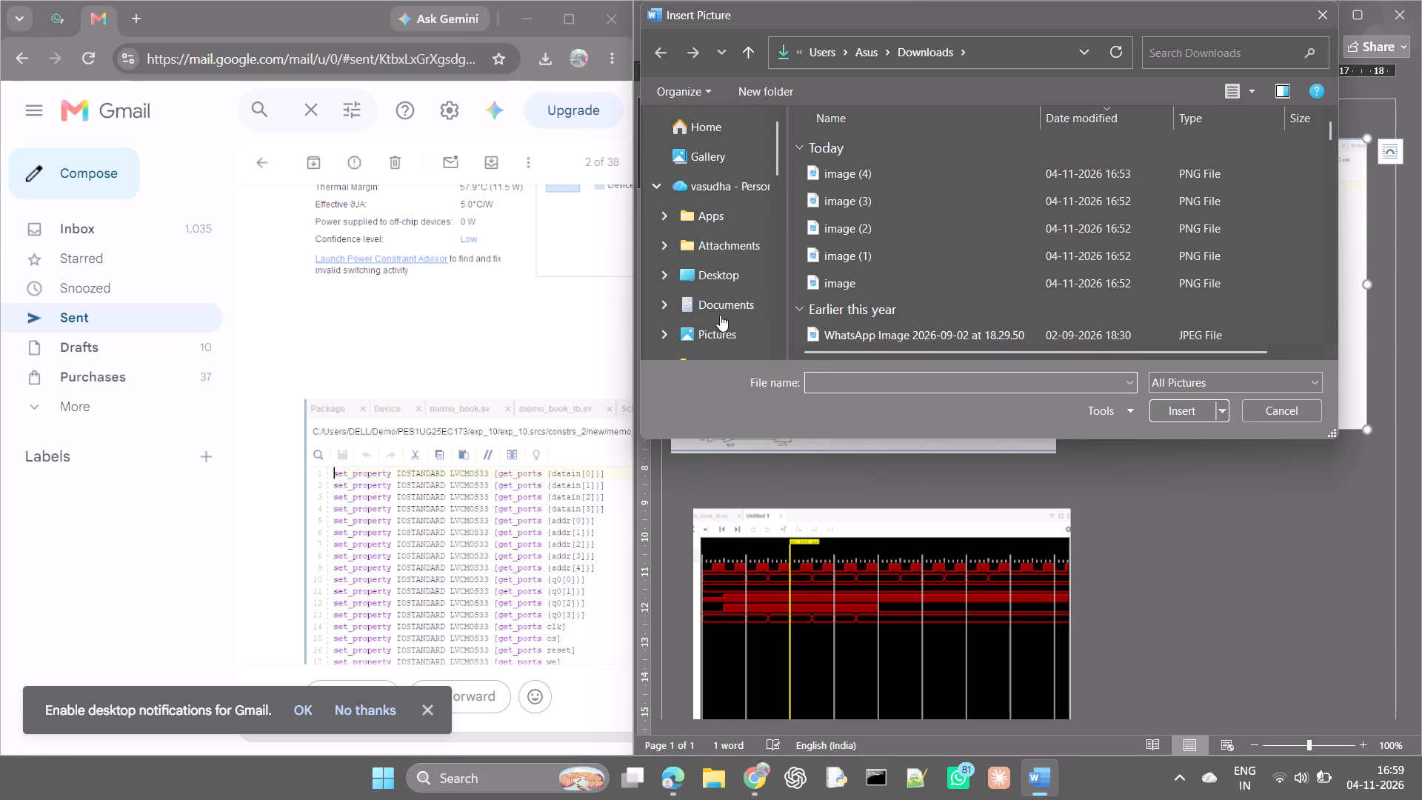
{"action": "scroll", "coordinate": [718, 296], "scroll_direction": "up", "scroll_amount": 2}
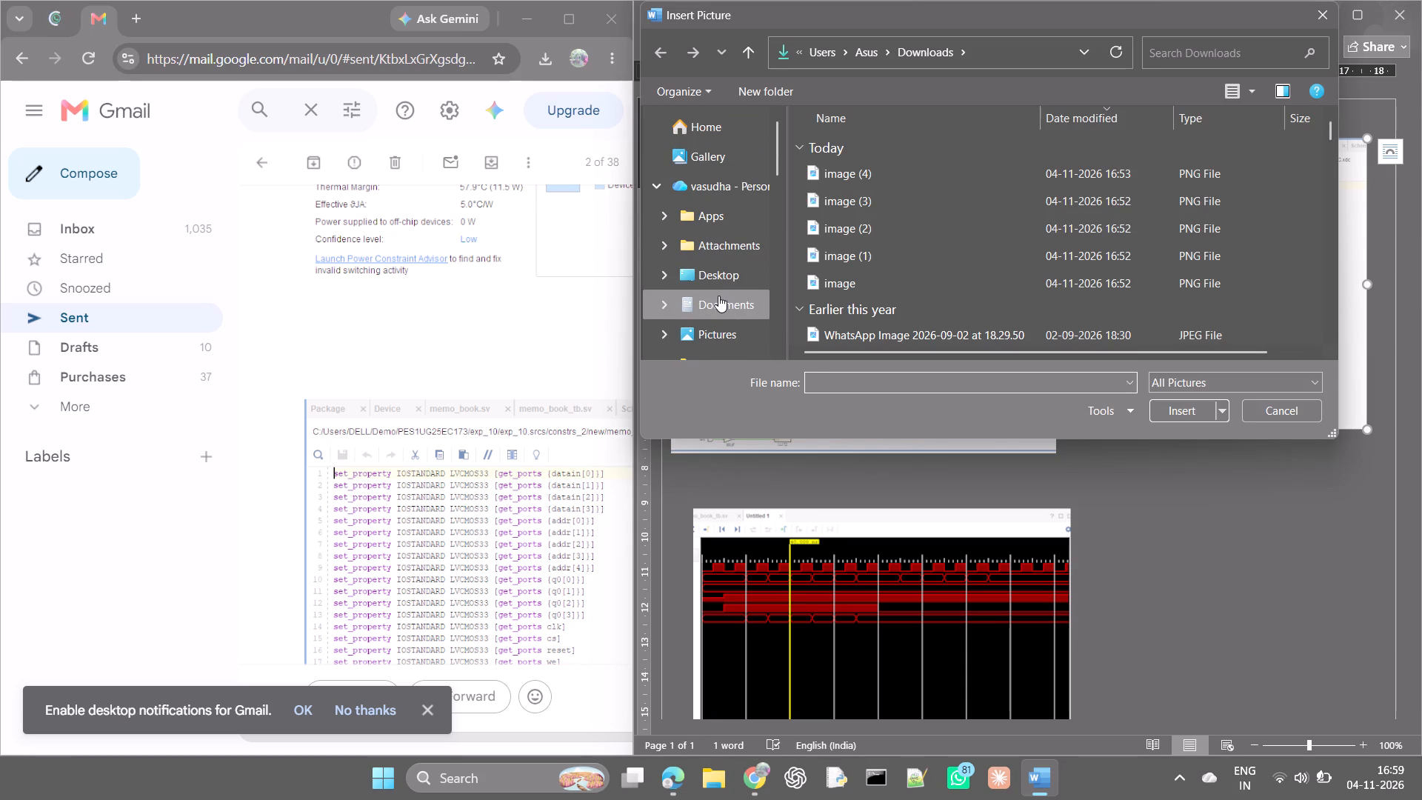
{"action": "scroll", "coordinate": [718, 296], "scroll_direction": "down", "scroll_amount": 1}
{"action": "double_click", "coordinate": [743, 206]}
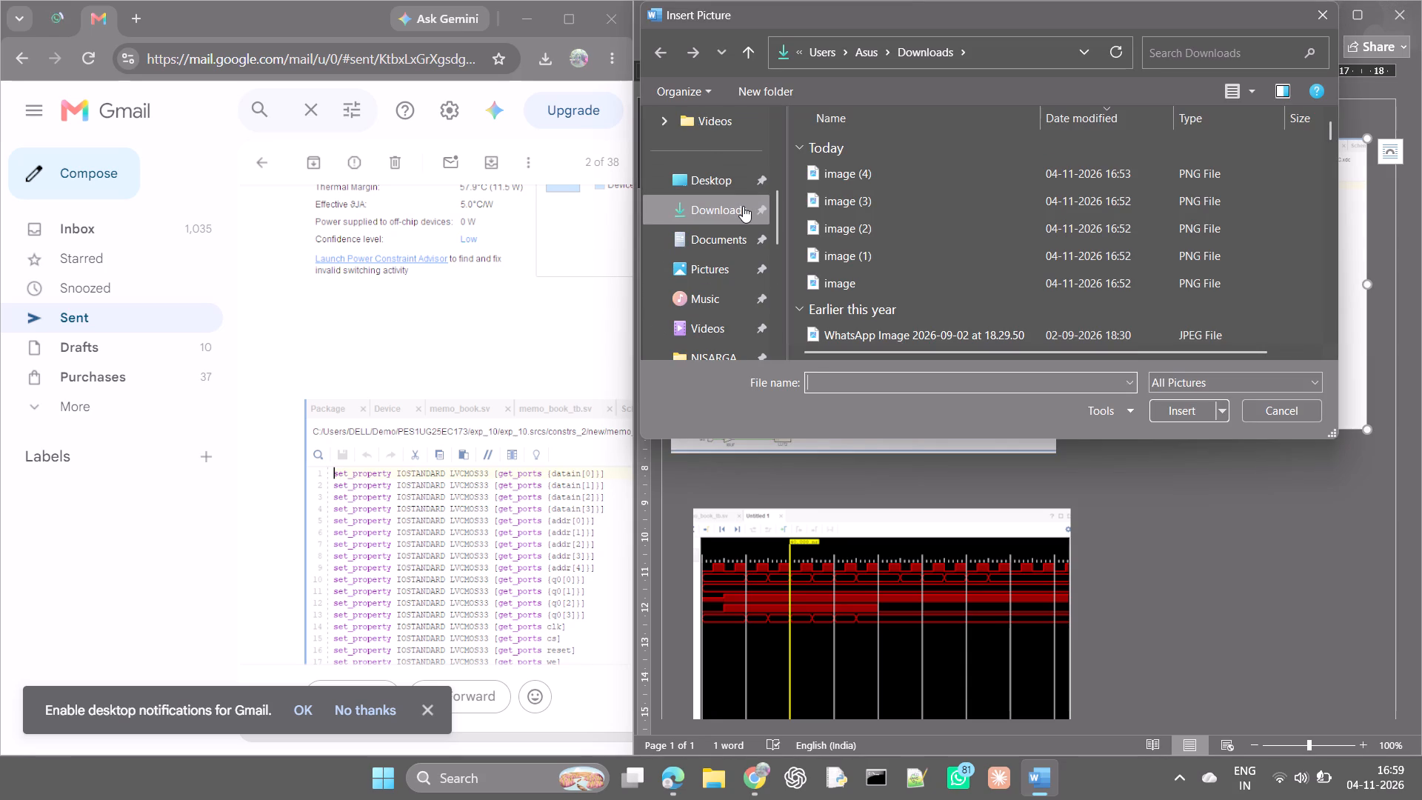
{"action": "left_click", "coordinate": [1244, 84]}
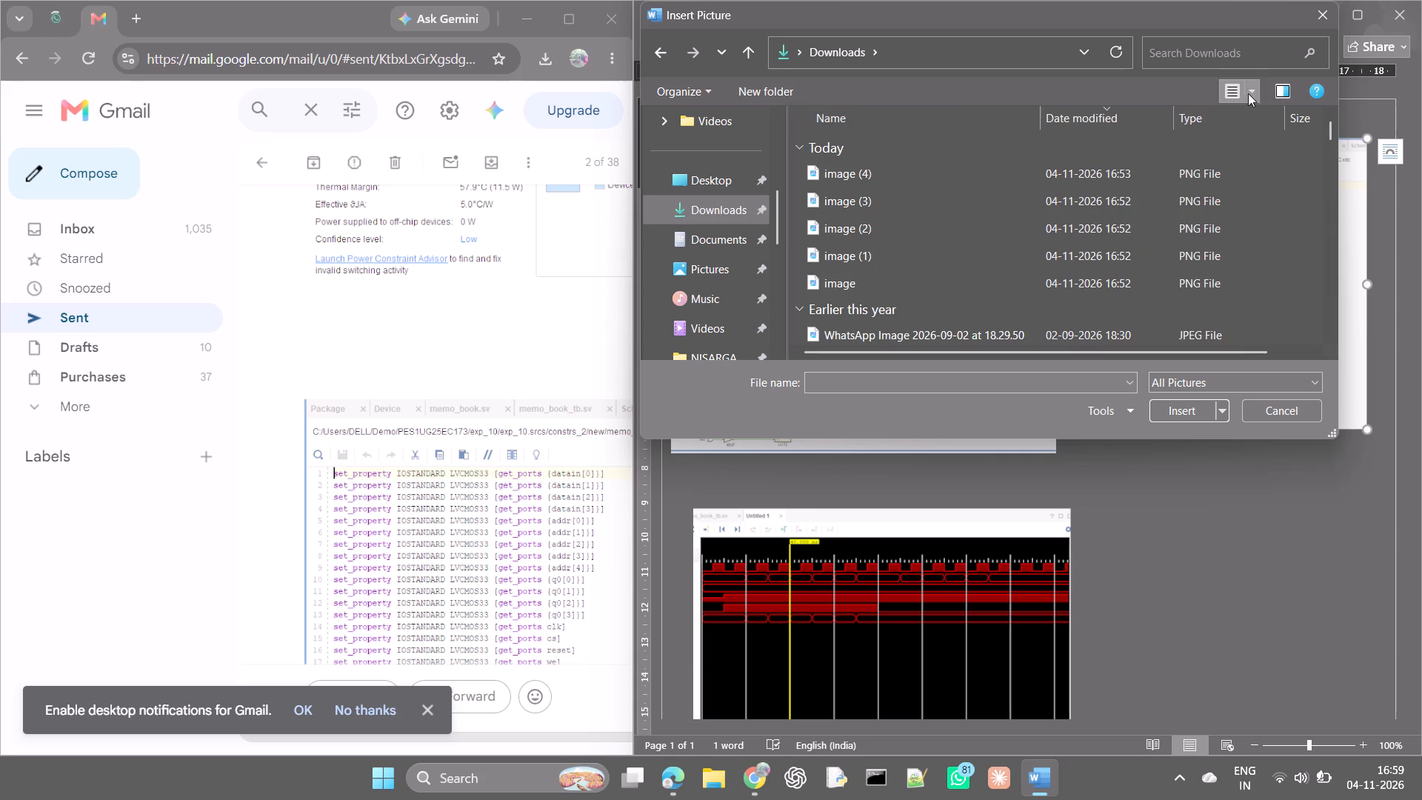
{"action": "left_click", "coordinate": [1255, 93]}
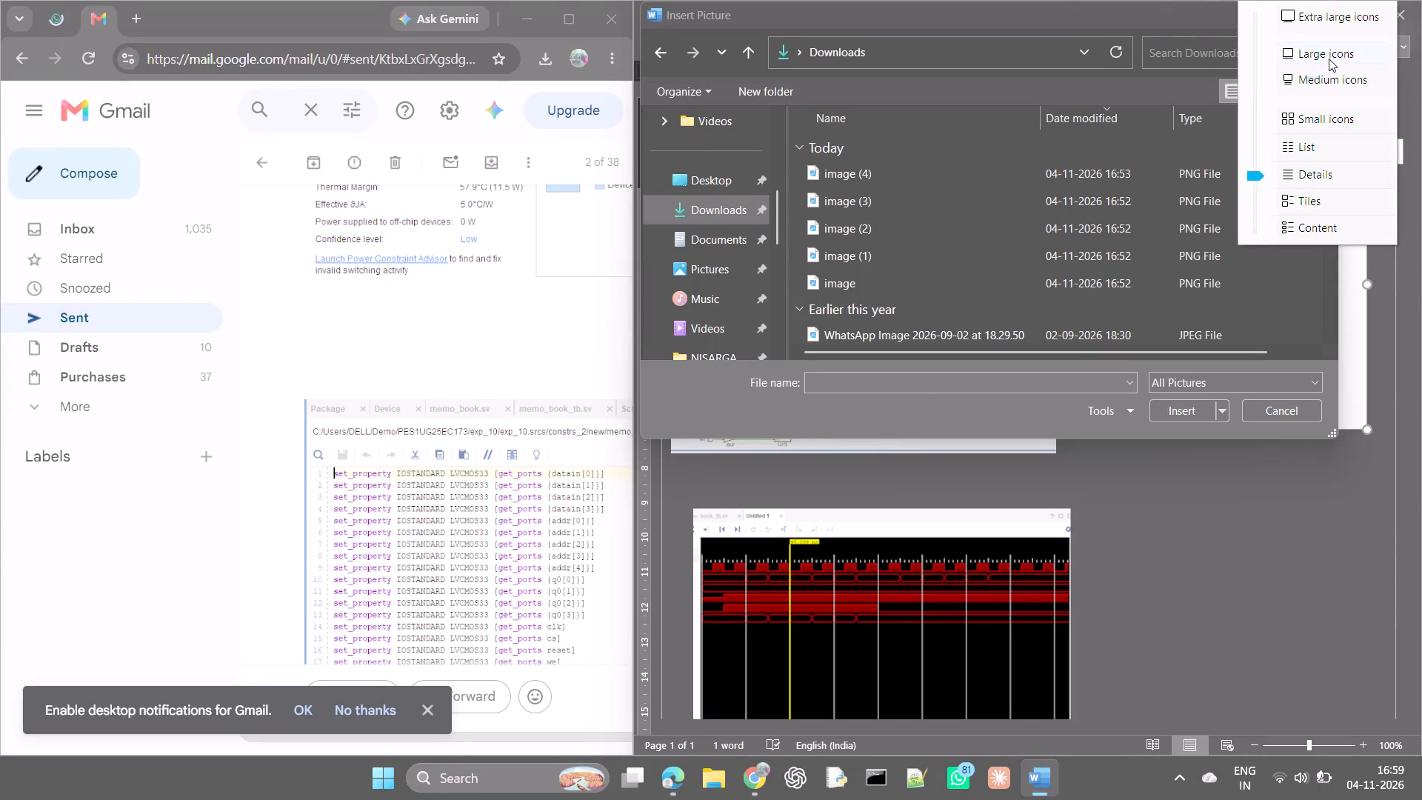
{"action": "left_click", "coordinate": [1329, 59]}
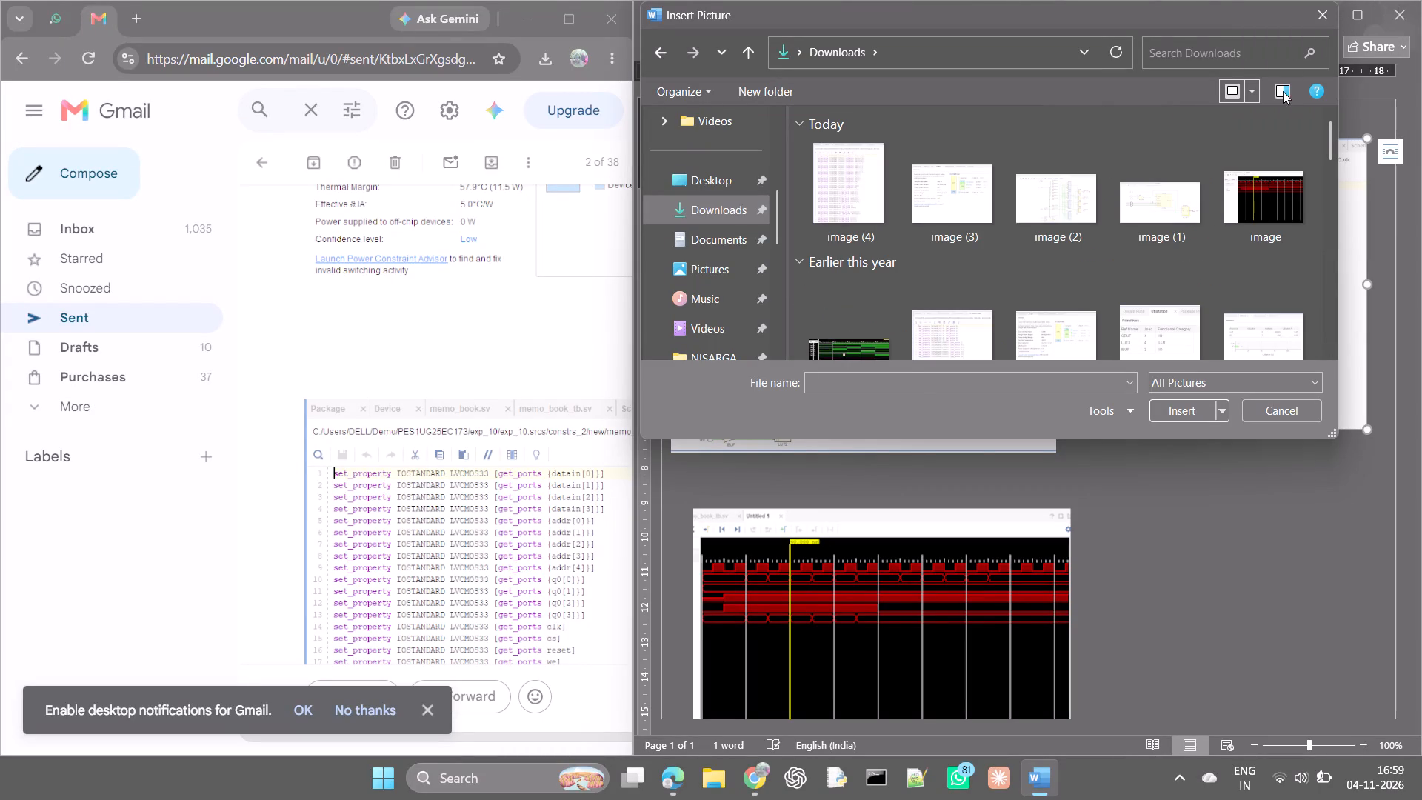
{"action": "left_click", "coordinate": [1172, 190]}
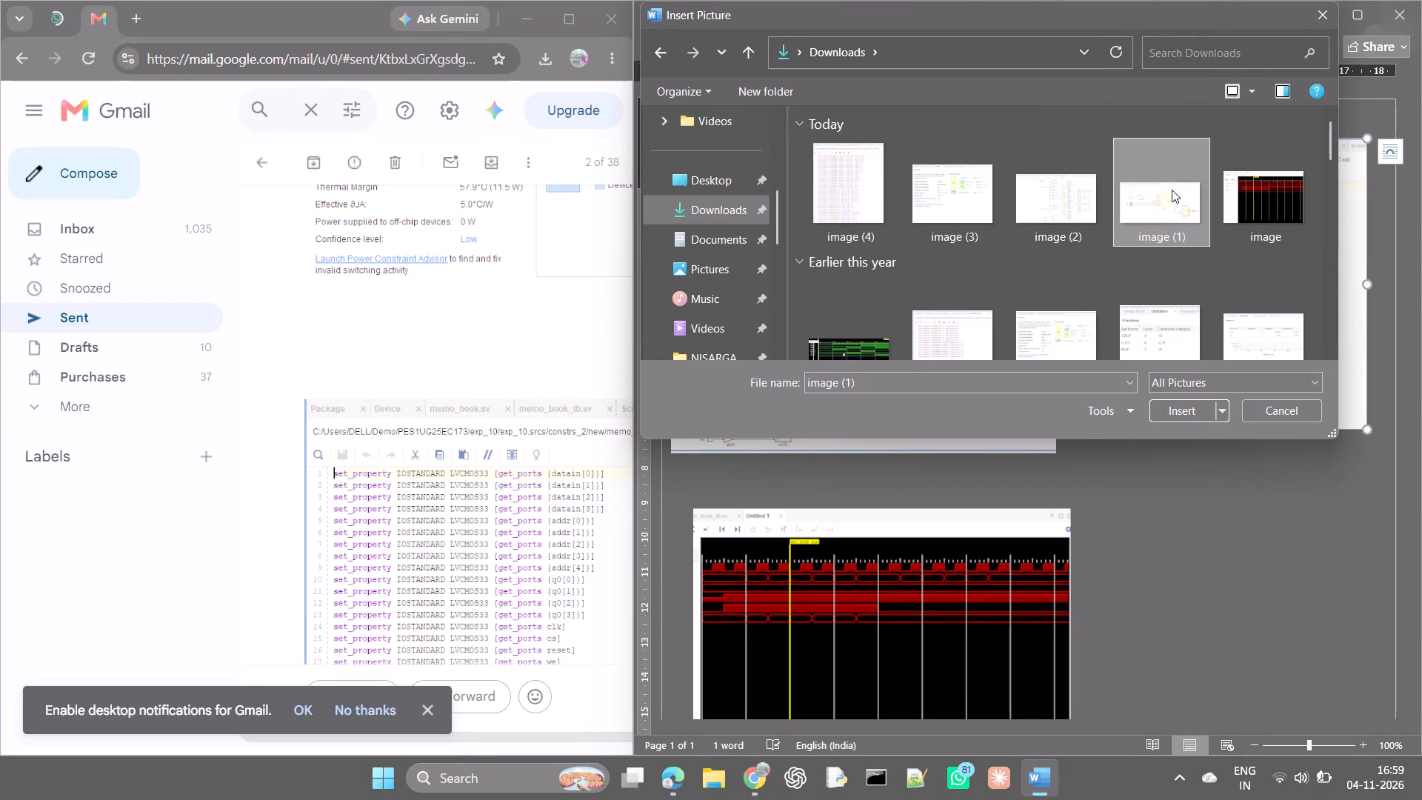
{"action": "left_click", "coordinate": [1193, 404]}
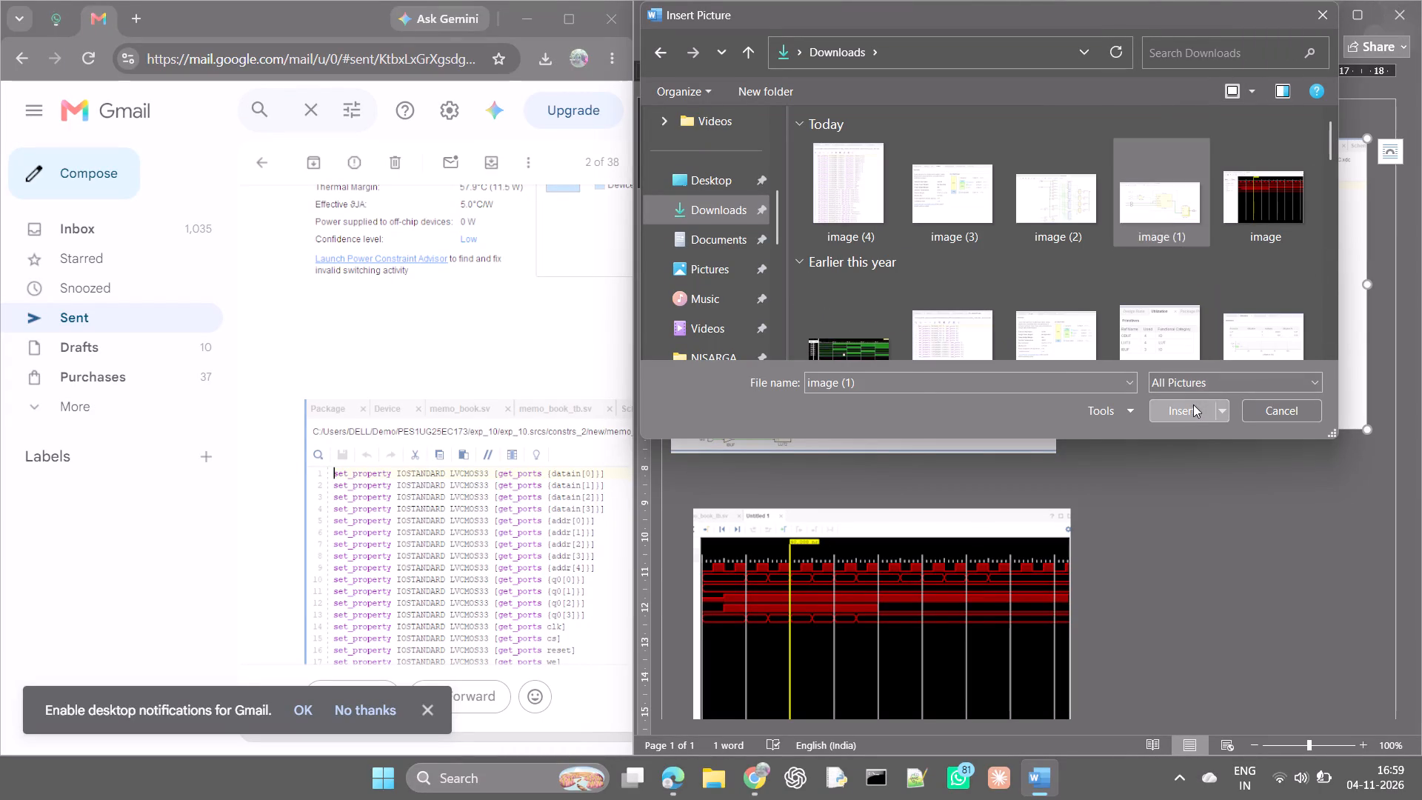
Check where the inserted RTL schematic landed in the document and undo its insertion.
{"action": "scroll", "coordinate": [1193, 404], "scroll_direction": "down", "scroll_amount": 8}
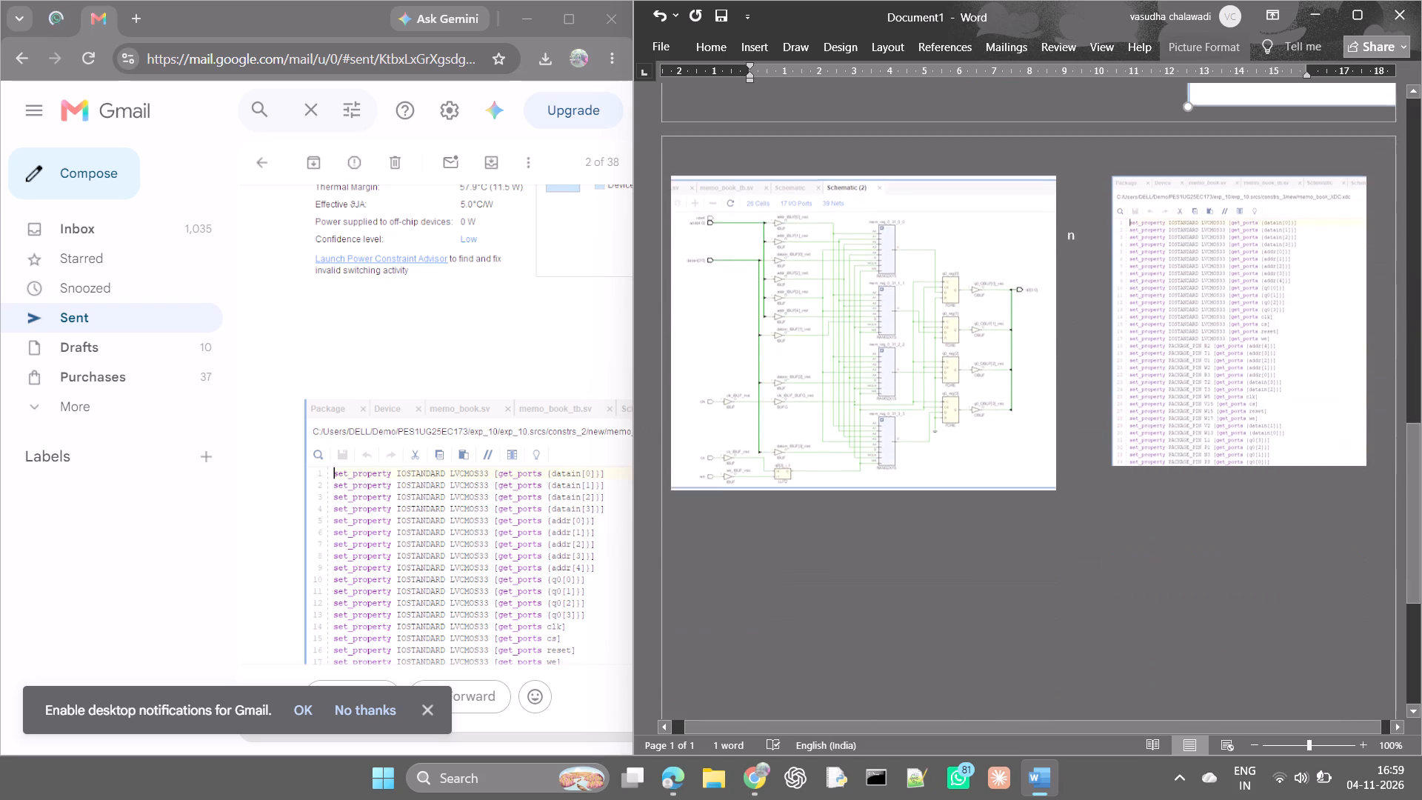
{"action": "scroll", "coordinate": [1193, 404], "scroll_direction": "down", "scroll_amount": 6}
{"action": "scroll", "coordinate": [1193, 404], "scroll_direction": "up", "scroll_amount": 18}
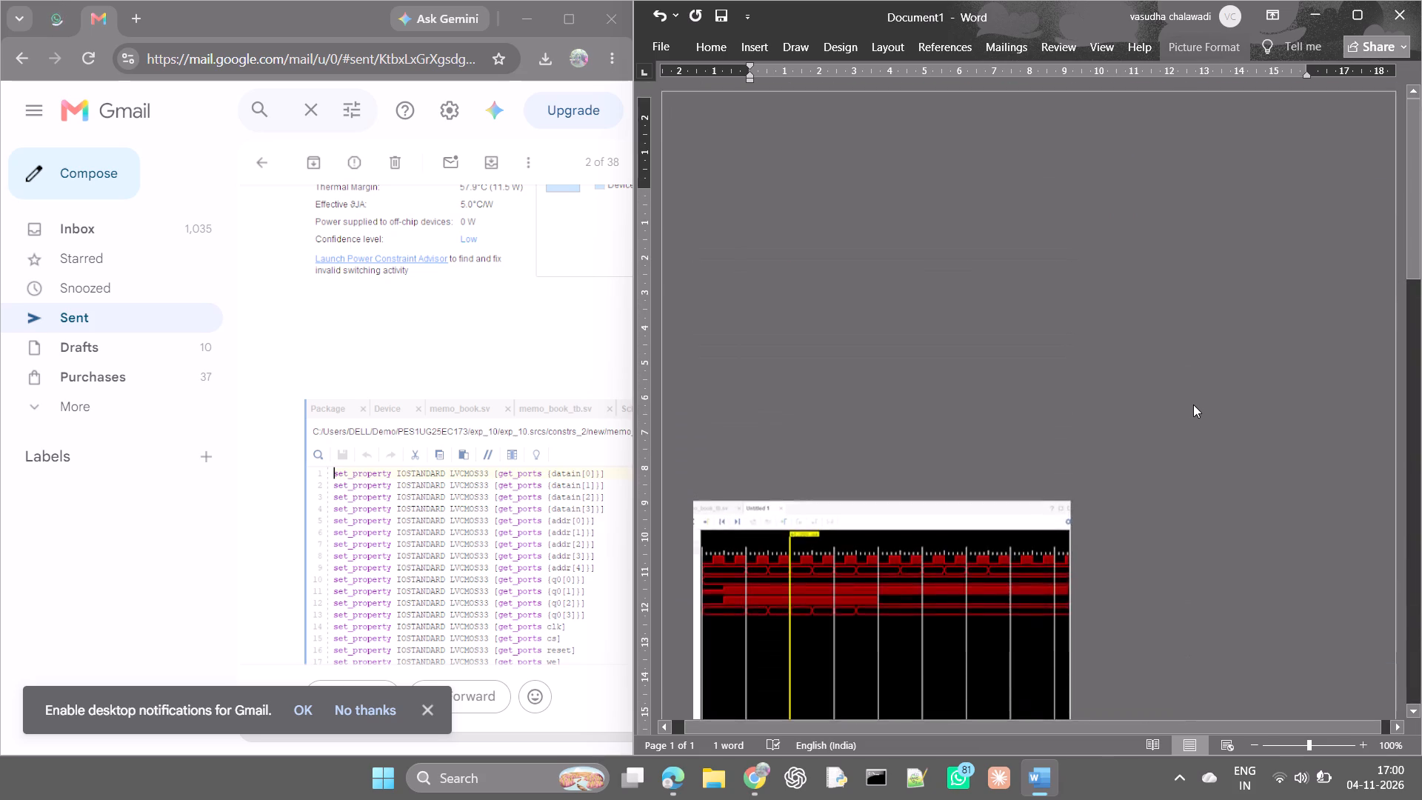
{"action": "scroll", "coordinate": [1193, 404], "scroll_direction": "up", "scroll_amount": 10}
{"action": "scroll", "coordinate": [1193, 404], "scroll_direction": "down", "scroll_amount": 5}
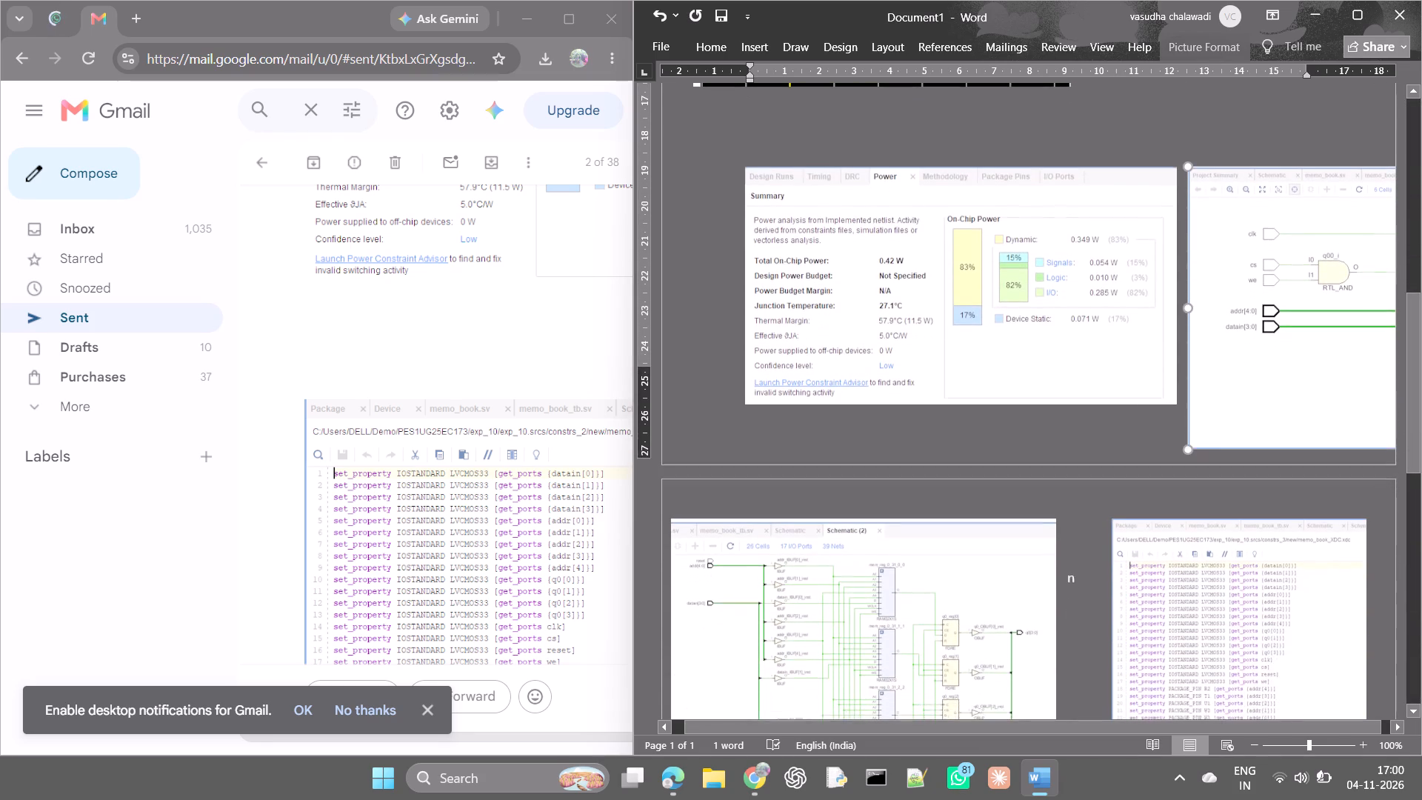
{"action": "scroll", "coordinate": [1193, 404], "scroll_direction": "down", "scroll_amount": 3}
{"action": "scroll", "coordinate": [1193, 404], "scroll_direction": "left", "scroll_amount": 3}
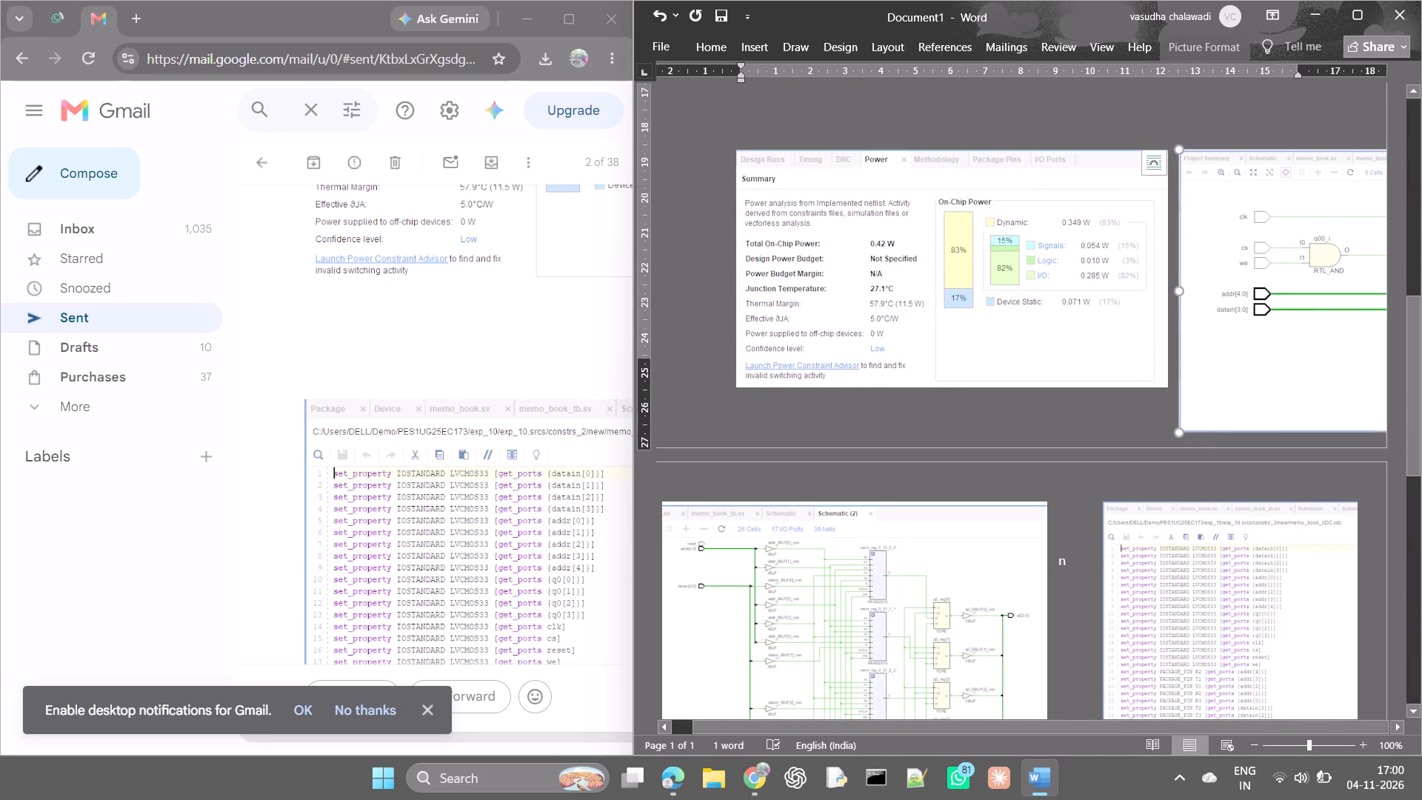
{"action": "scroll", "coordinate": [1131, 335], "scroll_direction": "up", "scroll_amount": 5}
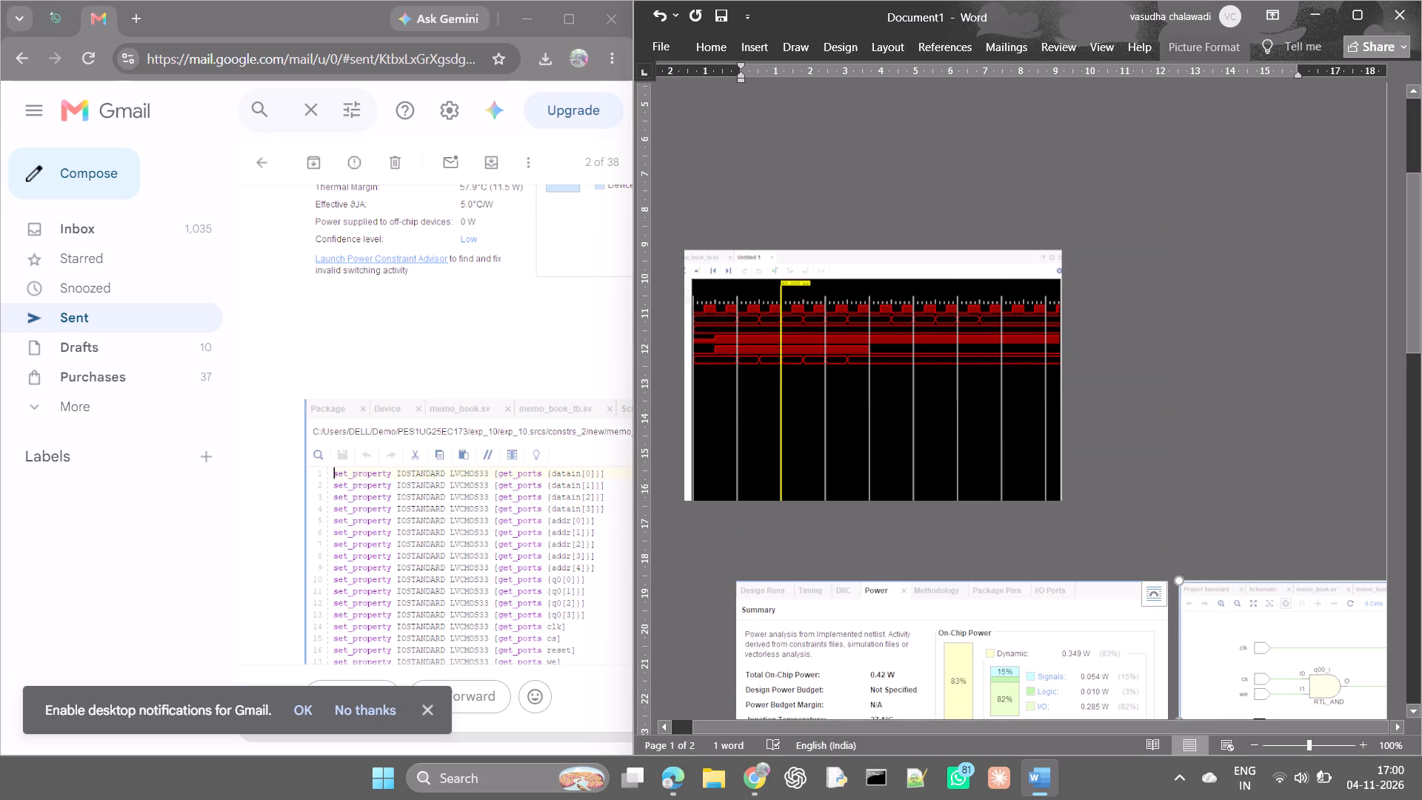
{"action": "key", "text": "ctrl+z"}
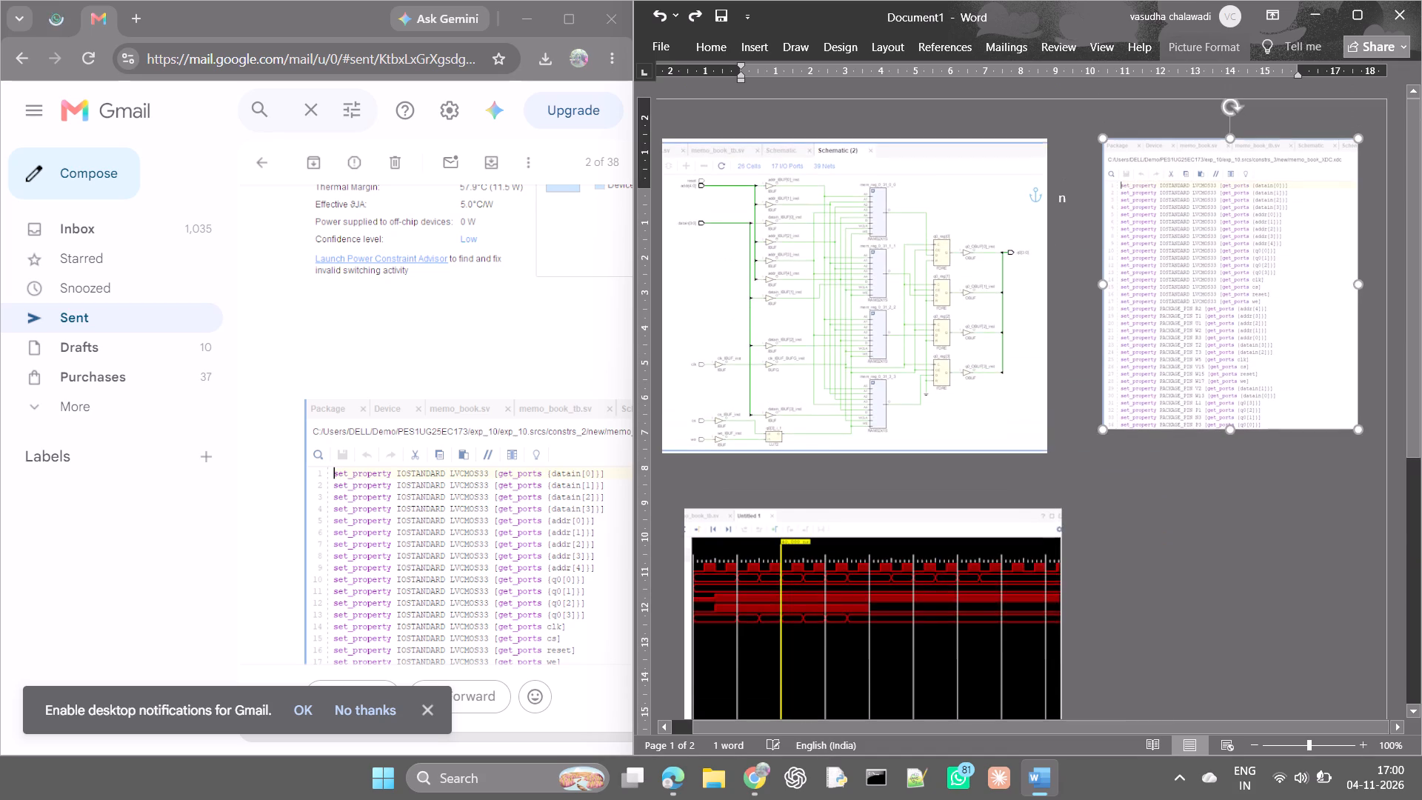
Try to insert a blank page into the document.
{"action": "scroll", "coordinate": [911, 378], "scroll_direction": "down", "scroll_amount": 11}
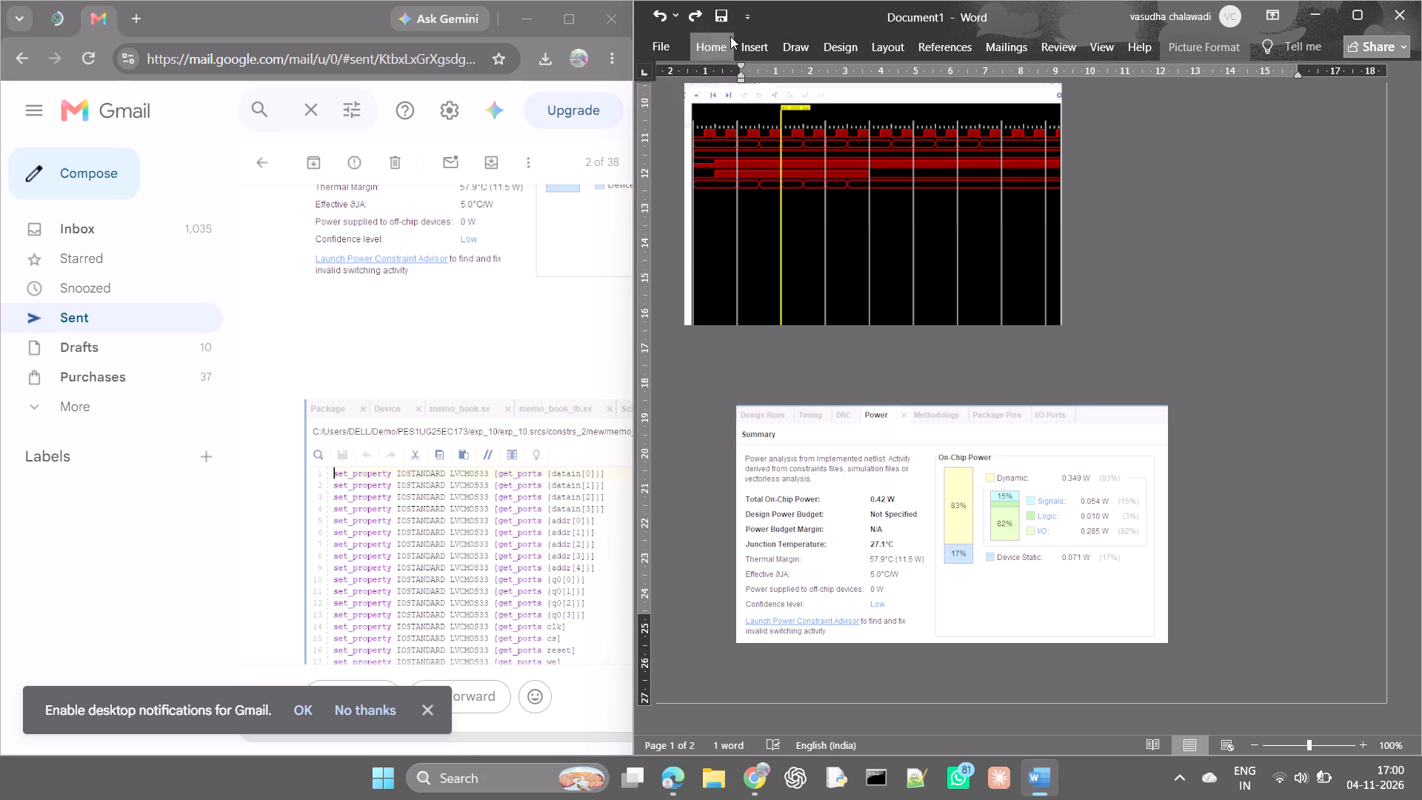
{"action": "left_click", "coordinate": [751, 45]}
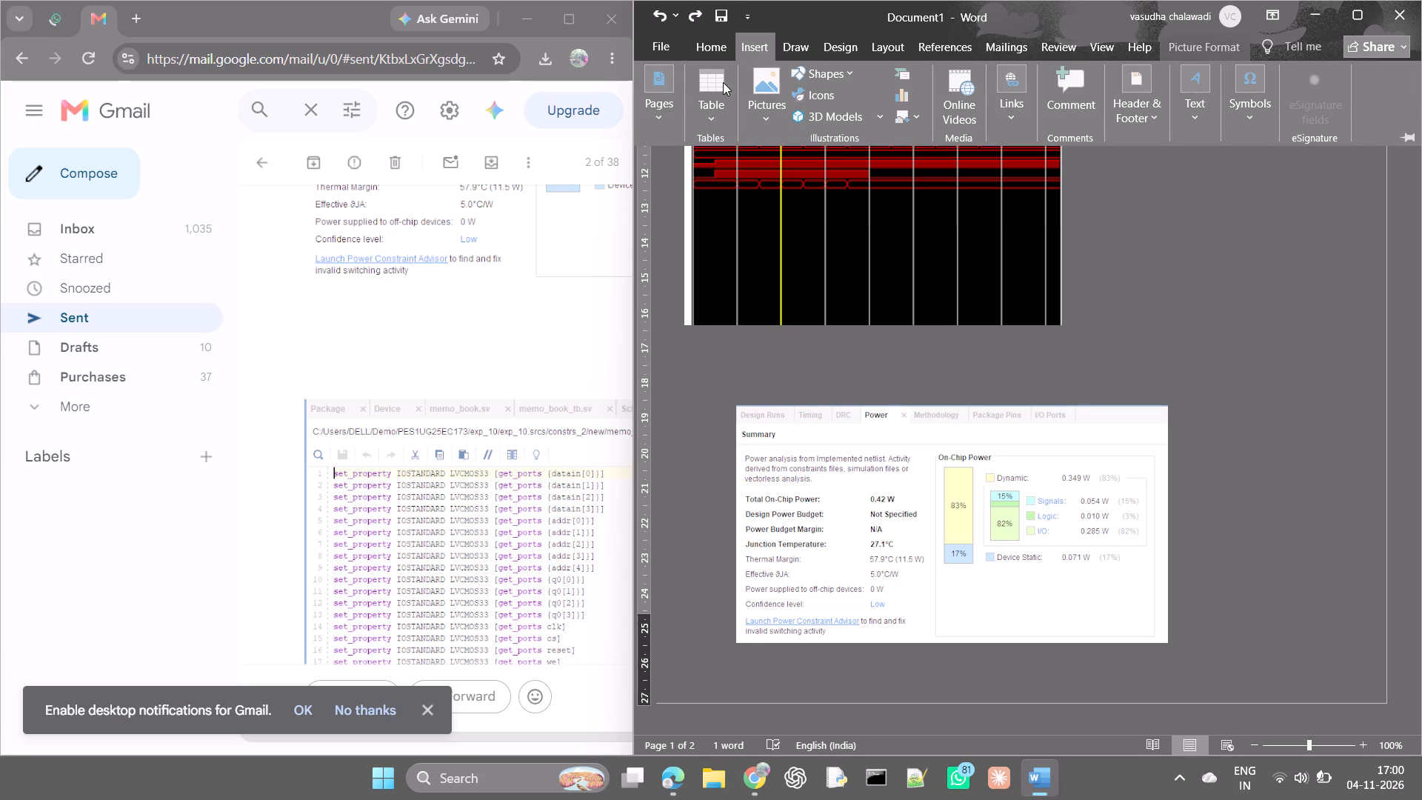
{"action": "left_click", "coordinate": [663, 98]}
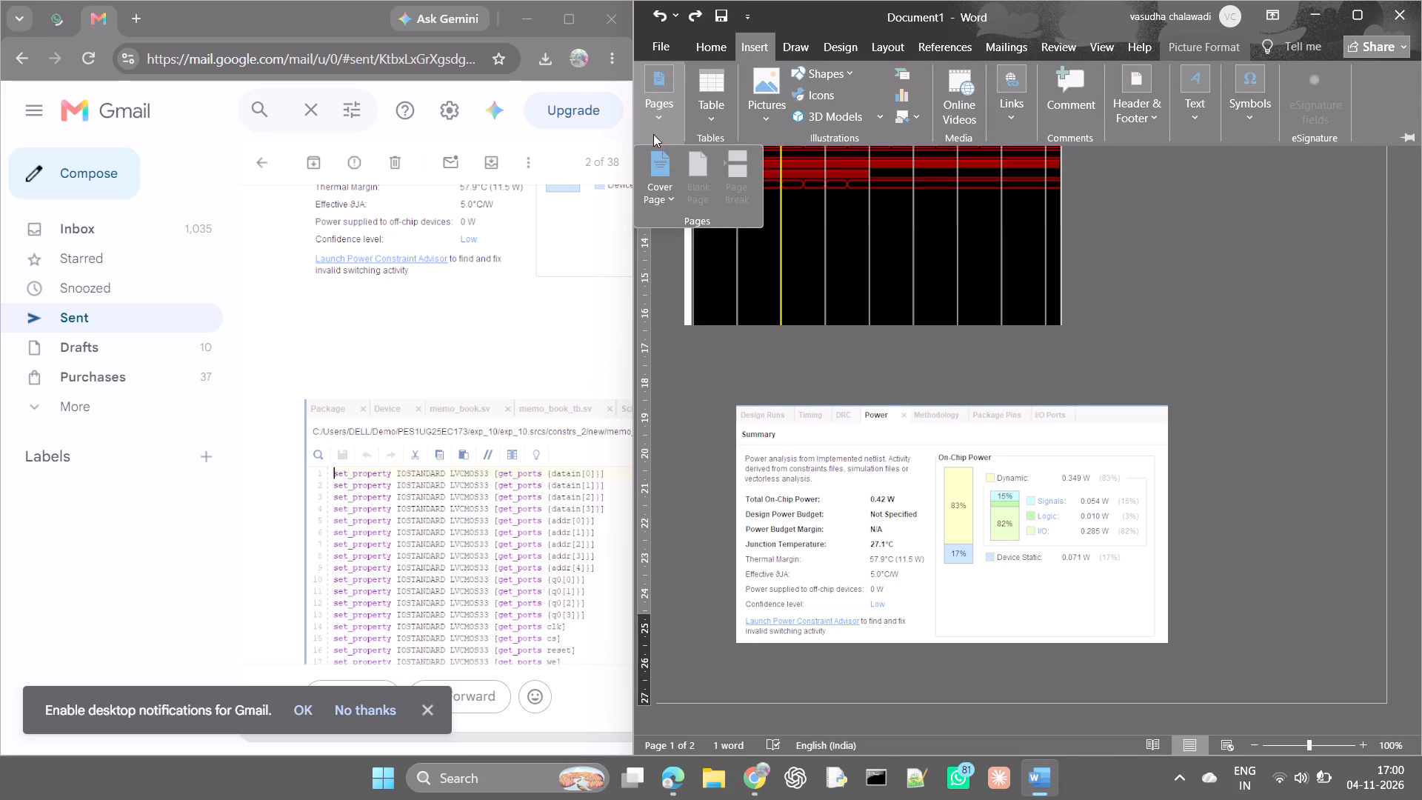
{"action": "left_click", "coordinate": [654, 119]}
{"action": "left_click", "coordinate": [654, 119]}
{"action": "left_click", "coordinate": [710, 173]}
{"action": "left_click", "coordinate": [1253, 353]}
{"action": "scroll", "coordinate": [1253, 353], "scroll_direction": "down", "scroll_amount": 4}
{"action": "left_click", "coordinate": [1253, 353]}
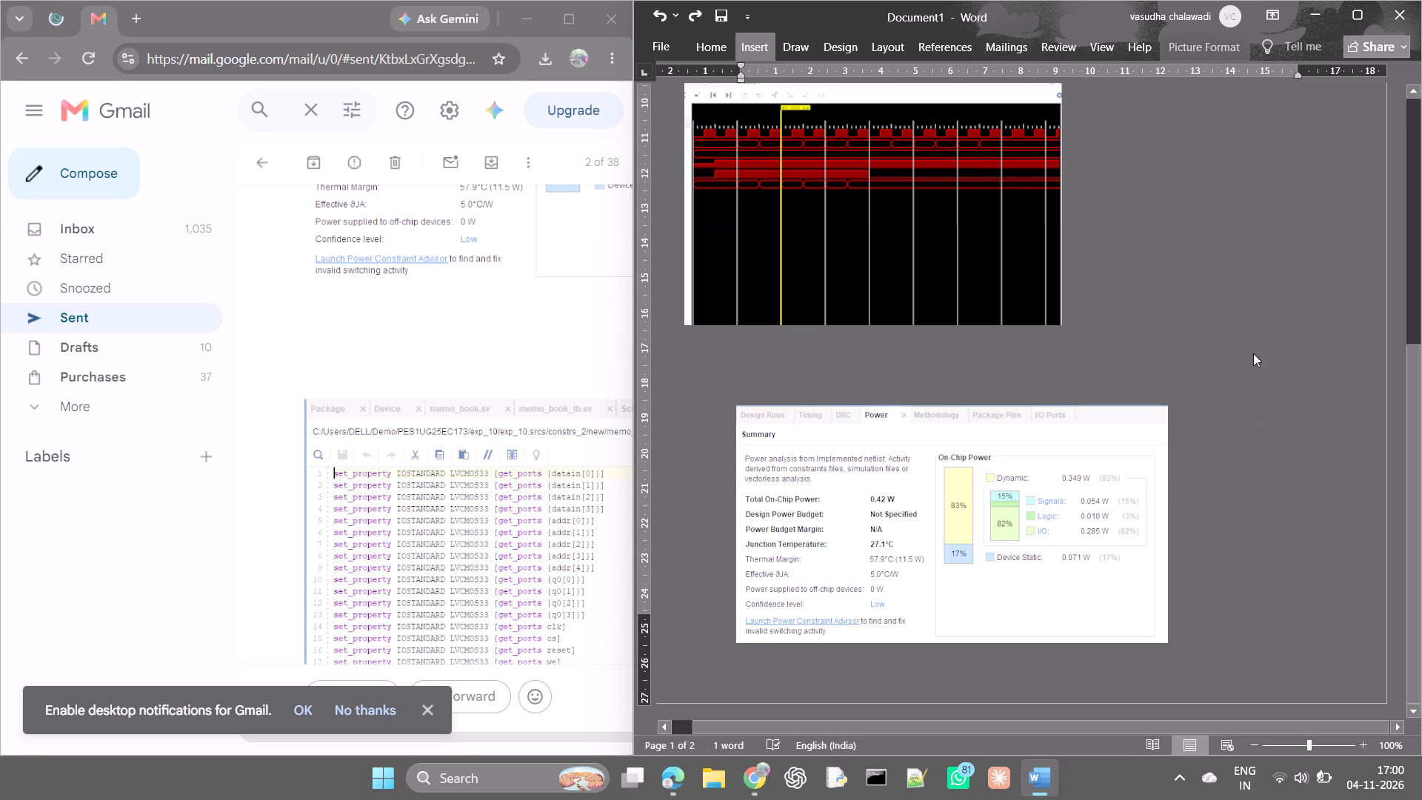
Insert the RTL schematic picture "image (1)" from the Downloads folder again.
{"action": "scroll", "coordinate": [1253, 353], "scroll_direction": "up", "scroll_amount": 11}
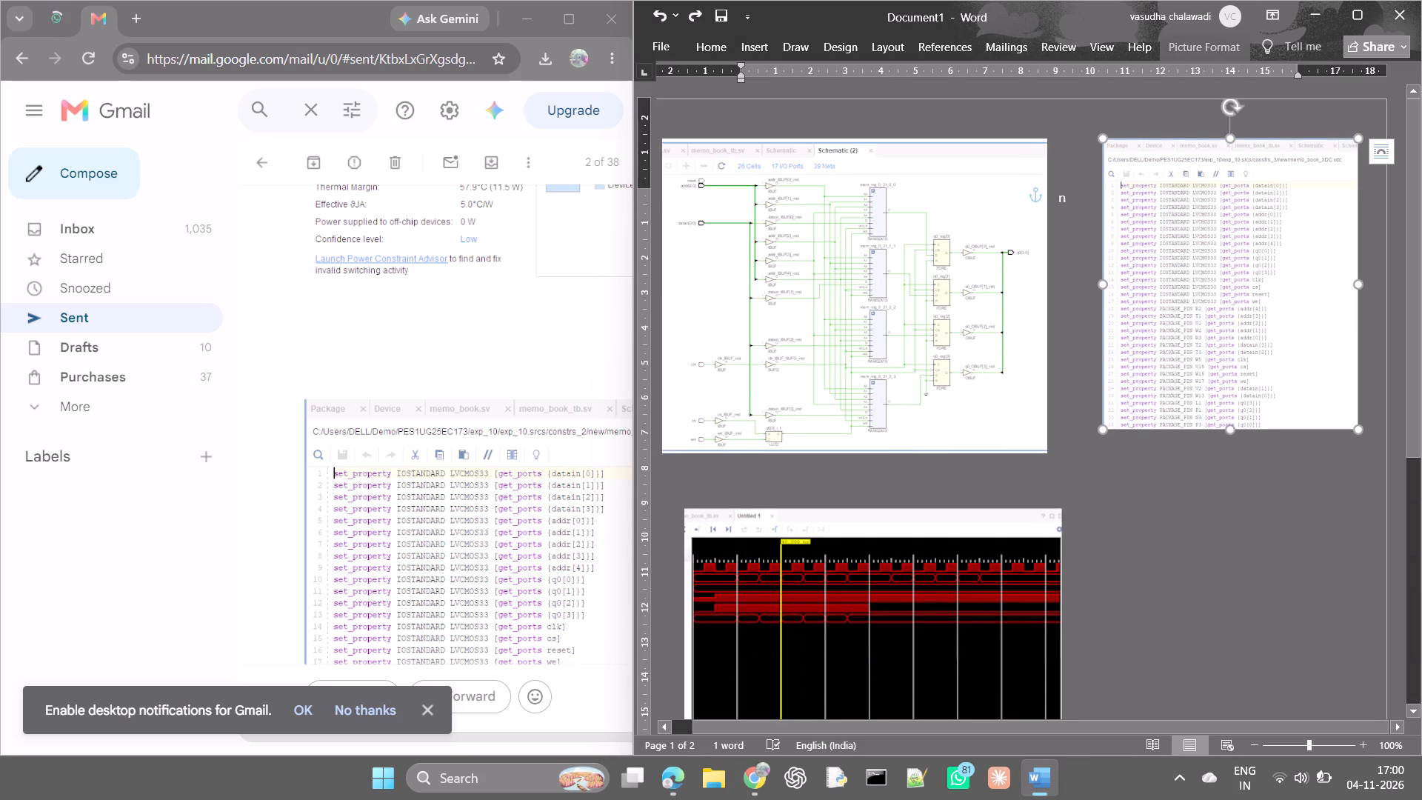
{"action": "left_click", "coordinate": [758, 47]}
{"action": "left_click", "coordinate": [777, 81]}
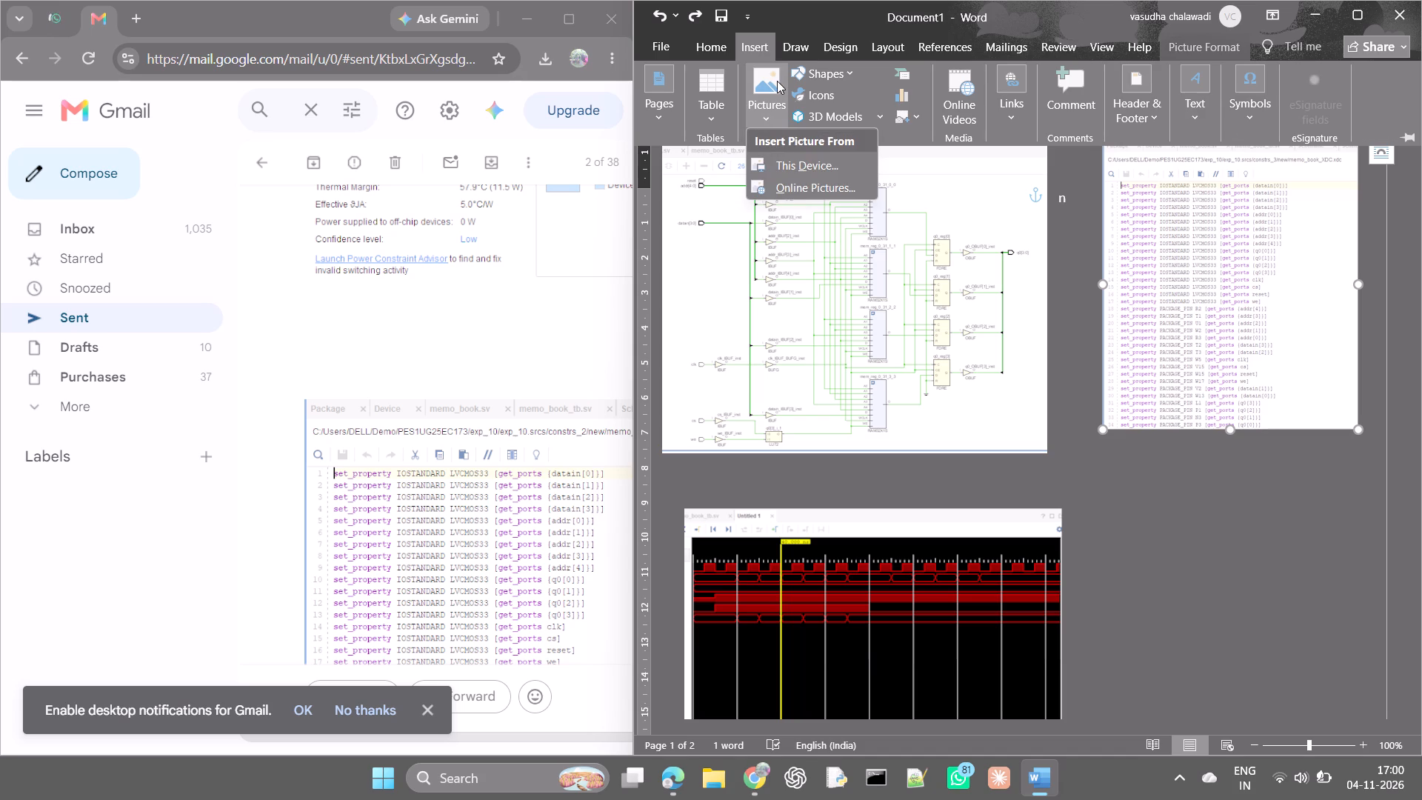
{"action": "left_click", "coordinate": [787, 173]}
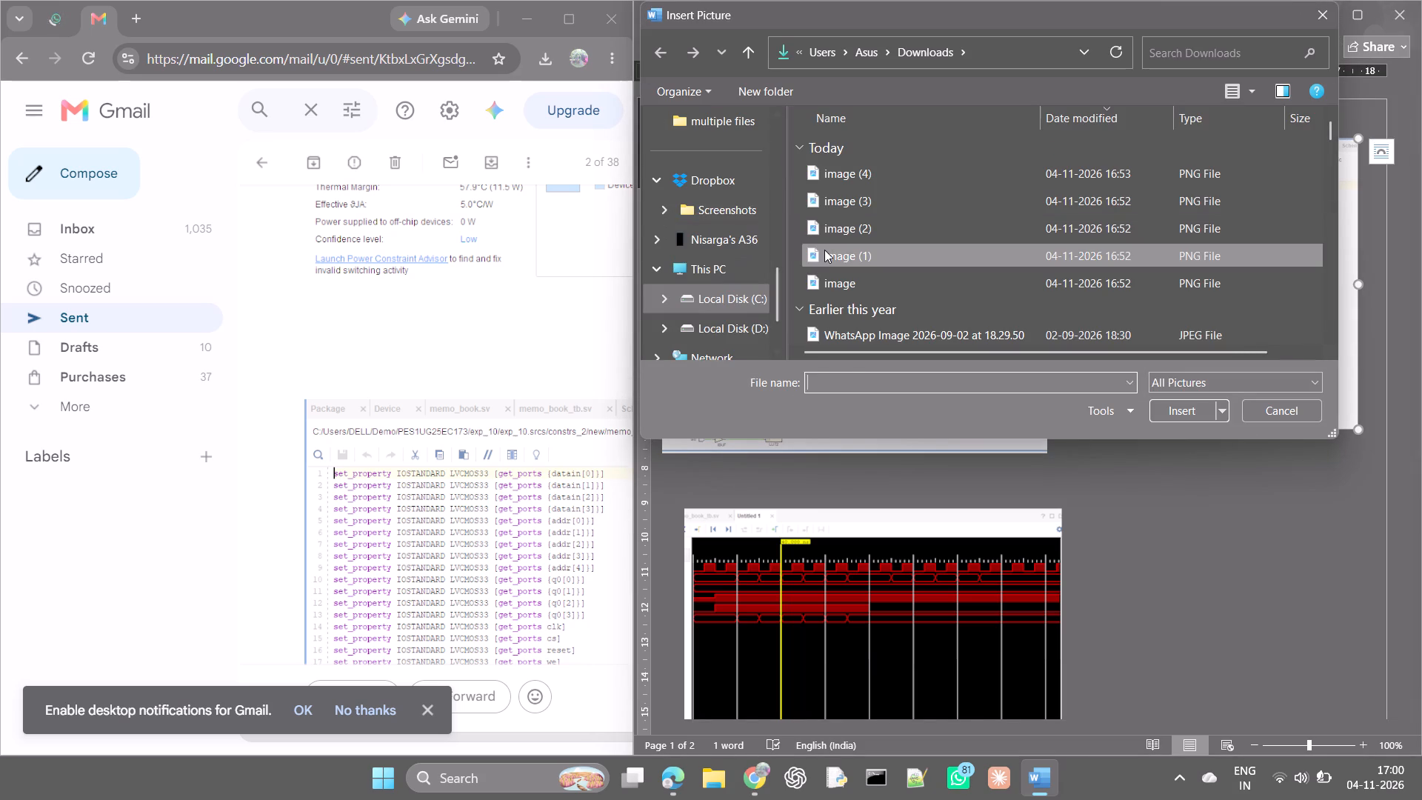
{"action": "left_click", "coordinate": [824, 250]}
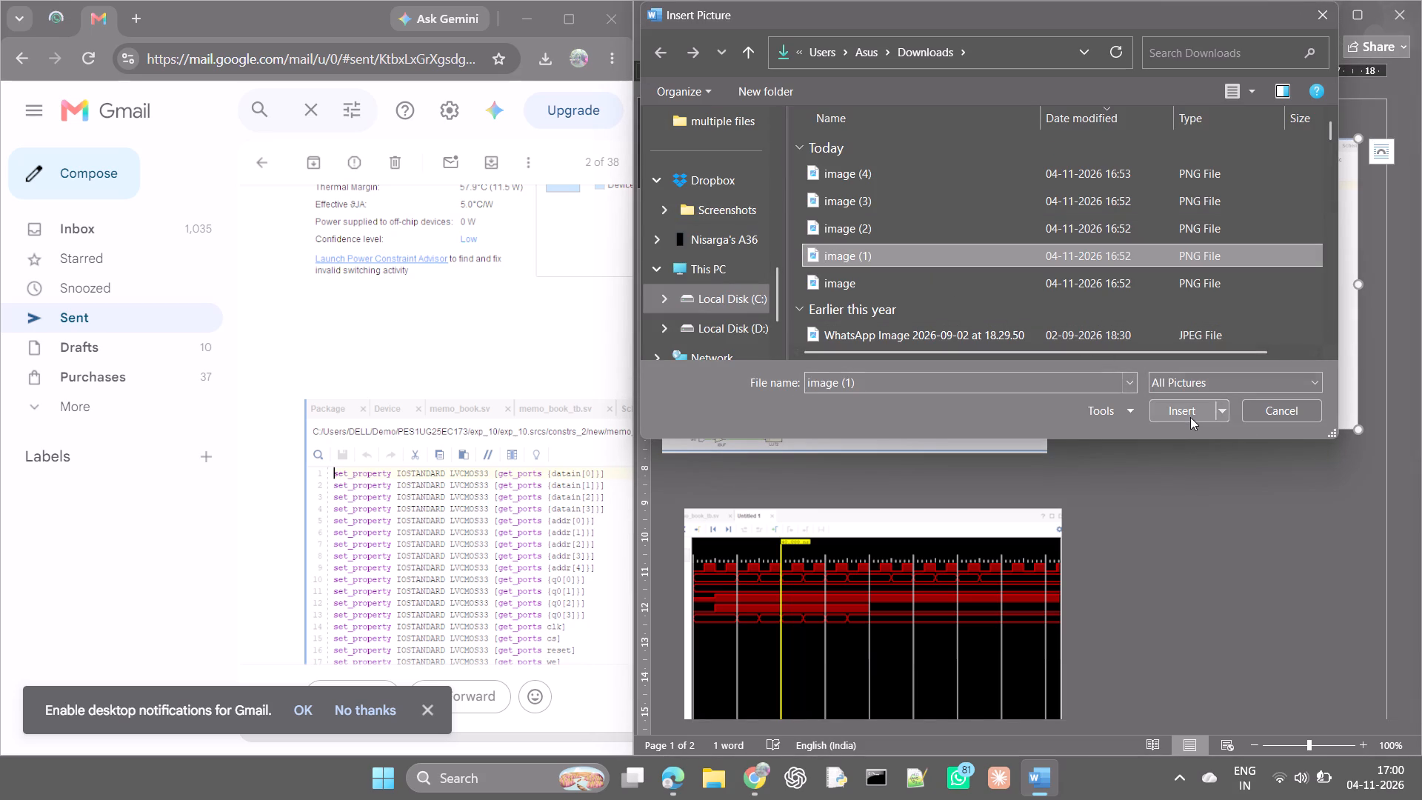
{"action": "left_click", "coordinate": [1190, 417]}
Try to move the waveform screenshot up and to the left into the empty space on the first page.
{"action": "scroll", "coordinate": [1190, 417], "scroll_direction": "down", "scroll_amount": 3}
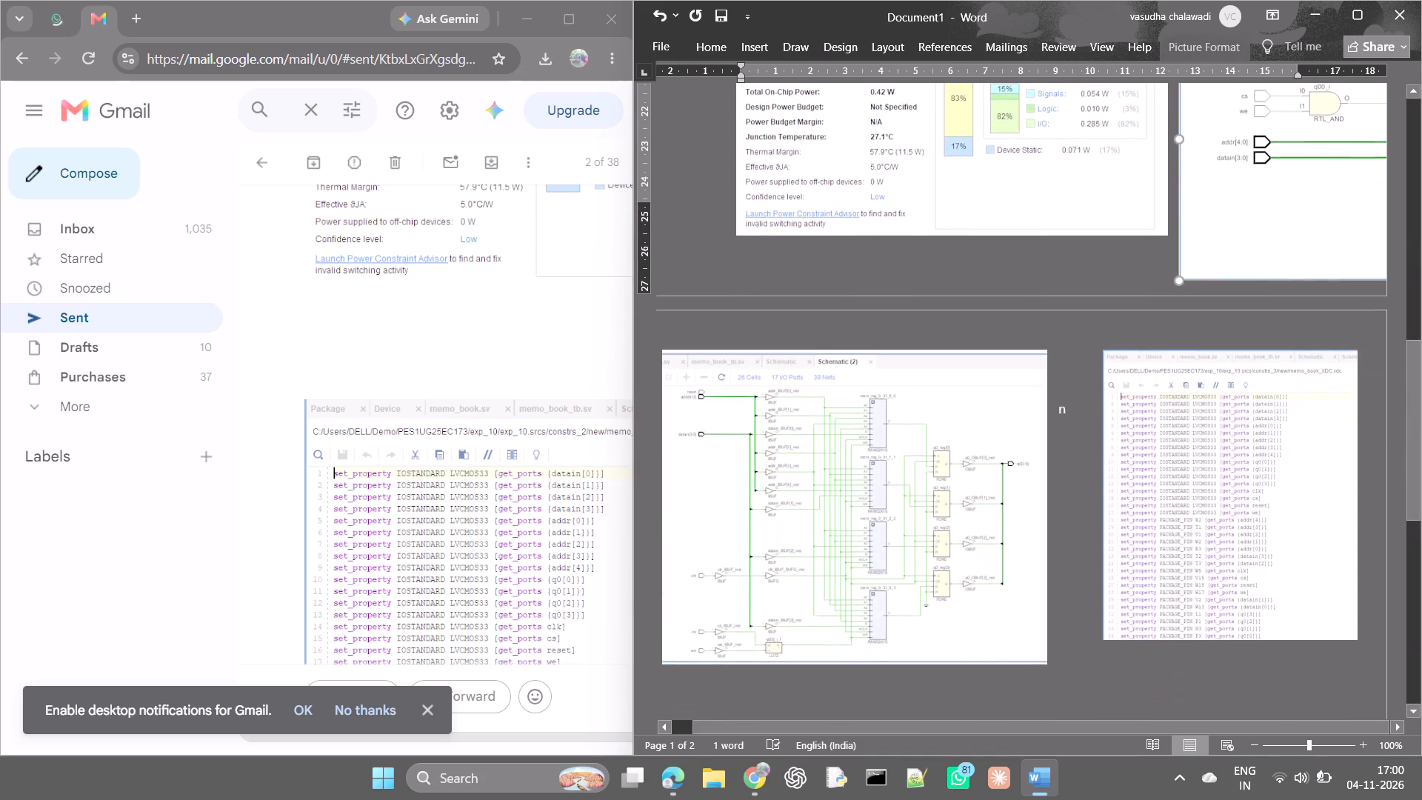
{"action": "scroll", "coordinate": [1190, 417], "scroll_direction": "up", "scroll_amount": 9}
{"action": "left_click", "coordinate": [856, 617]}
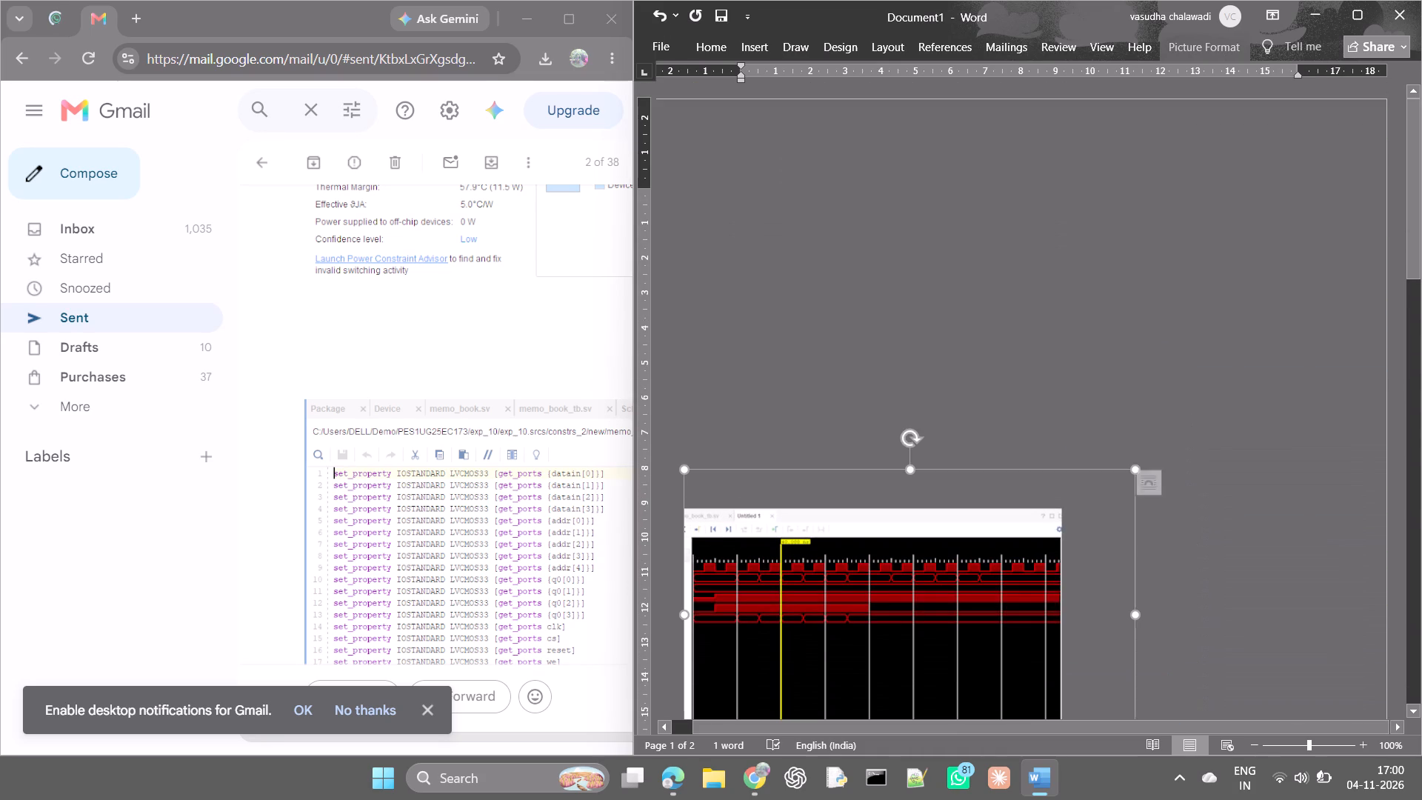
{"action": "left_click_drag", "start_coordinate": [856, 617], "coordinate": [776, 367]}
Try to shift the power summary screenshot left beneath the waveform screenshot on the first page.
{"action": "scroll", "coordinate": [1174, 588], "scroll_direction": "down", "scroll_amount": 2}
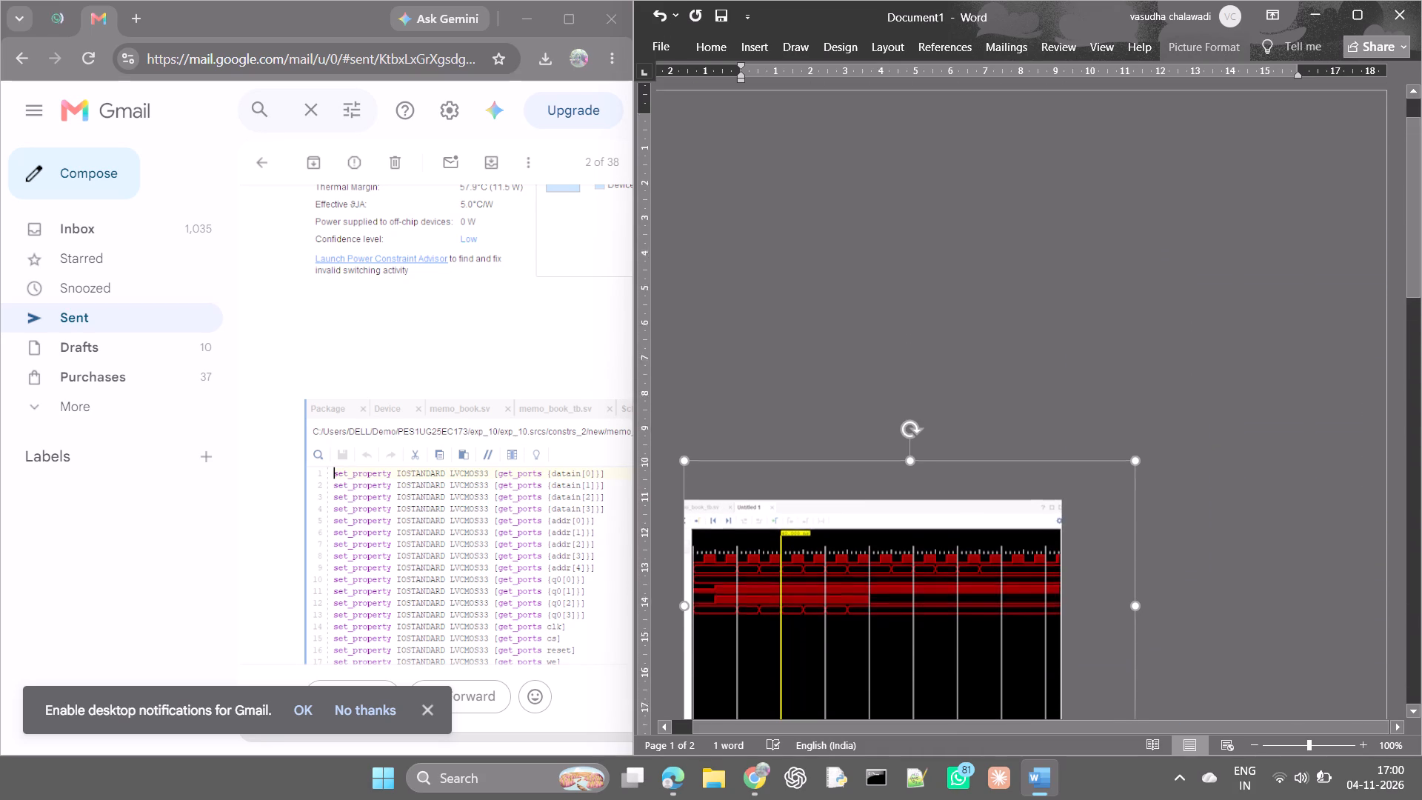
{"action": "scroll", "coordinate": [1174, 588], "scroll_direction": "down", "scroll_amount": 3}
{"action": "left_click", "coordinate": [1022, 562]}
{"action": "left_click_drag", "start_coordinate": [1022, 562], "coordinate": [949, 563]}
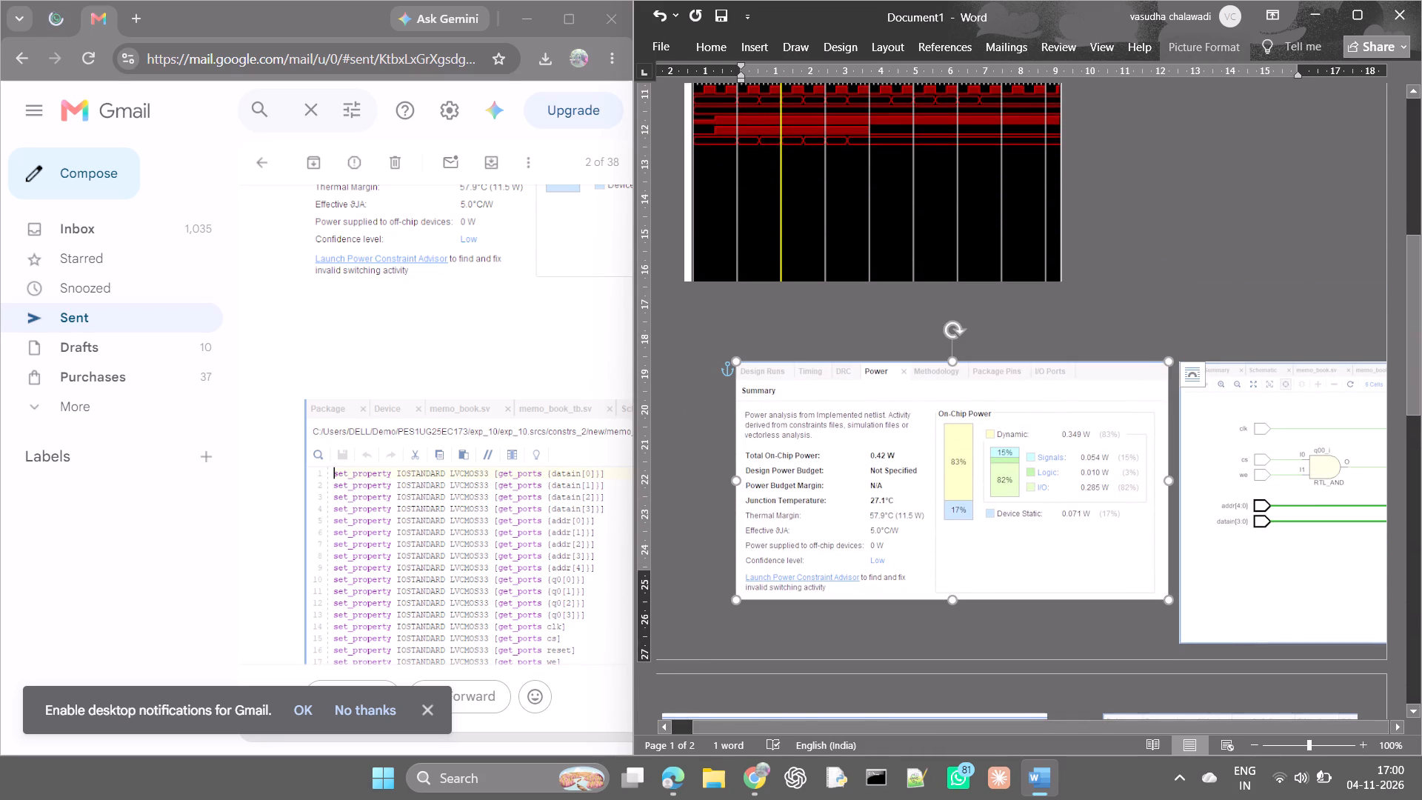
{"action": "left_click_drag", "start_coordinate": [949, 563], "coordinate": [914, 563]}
Position the power summary screenshot at the bottom left of the page with text wrapping.
{"action": "left_click", "coordinate": [1212, 41]}
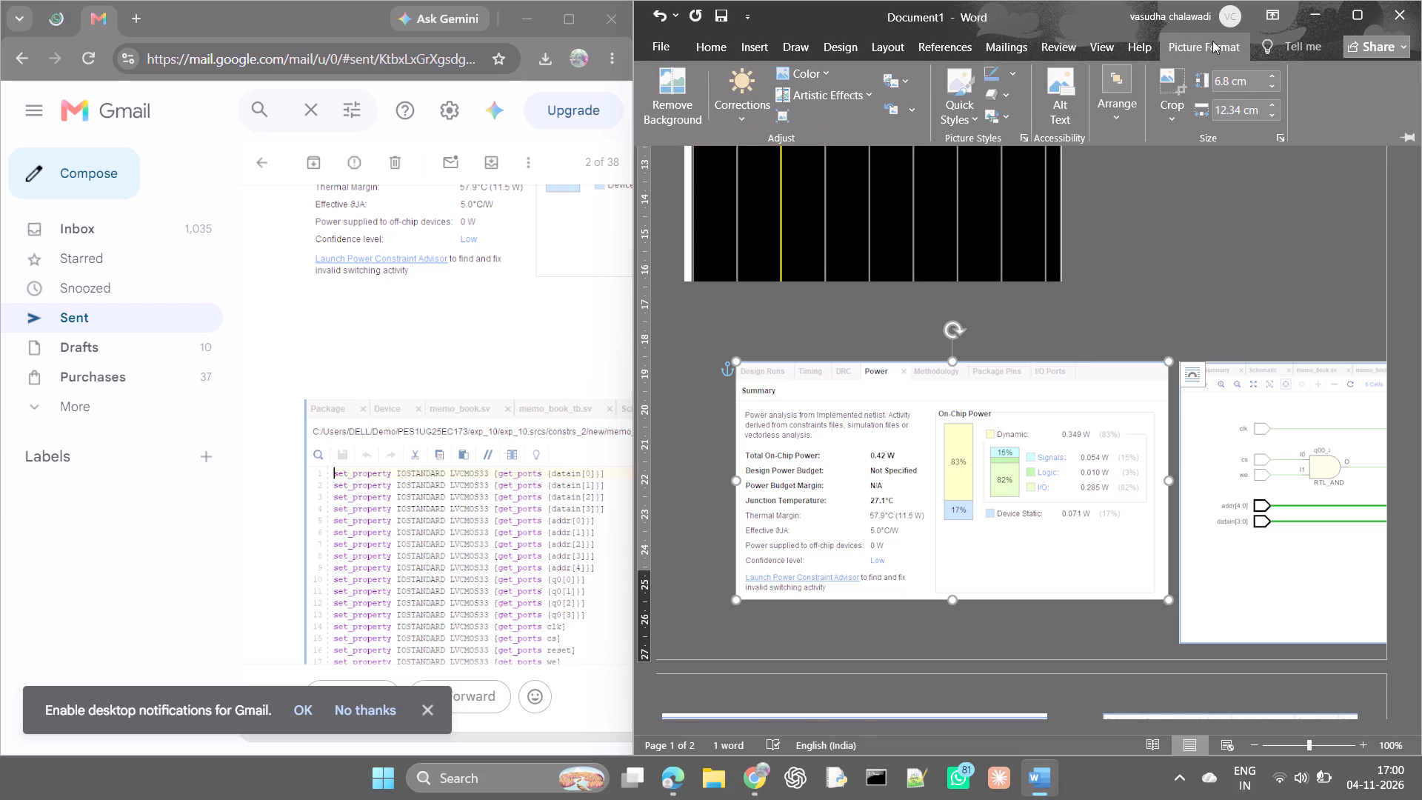
{"action": "left_click", "coordinate": [1126, 99]}
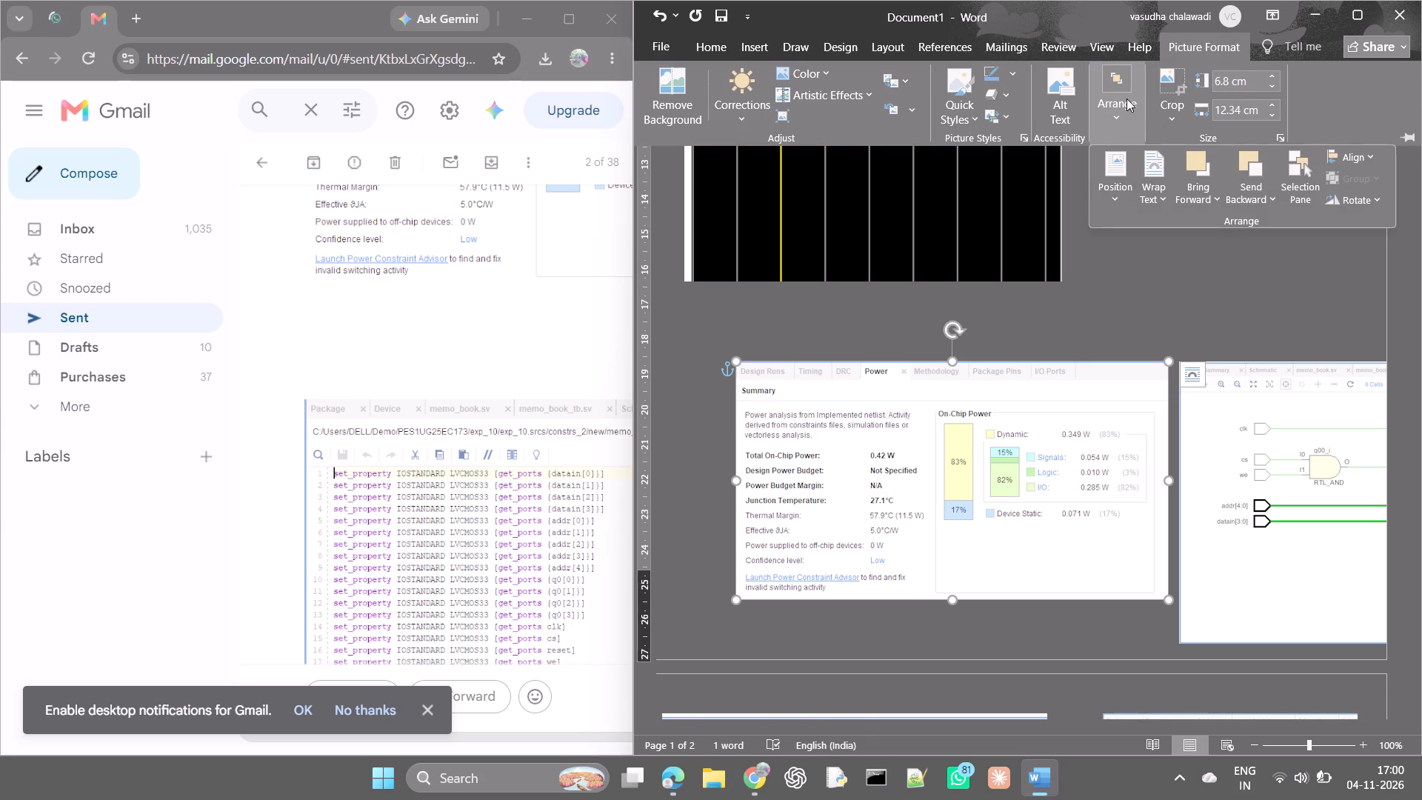
{"action": "left_click", "coordinate": [1115, 175]}
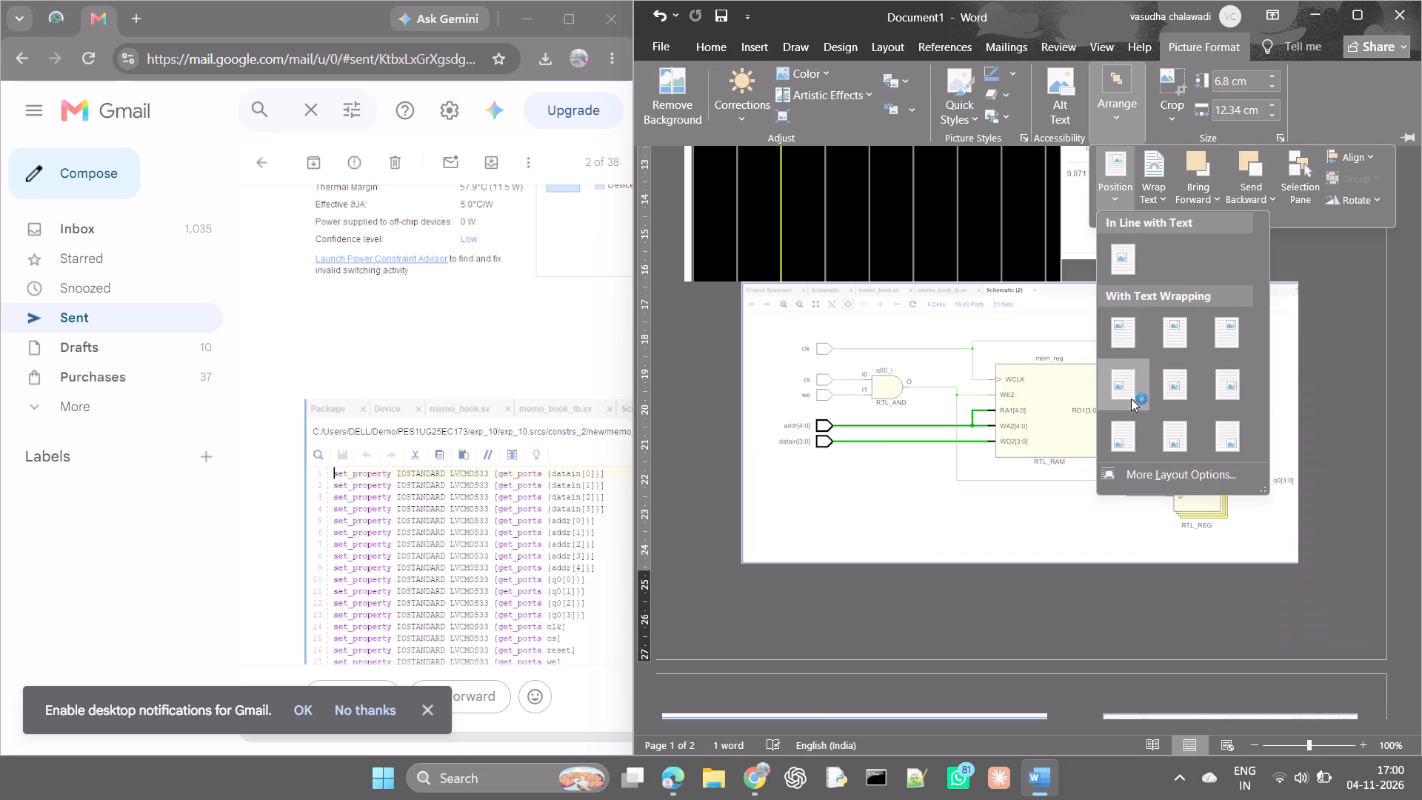
{"action": "left_click", "coordinate": [1131, 437]}
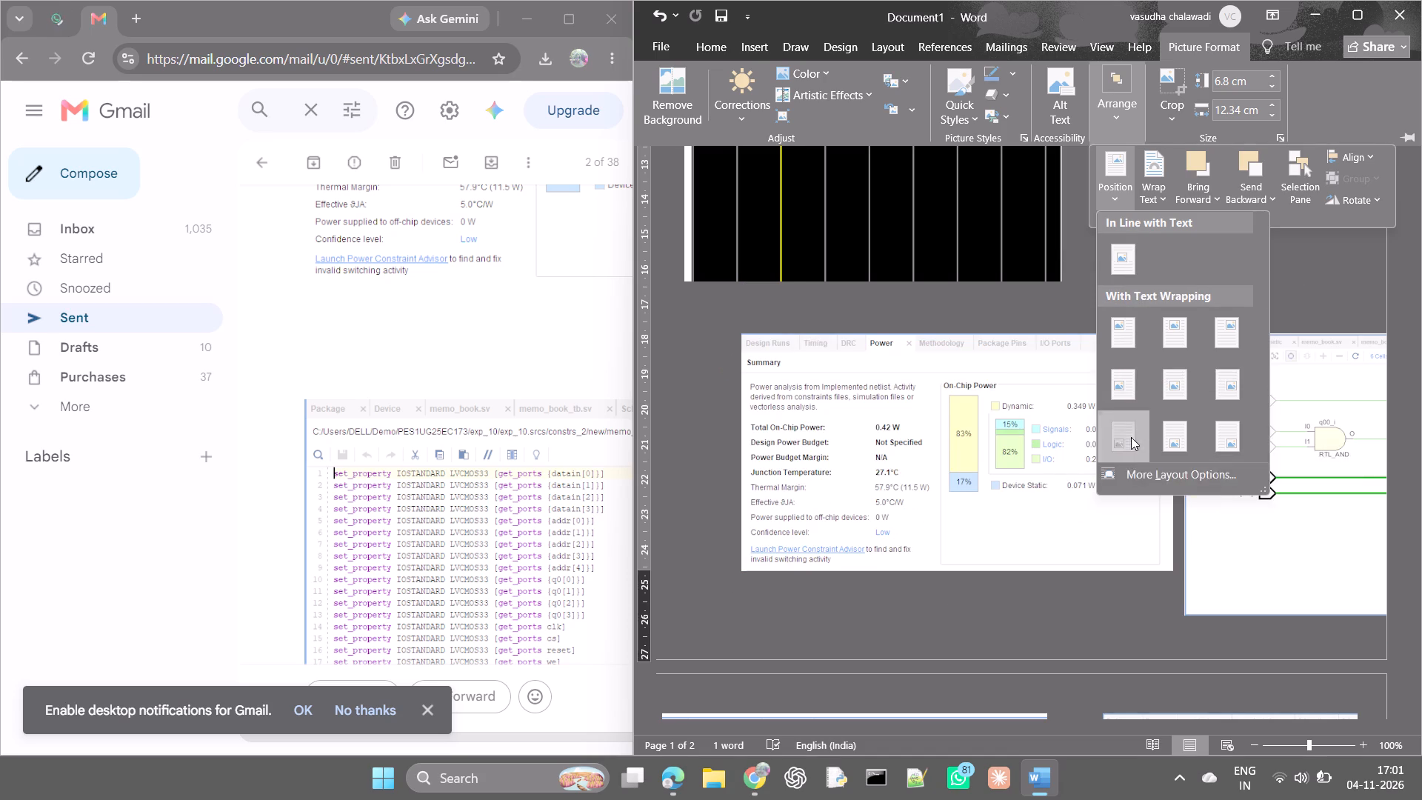
Move the power summary screenshot left to the page edge, below the waveform screenshot.
{"action": "left_click_drag", "start_coordinate": [1007, 470], "coordinate": [888, 490]}
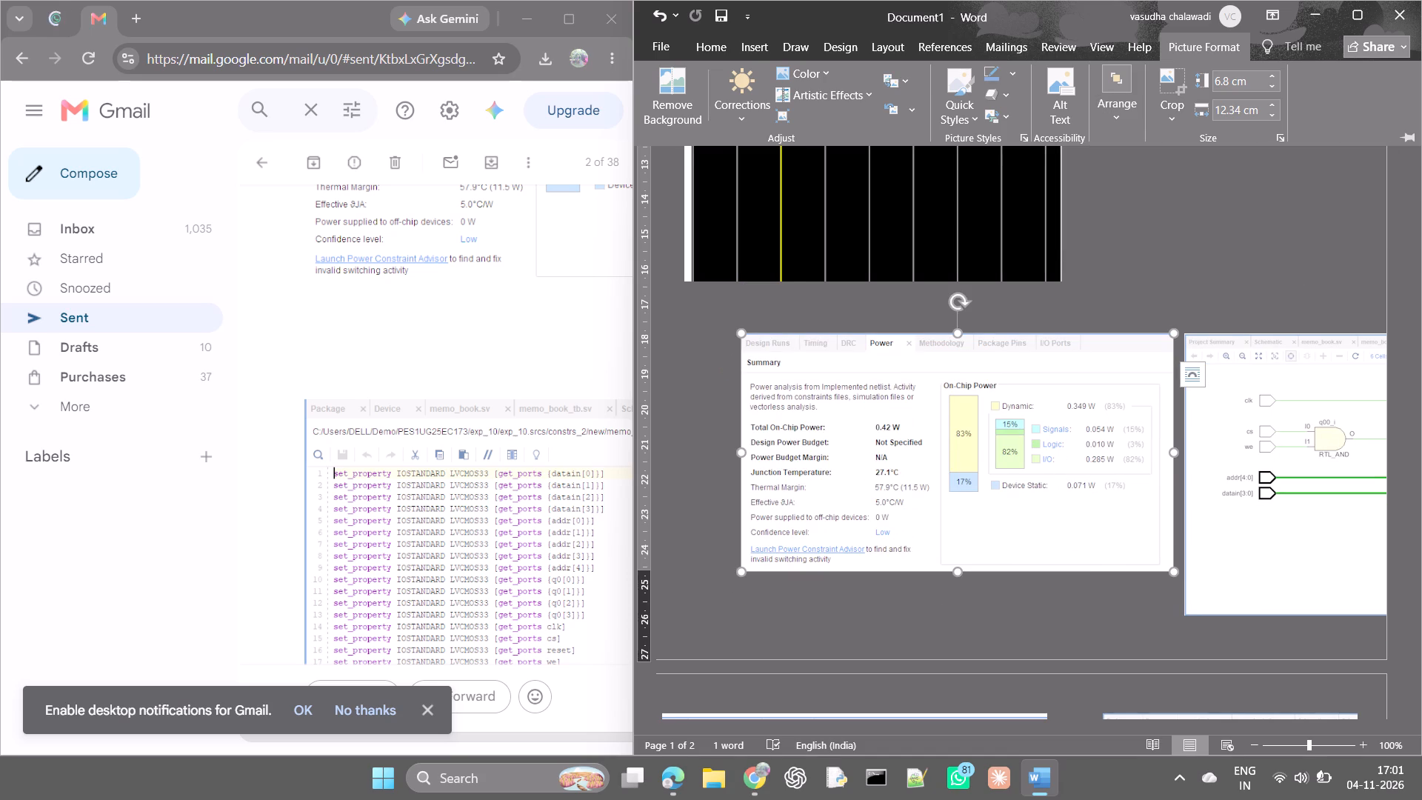
{"action": "left_click", "coordinate": [888, 490]}
{"action": "left_click_drag", "start_coordinate": [888, 490], "coordinate": [821, 525]}
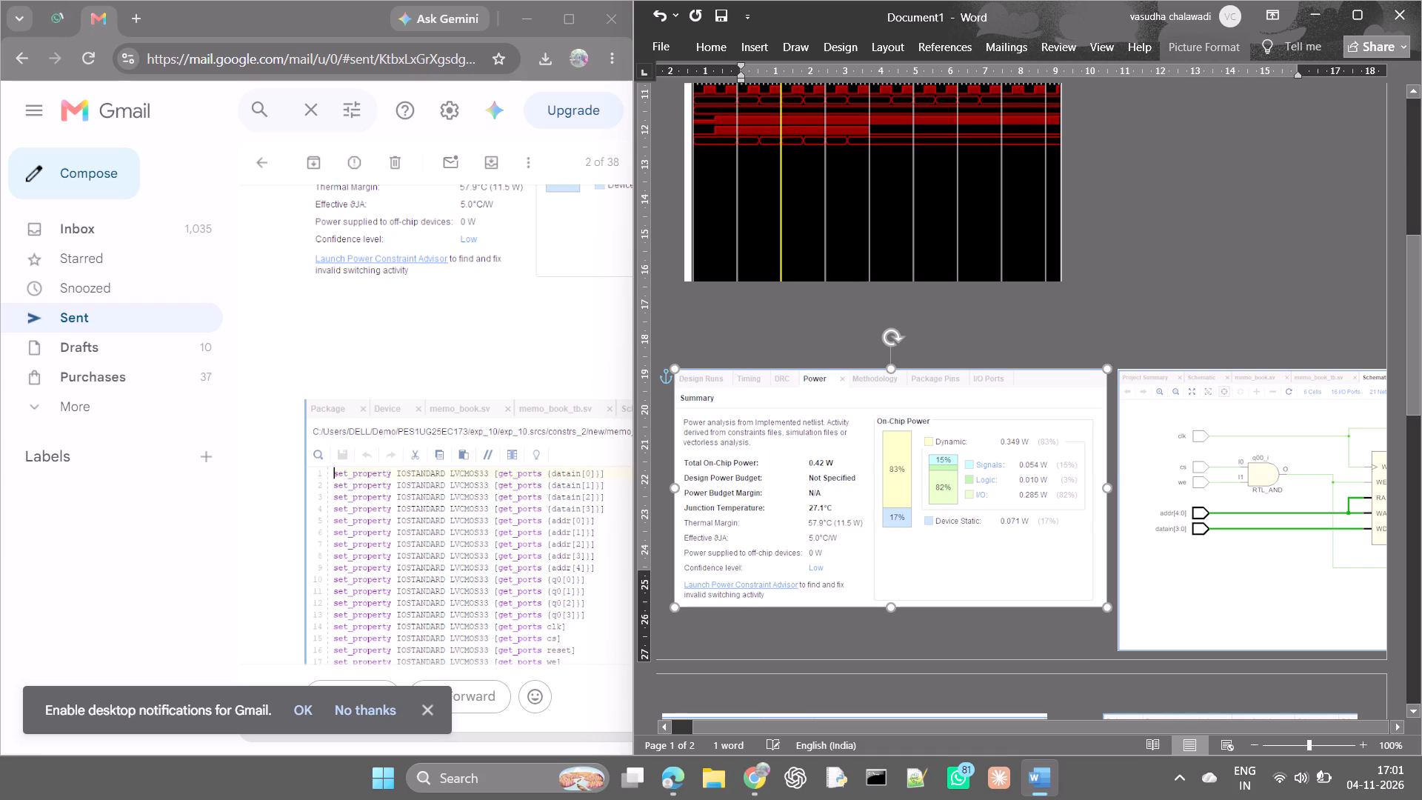
{"action": "left_click_drag", "start_coordinate": [821, 525], "coordinate": [813, 516]}
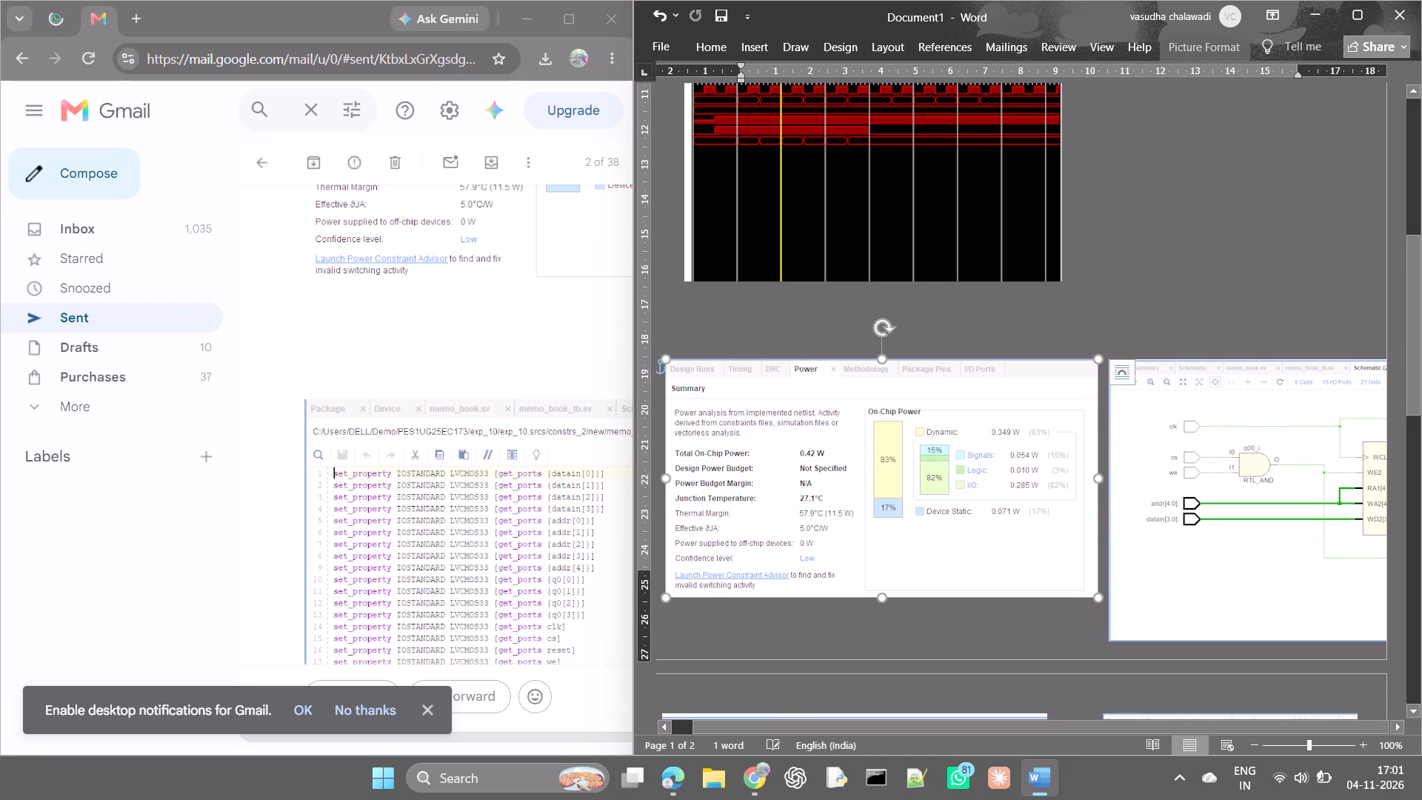
Position the RTL schematic picture at the top left of the page with text wrapping.
{"action": "left_click", "coordinate": [1269, 517]}
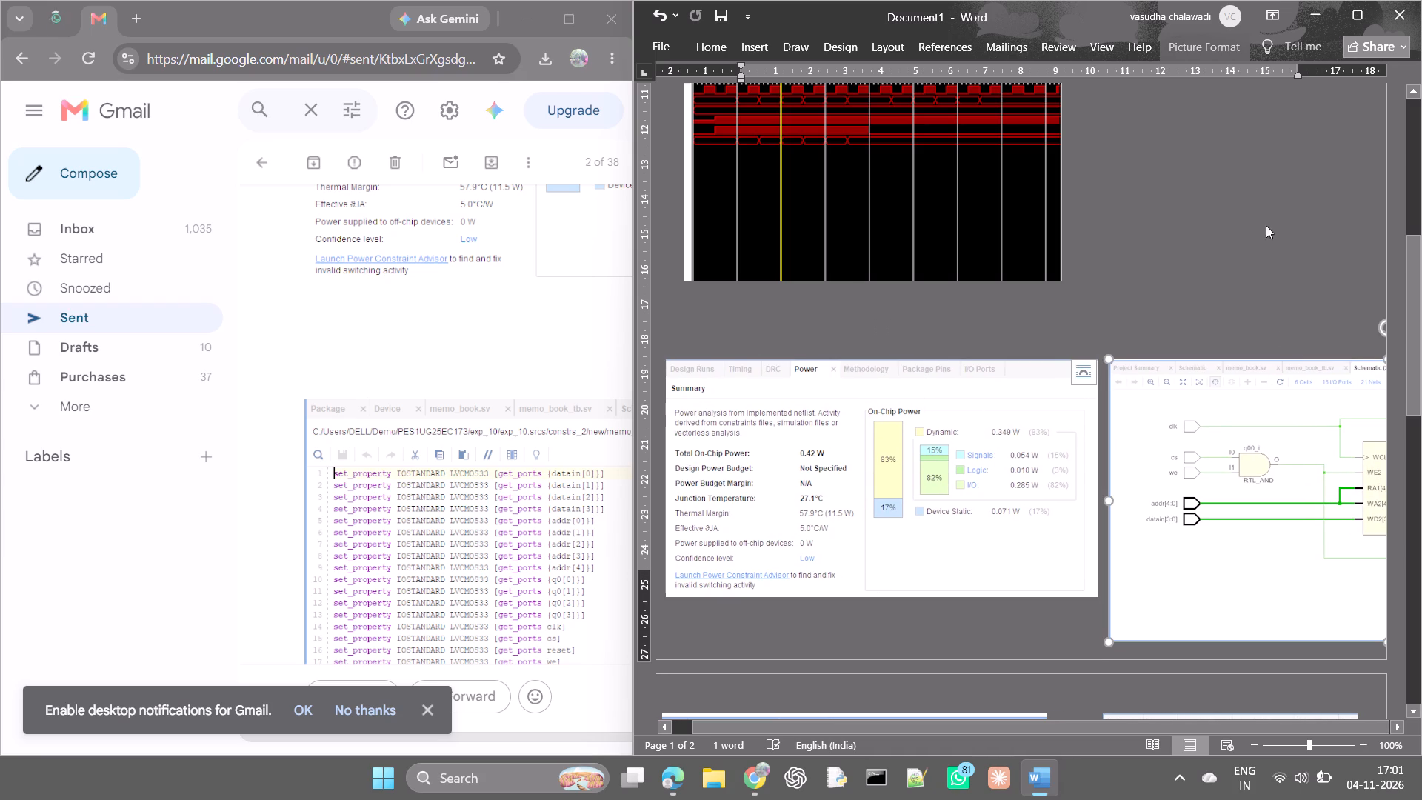
{"action": "left_click", "coordinate": [1206, 45]}
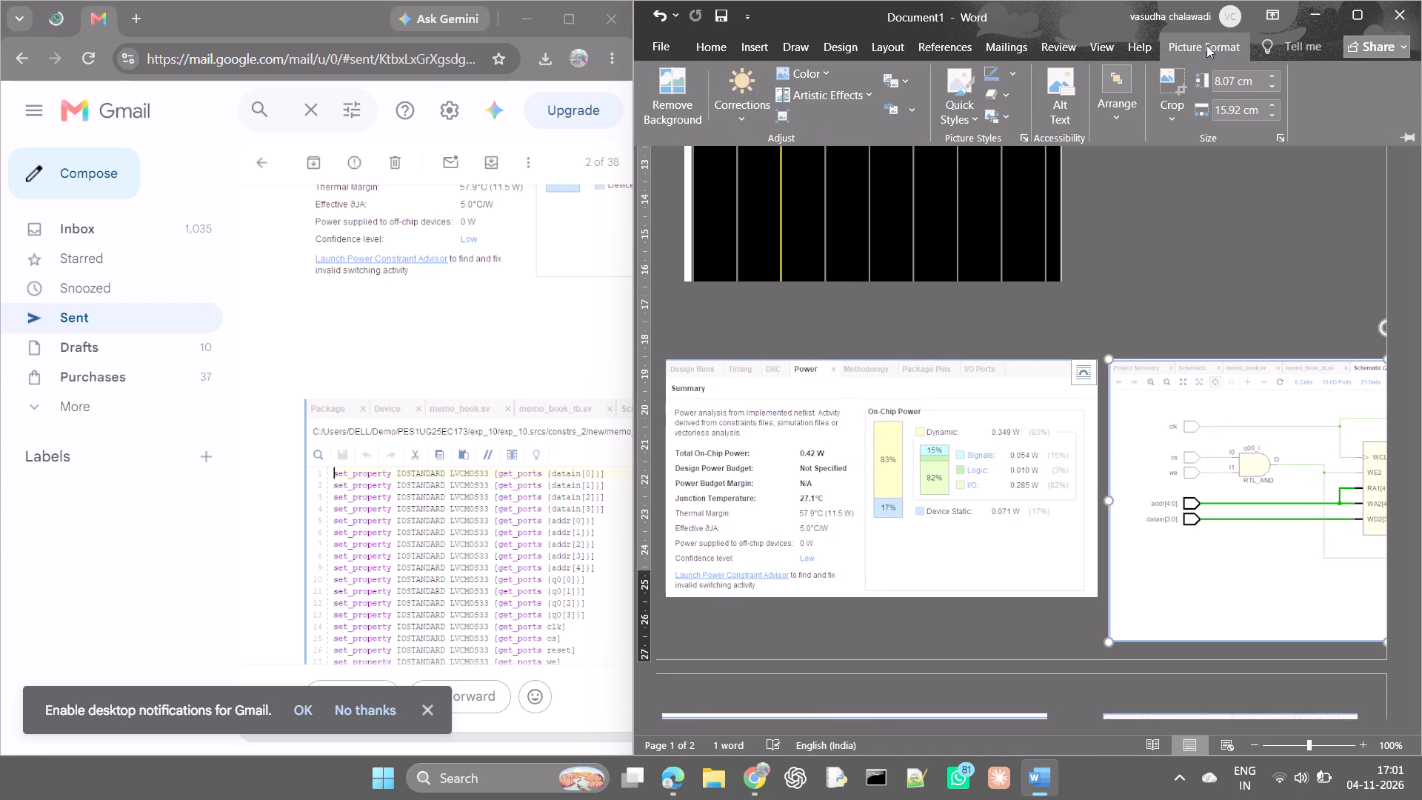
{"action": "left_click", "coordinate": [1126, 109]}
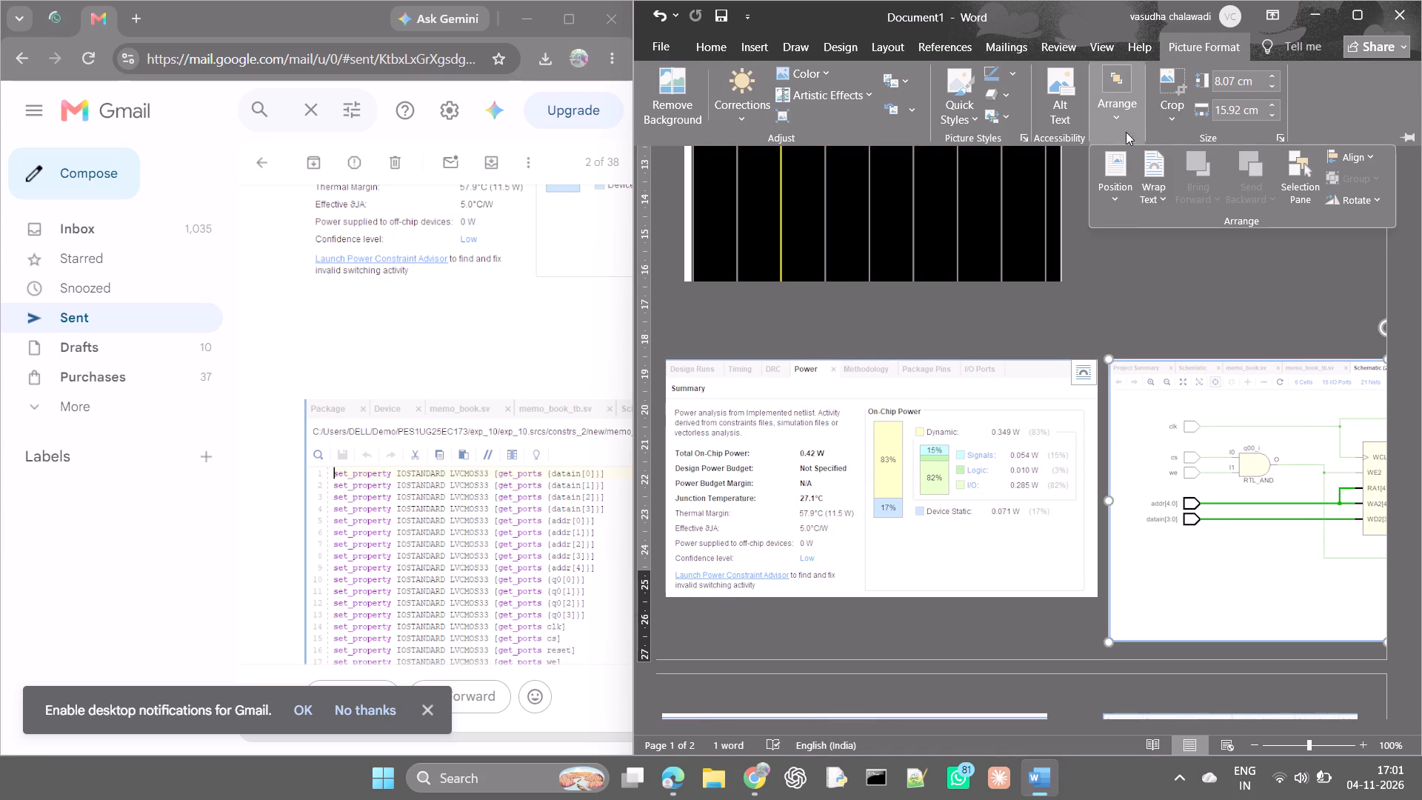
{"action": "left_click", "coordinate": [1126, 158]}
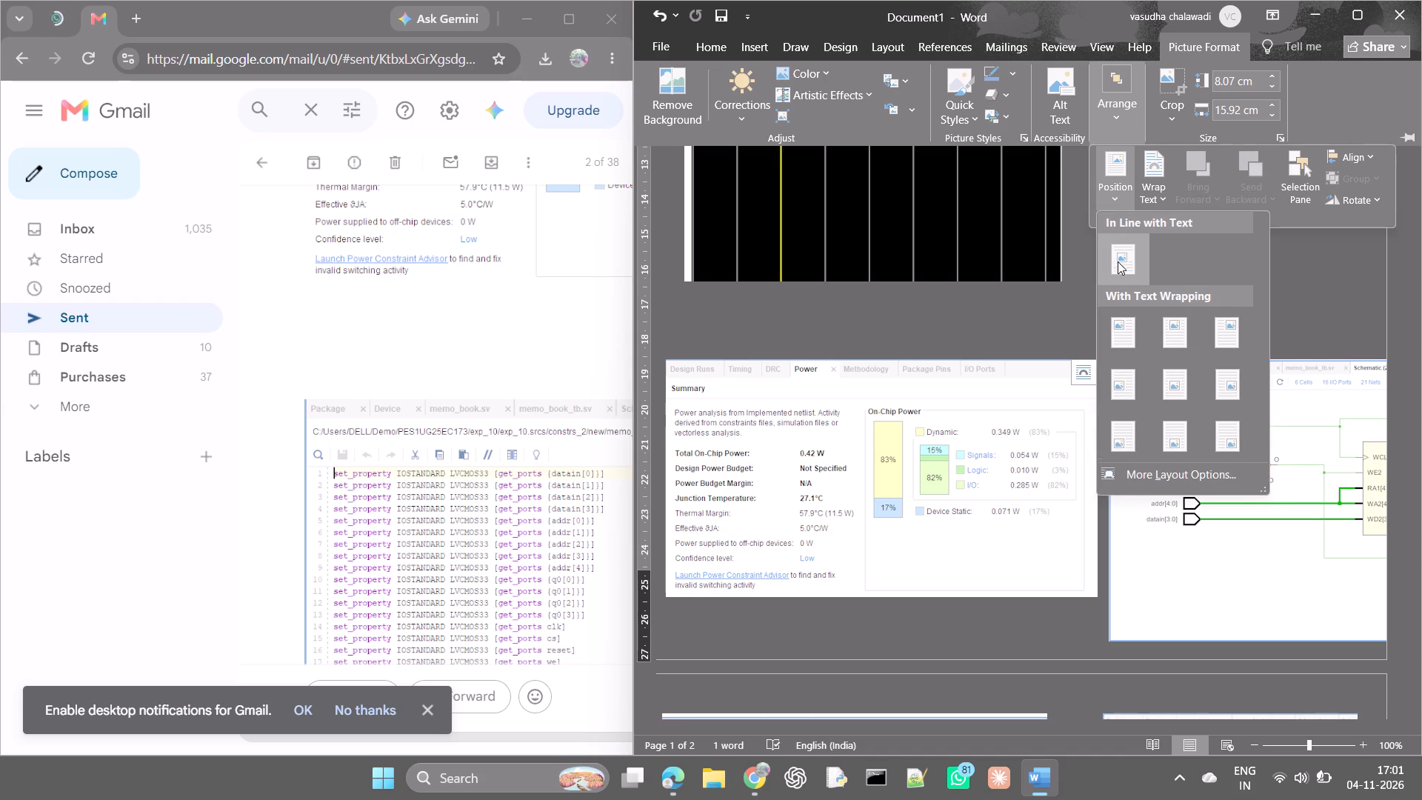
{"action": "left_click", "coordinate": [1127, 340]}
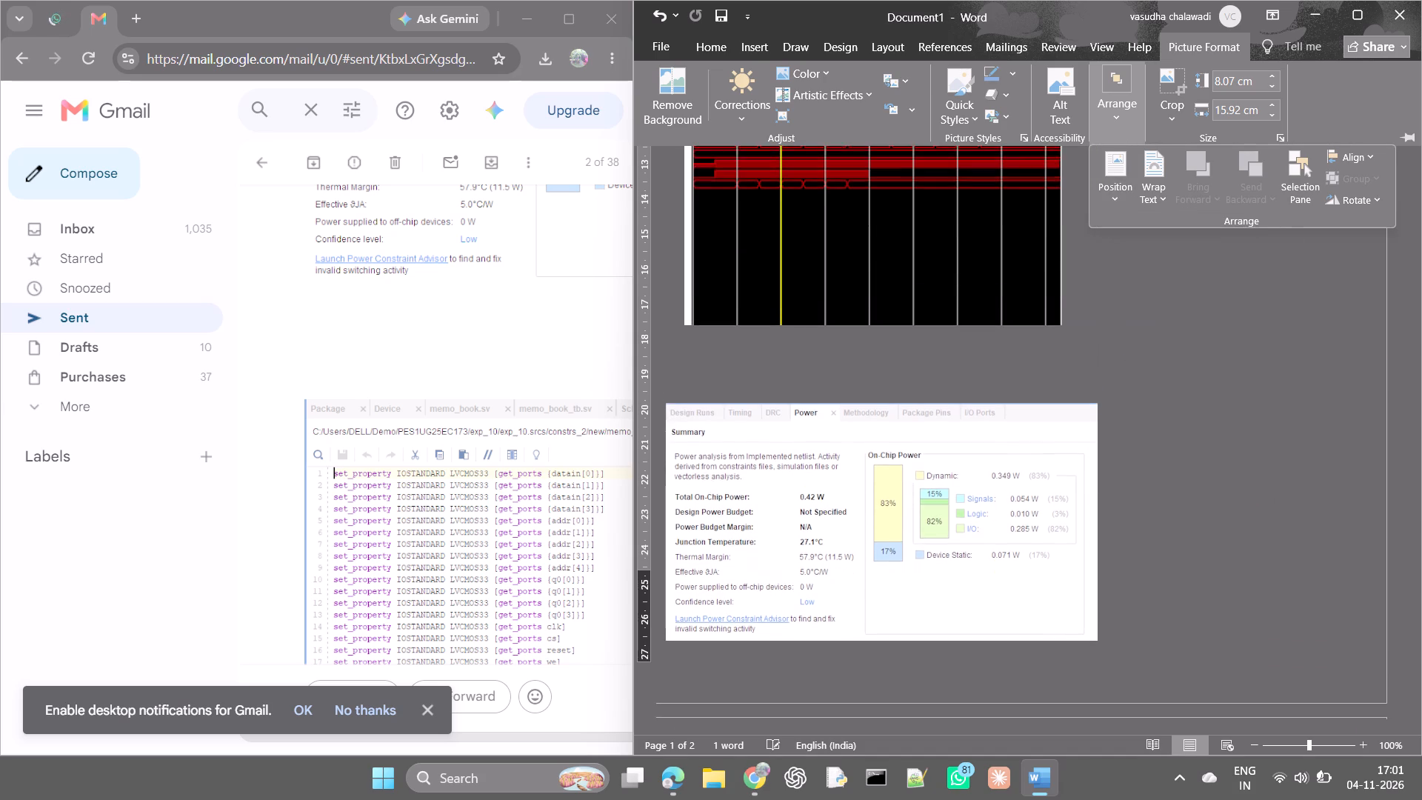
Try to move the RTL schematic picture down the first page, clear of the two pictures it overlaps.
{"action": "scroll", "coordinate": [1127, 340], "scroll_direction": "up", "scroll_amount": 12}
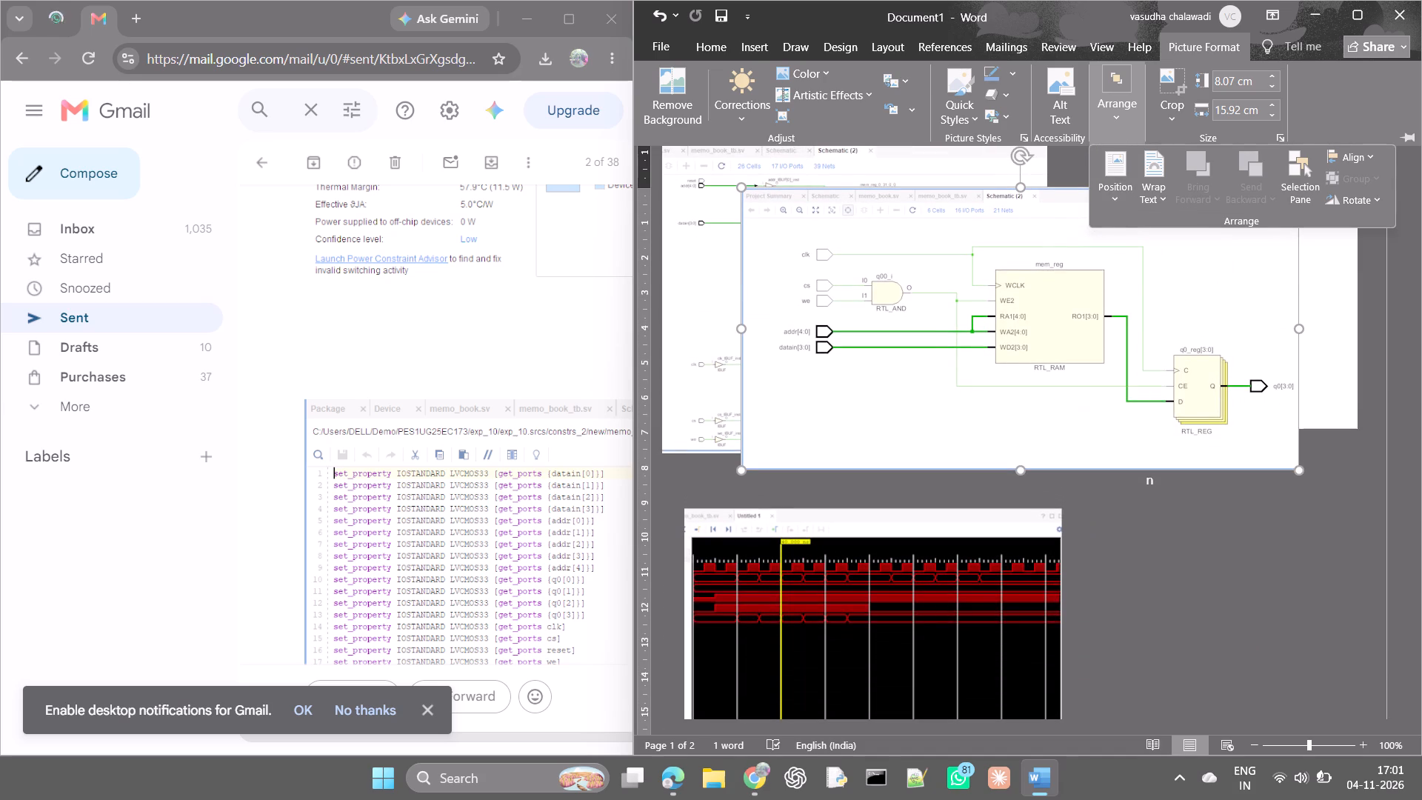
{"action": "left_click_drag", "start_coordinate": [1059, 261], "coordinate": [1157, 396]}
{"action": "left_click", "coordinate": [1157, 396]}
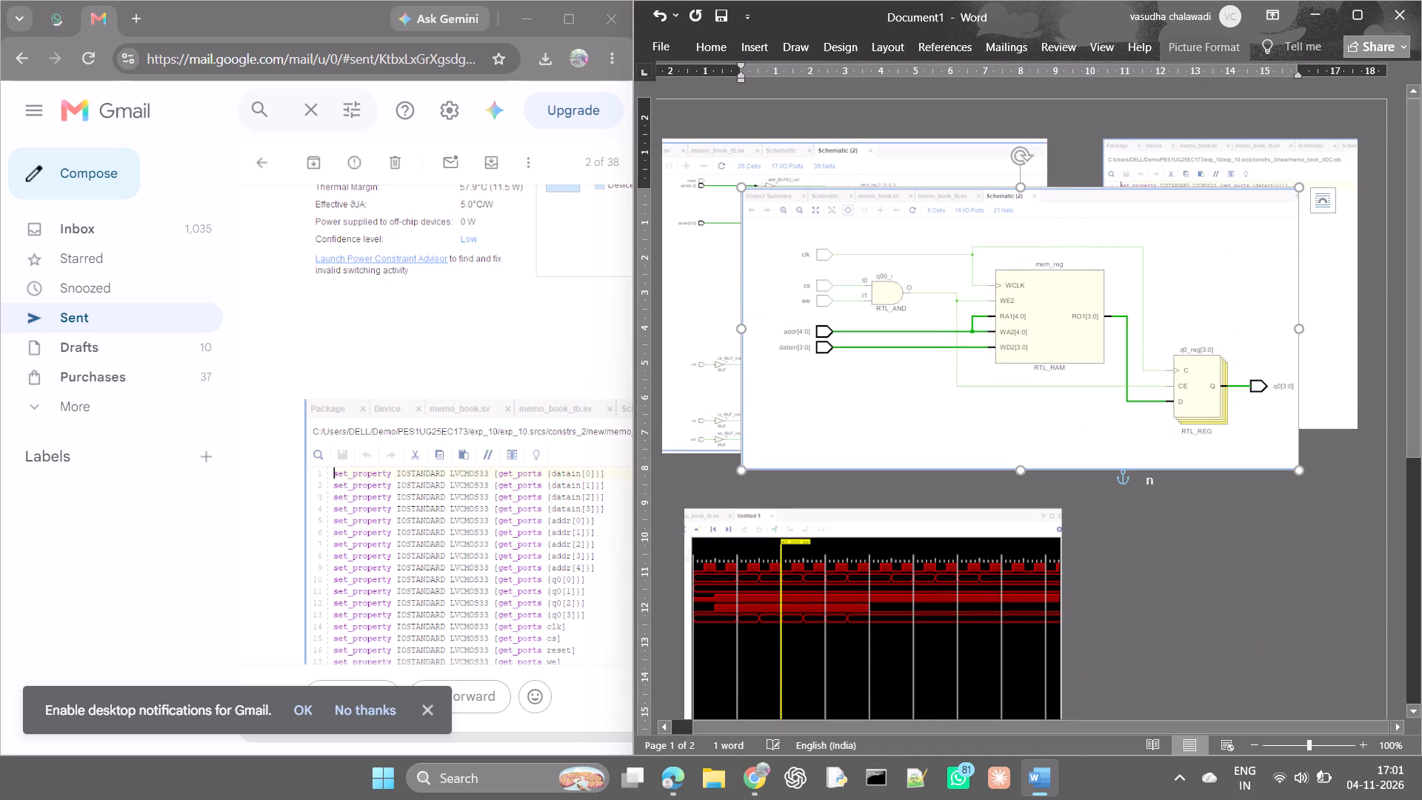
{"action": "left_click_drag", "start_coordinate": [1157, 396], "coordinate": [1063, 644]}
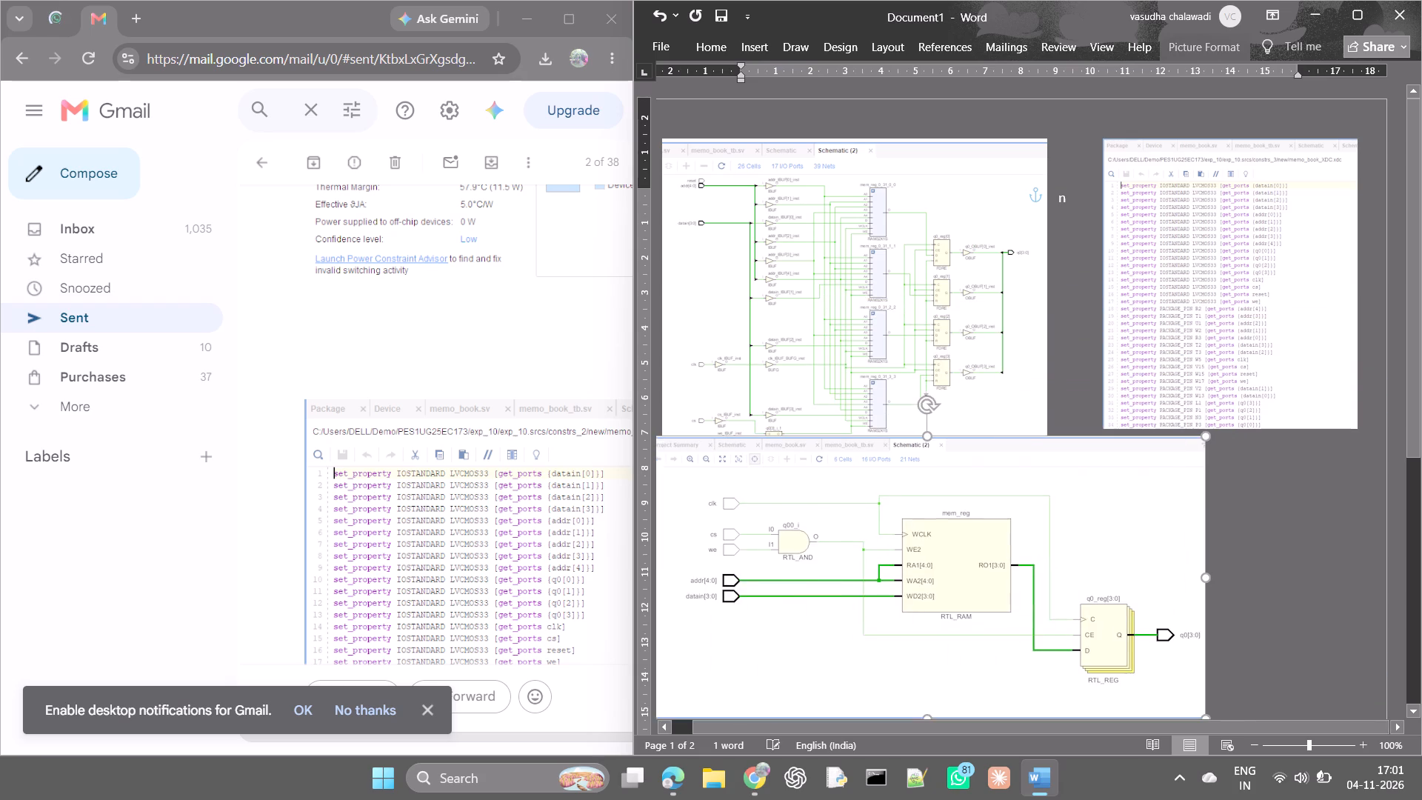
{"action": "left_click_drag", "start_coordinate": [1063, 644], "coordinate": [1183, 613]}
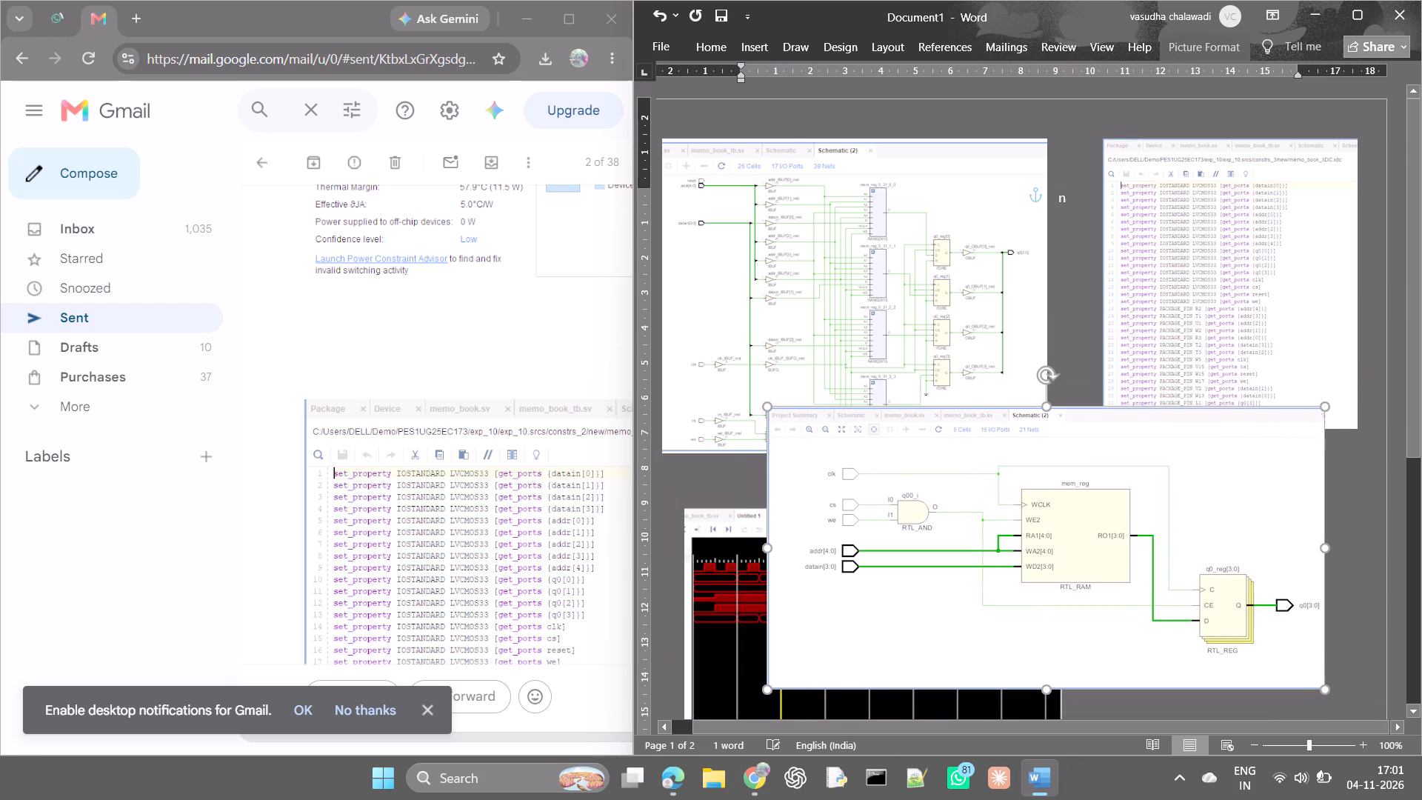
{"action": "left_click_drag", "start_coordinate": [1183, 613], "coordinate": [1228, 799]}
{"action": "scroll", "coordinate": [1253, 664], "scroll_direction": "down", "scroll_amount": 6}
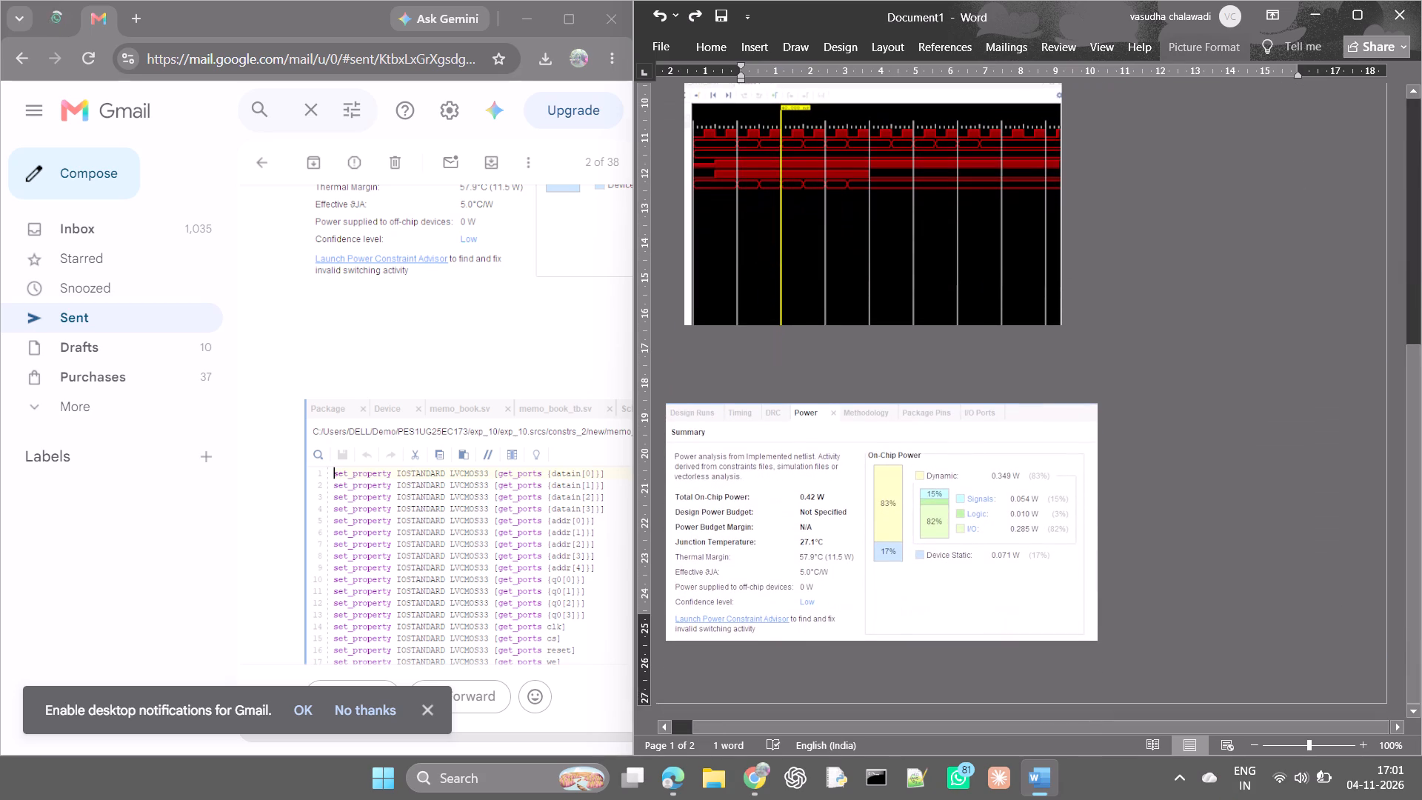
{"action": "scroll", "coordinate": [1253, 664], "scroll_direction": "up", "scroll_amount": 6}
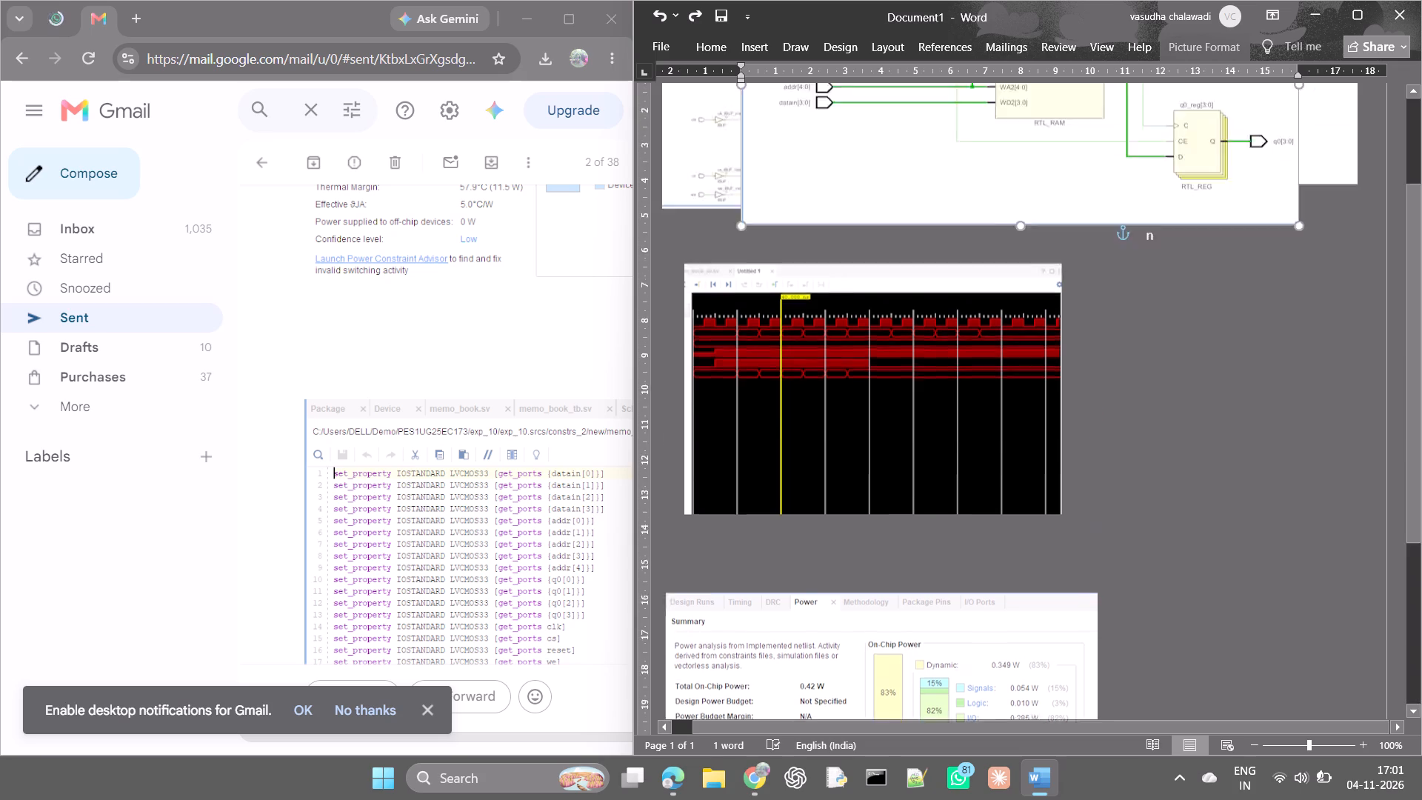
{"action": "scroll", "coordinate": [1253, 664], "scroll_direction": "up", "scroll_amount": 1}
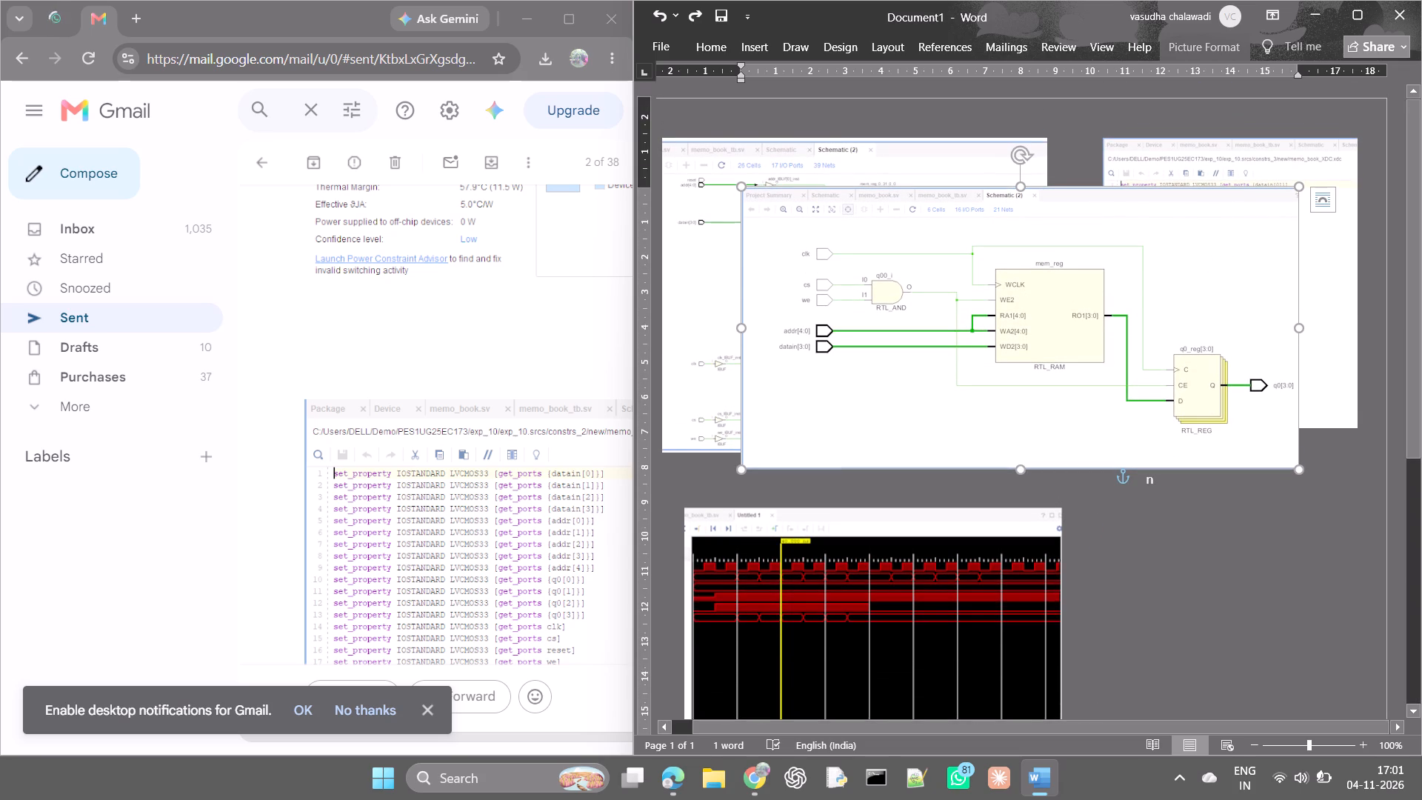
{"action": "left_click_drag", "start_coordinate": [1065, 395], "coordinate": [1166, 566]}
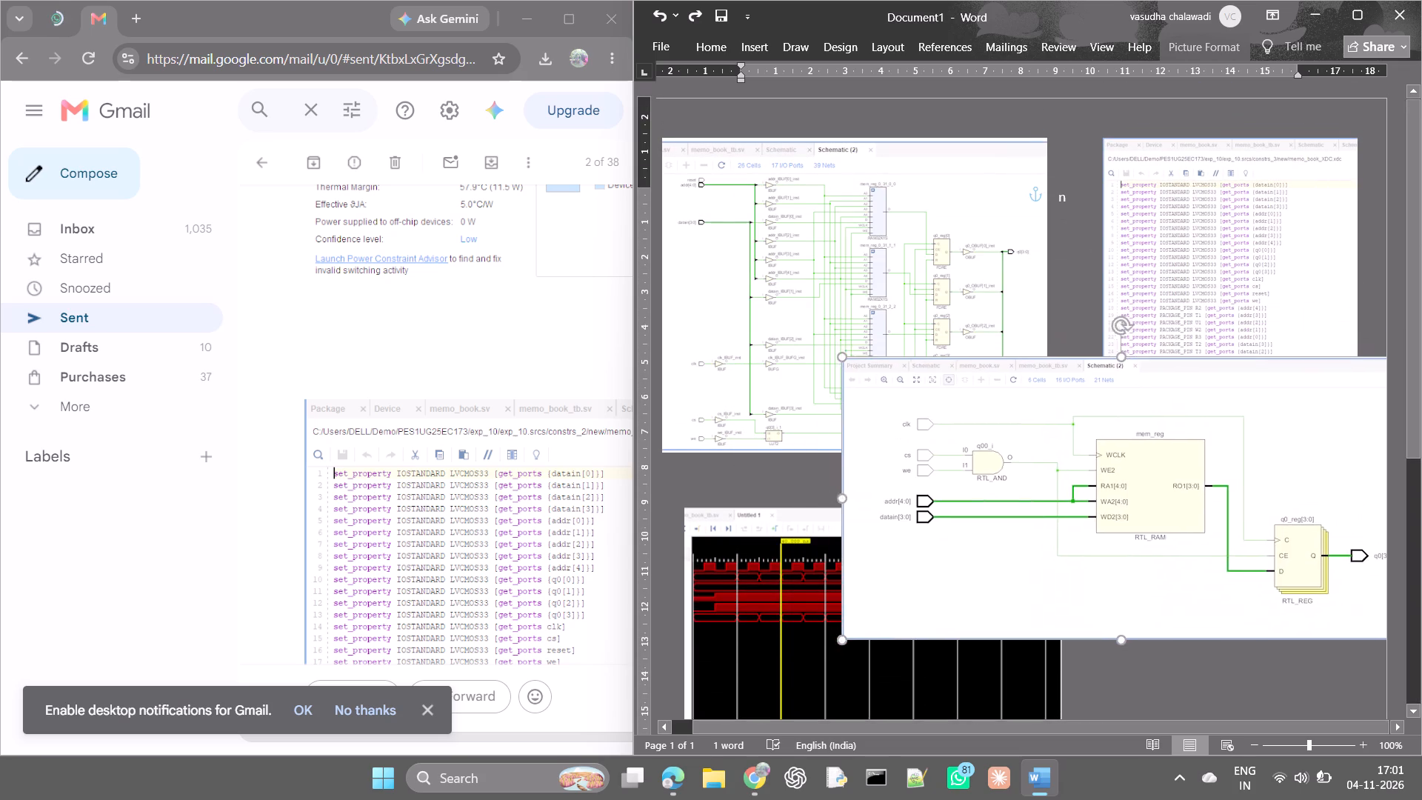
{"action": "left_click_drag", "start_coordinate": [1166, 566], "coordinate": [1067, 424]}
Shrink the power summary screenshot proportionally to roughly the width of the waveform screenshot above it.
{"action": "scroll", "coordinate": [1067, 424], "scroll_direction": "down", "scroll_amount": 1}
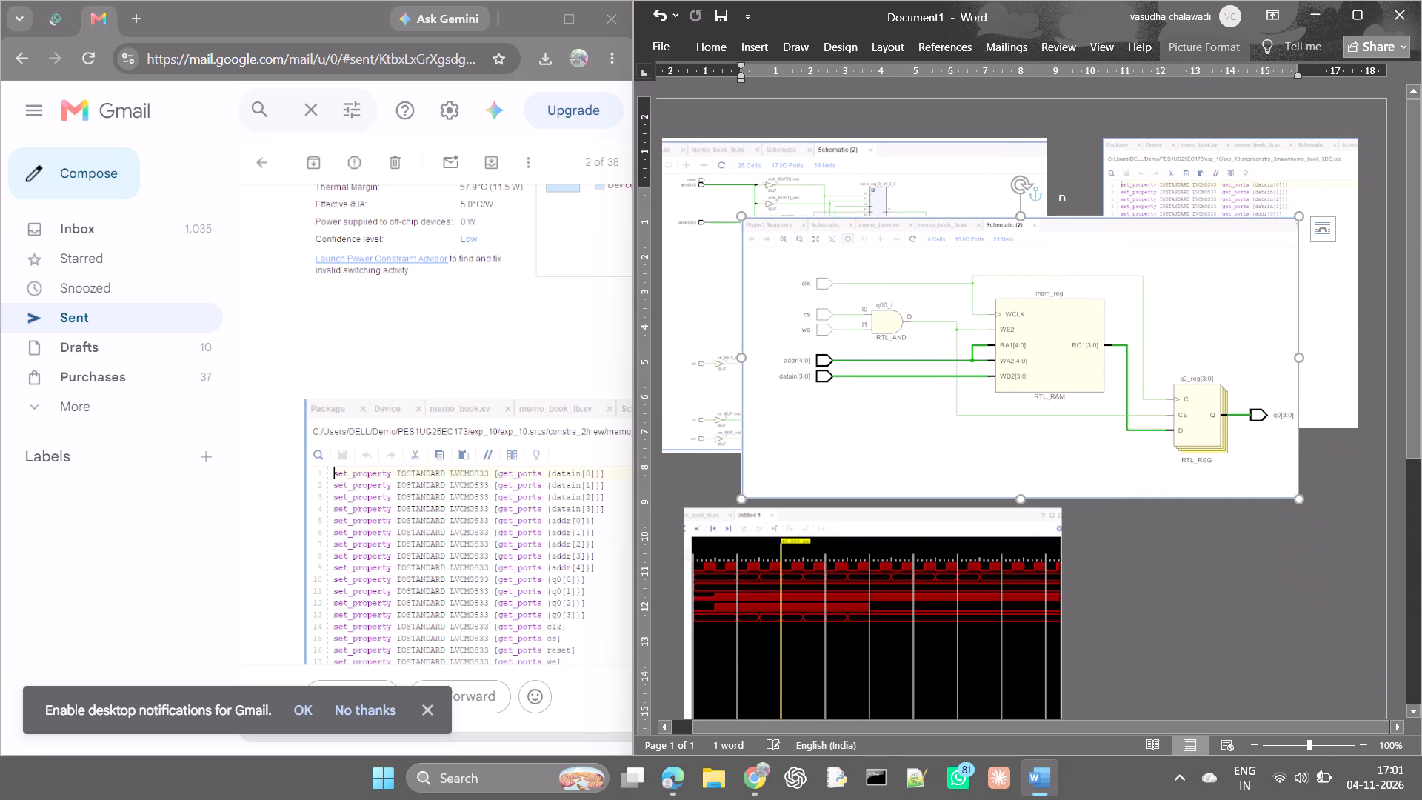
{"action": "scroll", "coordinate": [1067, 424], "scroll_direction": "down", "scroll_amount": 5}
{"action": "left_click", "coordinate": [947, 522]}
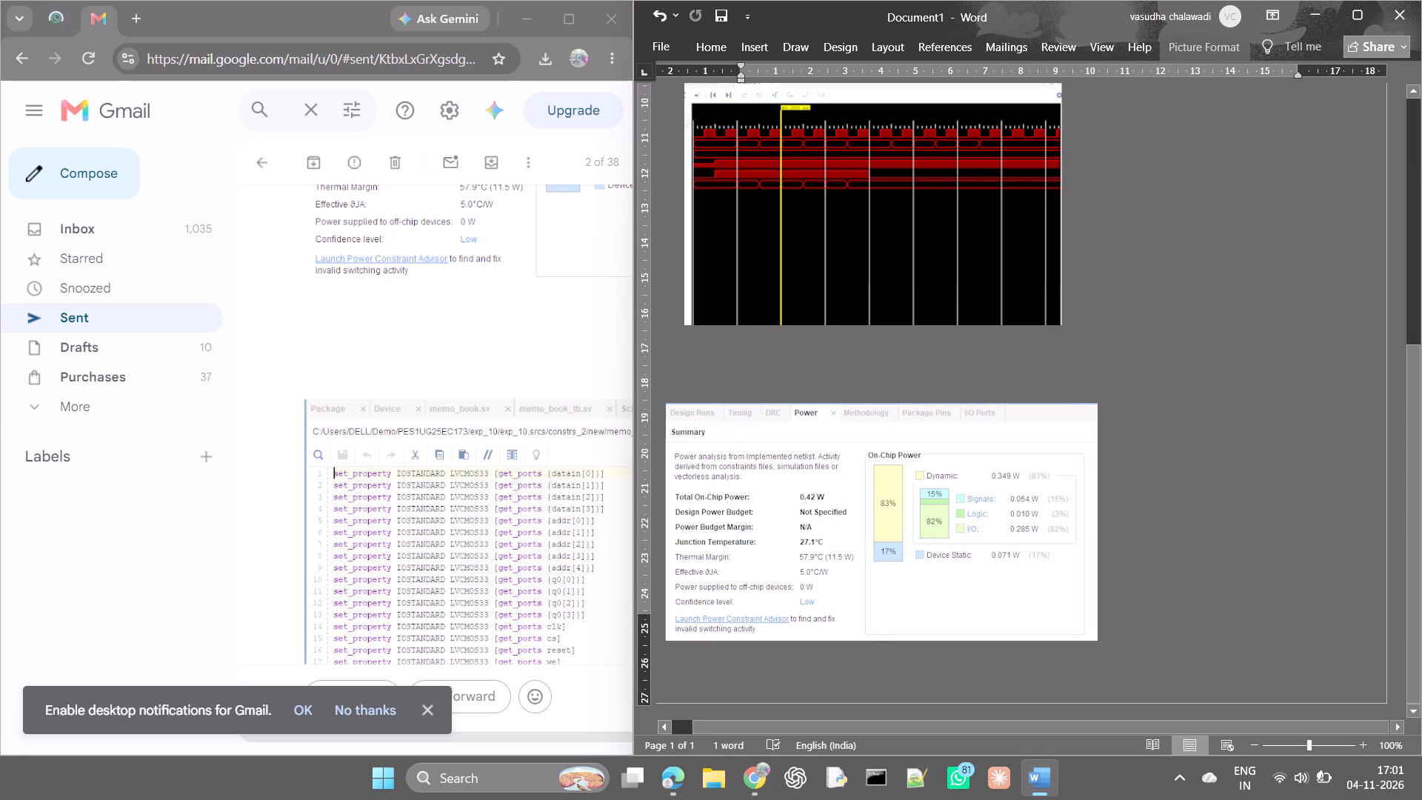
{"action": "left_click_drag", "start_coordinate": [1099, 638], "coordinate": [1081, 623]}
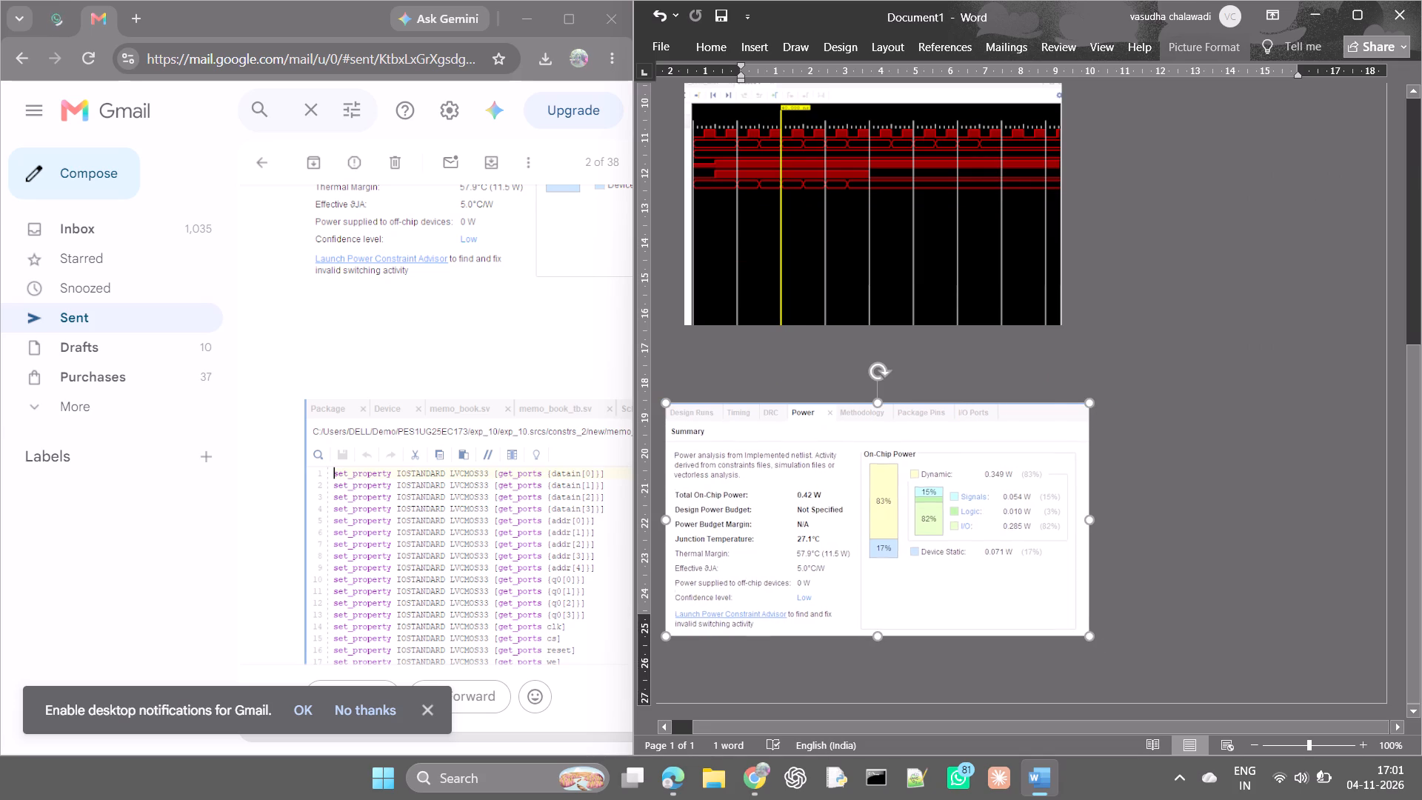
{"action": "left_click_drag", "start_coordinate": [1081, 623], "coordinate": [1049, 590]}
Shrink the waveform screenshot proportionally to make room for another picture beside it.
{"action": "left_click", "coordinate": [984, 251]}
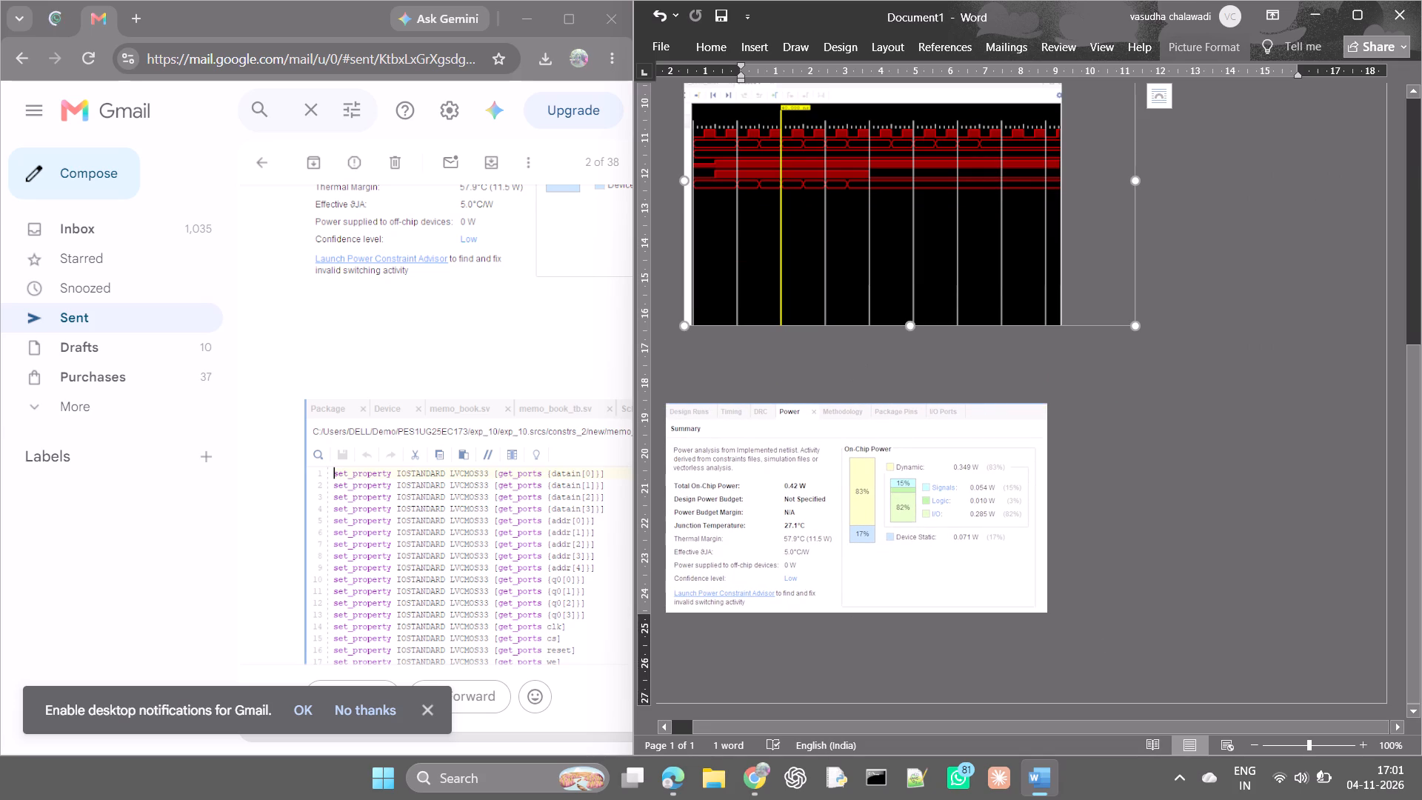
{"action": "left_click_drag", "start_coordinate": [1141, 325], "coordinate": [1073, 288]}
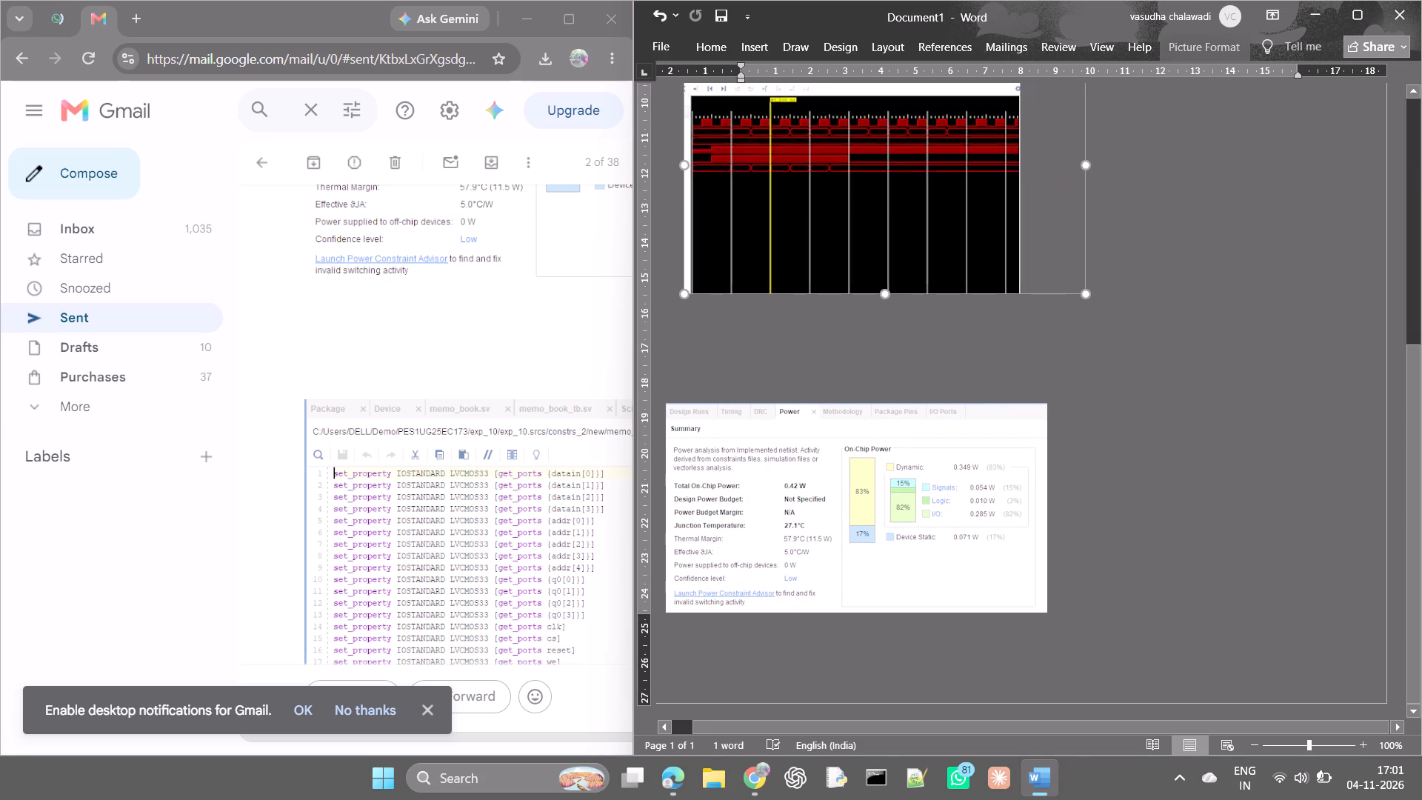
{"action": "left_click_drag", "start_coordinate": [1073, 288], "coordinate": [1061, 280]}
Move the power summary screenshot up beside the waveform screenshot, on its right.
{"action": "left_click_drag", "start_coordinate": [960, 456], "coordinate": [1013, 399]}
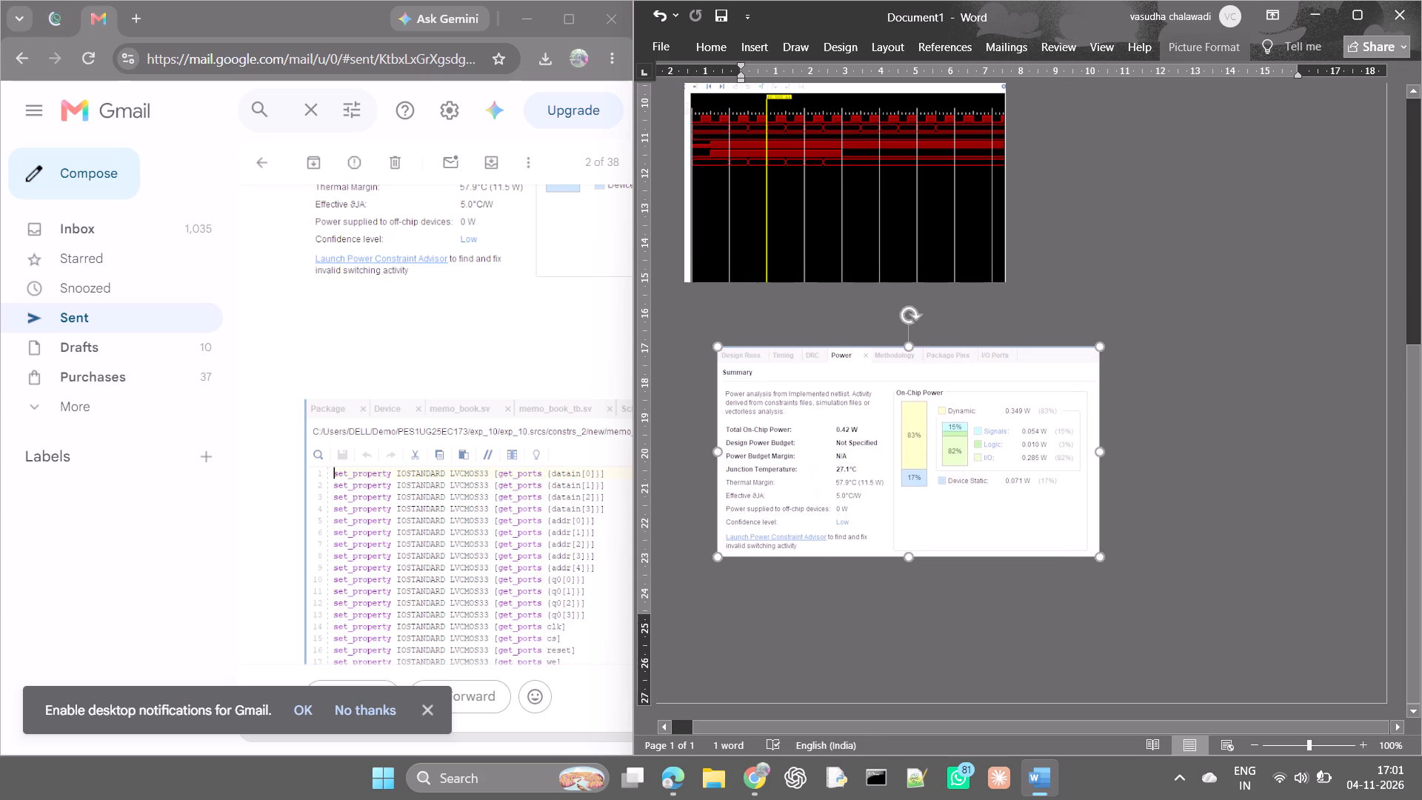
{"action": "left_click_drag", "start_coordinate": [1013, 399], "coordinate": [1320, 130]}
Move the RTL schematic picture to the bottom of the first page, beneath the waveform and power summary screenshots.
{"action": "scroll", "coordinate": [1198, 335], "scroll_direction": "up", "scroll_amount": 3}
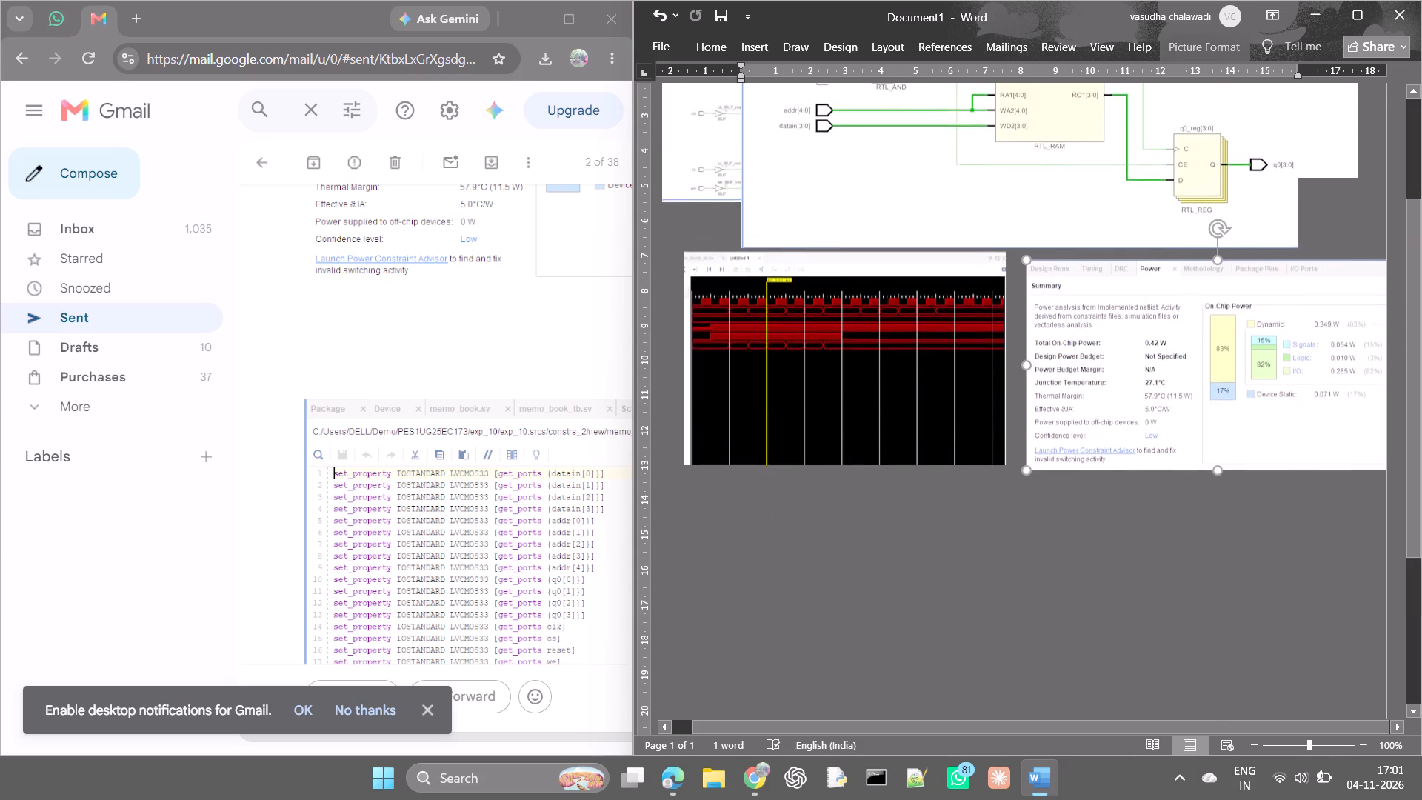
{"action": "left_click_drag", "start_coordinate": [1081, 173], "coordinate": [1055, 701]}
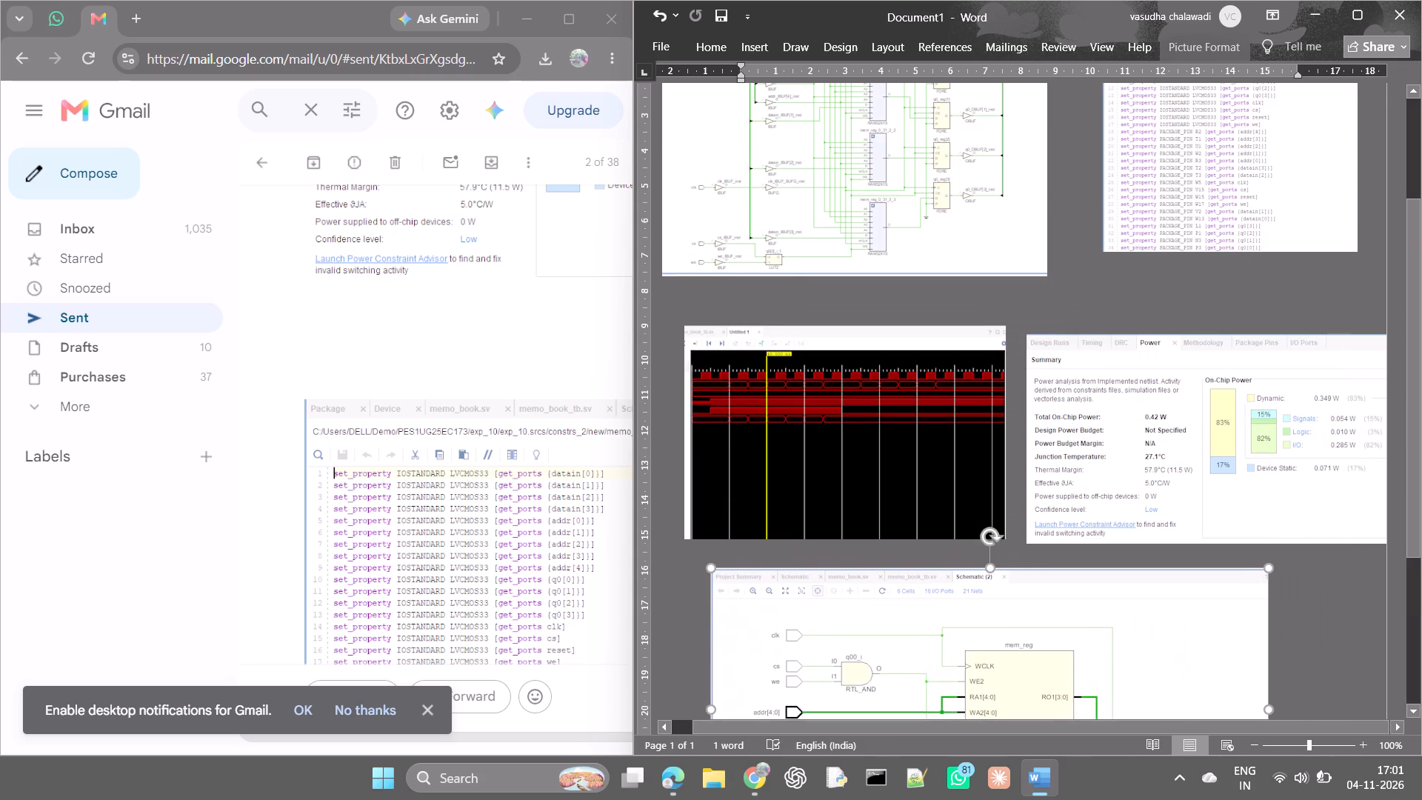
{"action": "left_click_drag", "start_coordinate": [1055, 701], "coordinate": [1076, 712]}
{"action": "scroll", "coordinate": [1076, 712], "scroll_direction": "down", "scroll_amount": 2}
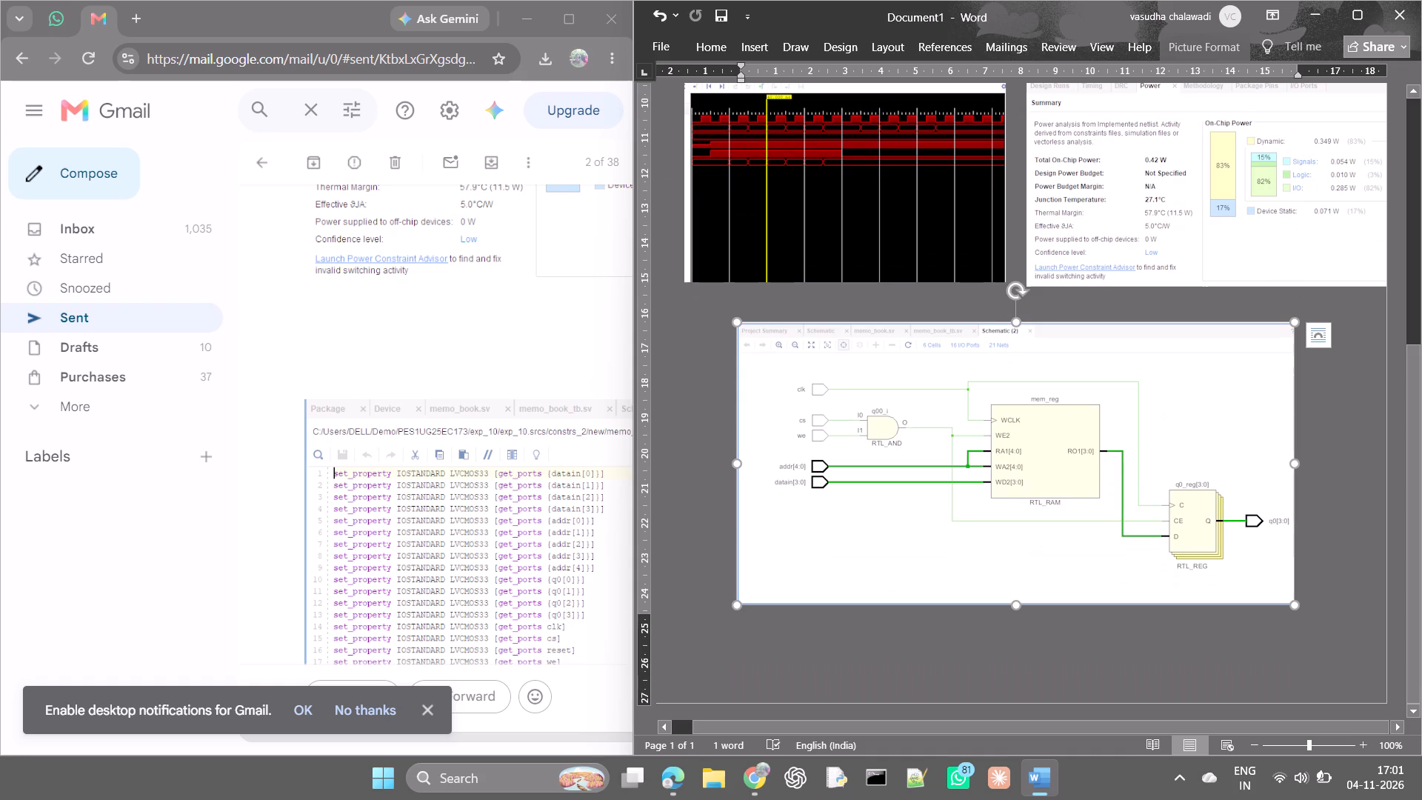
{"action": "left_click_drag", "start_coordinate": [998, 541], "coordinate": [990, 588]}
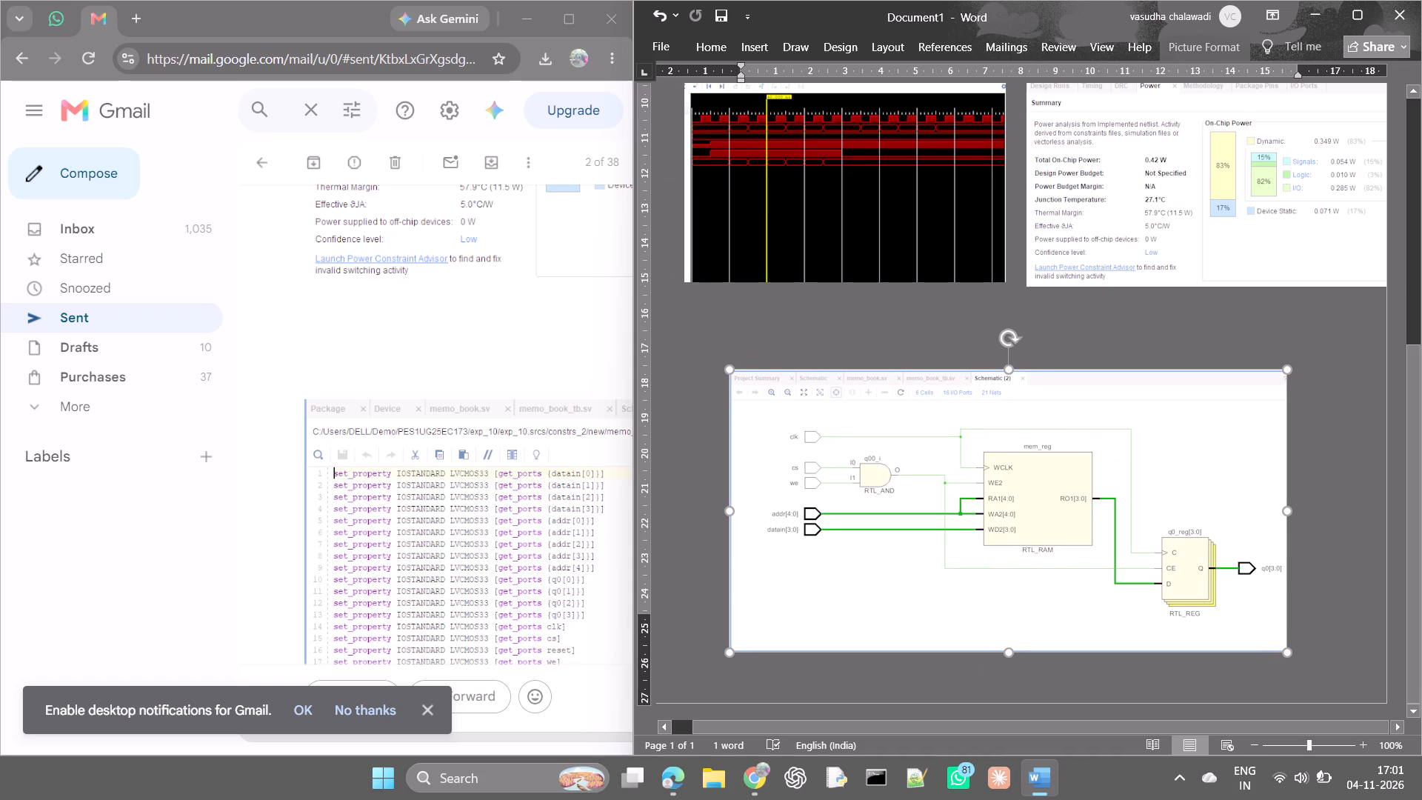
Shift the waveform screenshot left to the page edge and the power summary screenshot slightly left beside it.
{"action": "left_click", "coordinate": [818, 244]}
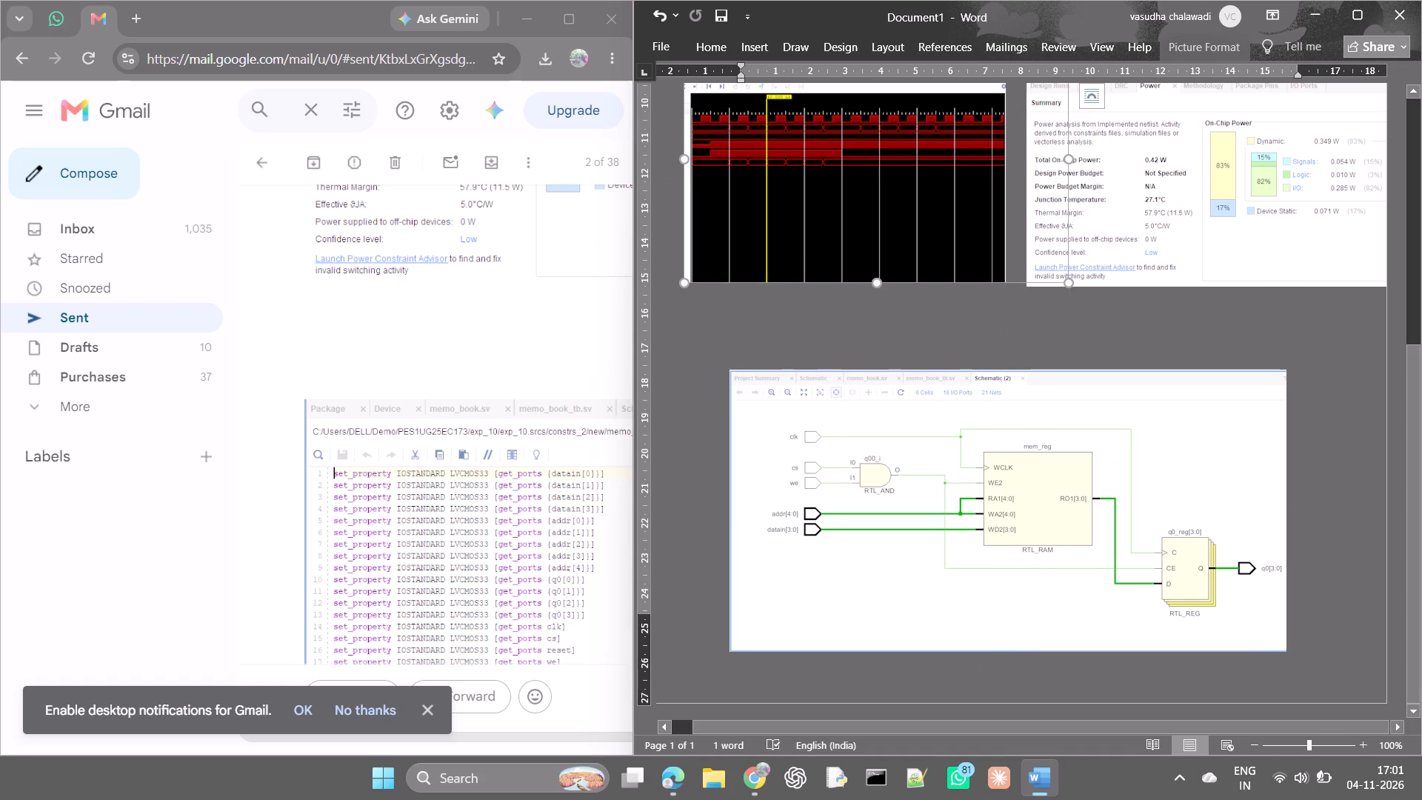
{"action": "left_click_drag", "start_coordinate": [818, 244], "coordinate": [787, 241]}
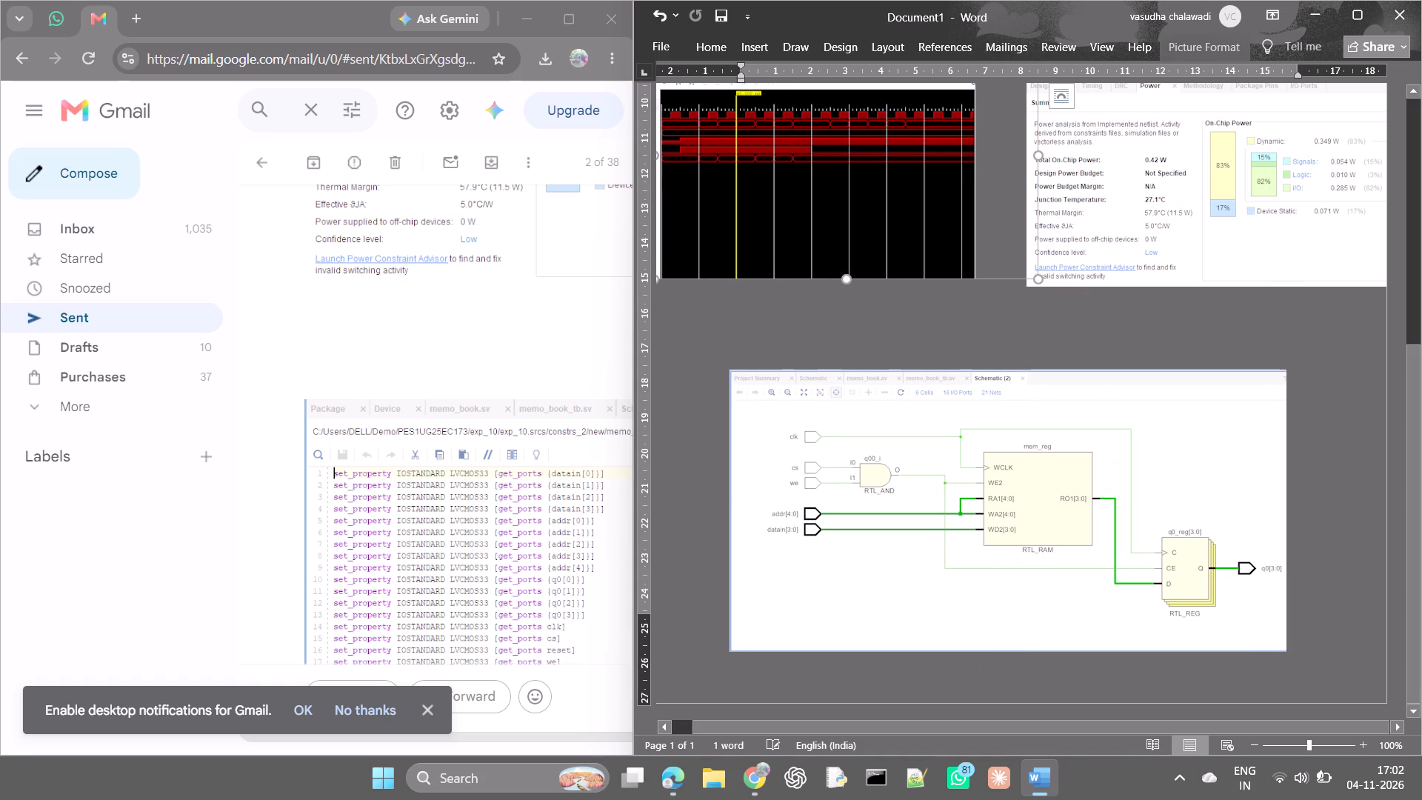
{"action": "left_click", "coordinate": [1229, 180]}
{"action": "left_click_drag", "start_coordinate": [1229, 180], "coordinate": [1207, 180]}
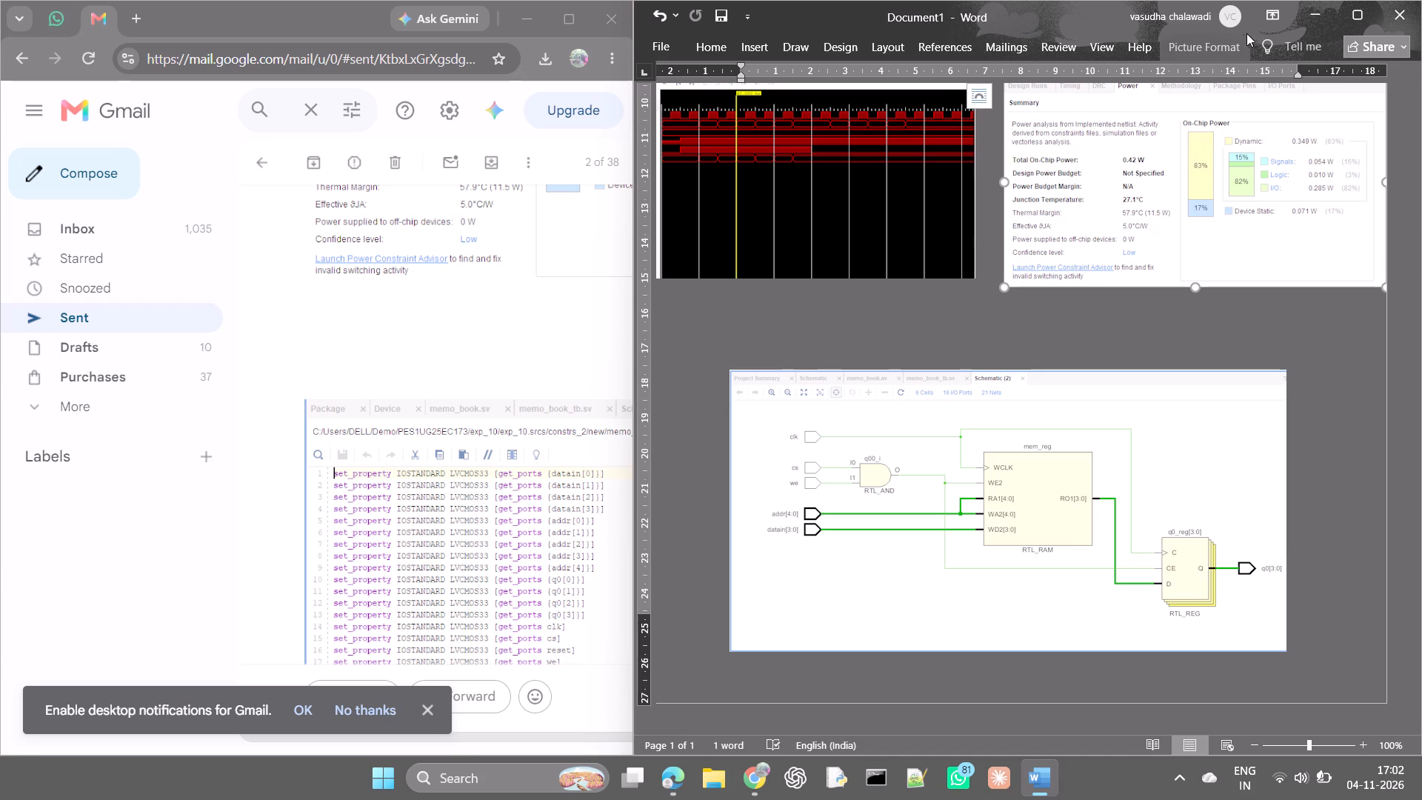
Crop a narrow strip off the right side of the power summary screenshot.
{"action": "left_click", "coordinate": [1226, 41]}
{"action": "left_click", "coordinate": [1186, 83]}
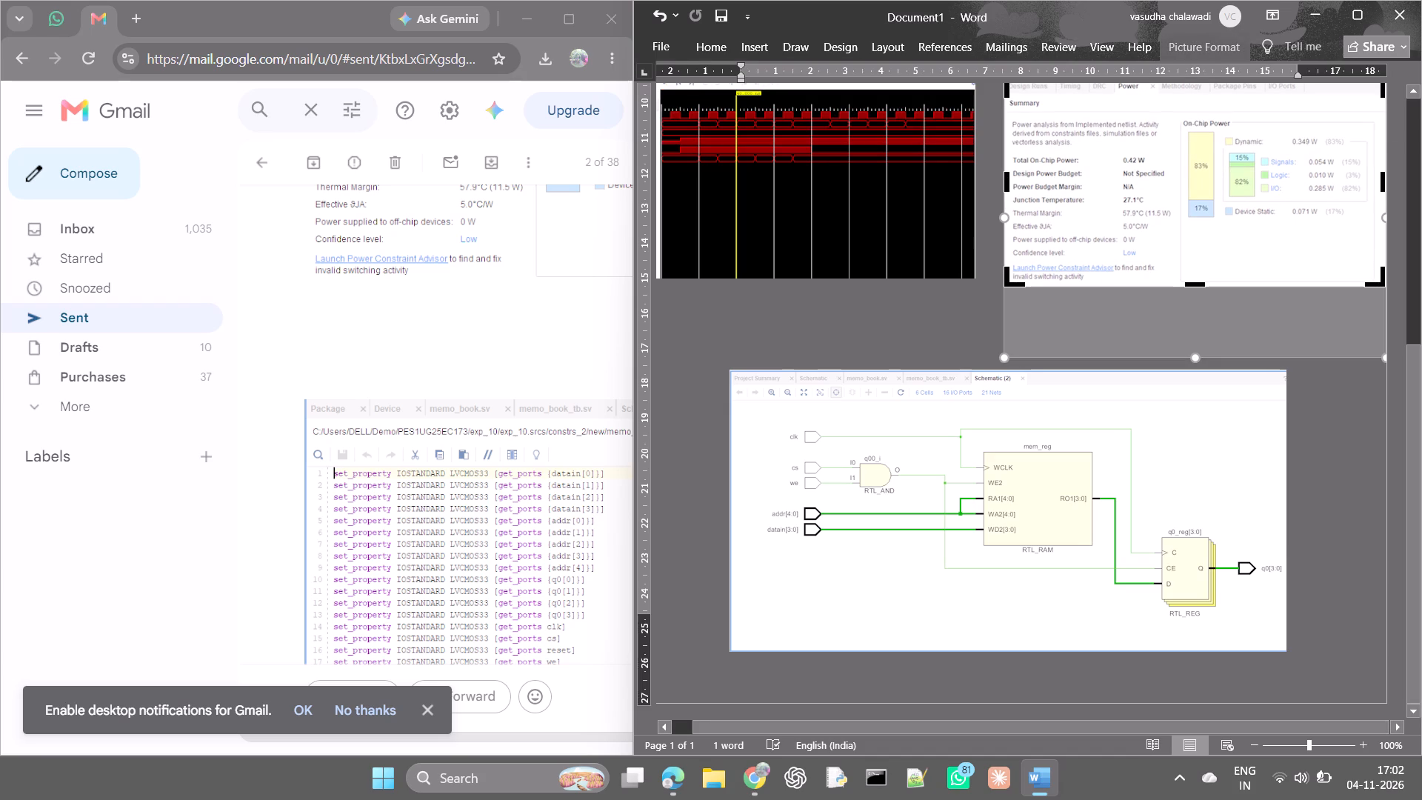
{"action": "left_click", "coordinate": [1382, 181]}
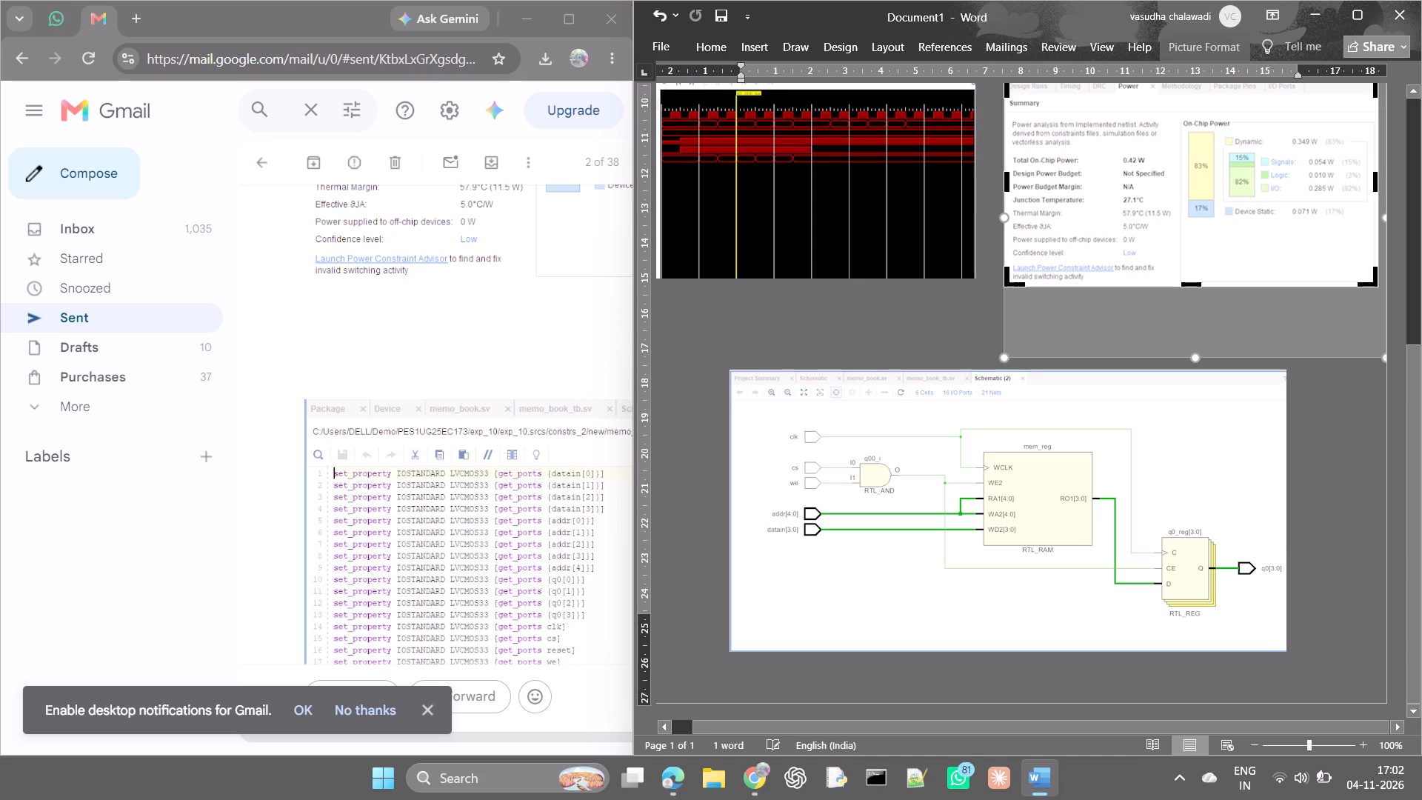
{"action": "left_click", "coordinate": [932, 342]}
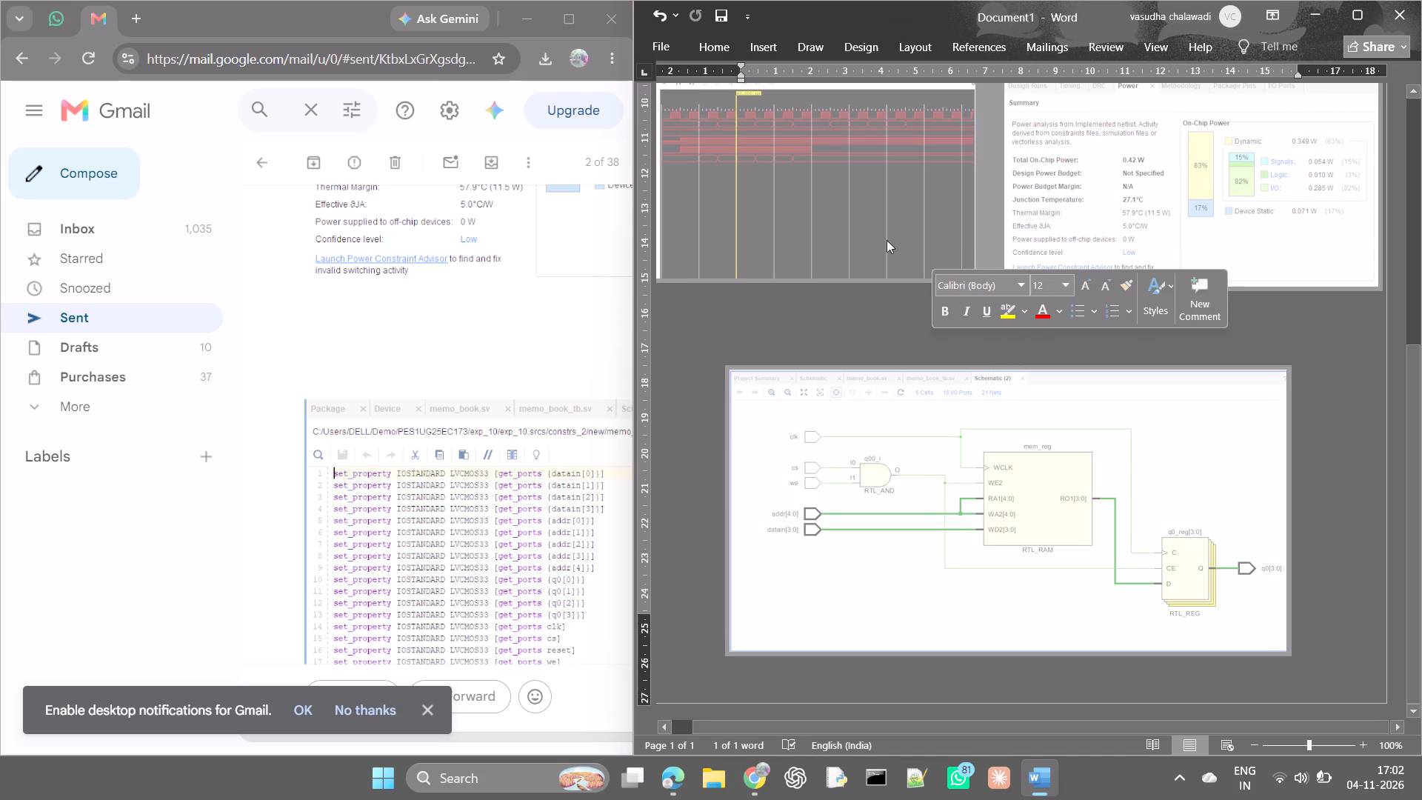
Crop the empty area off the right side of the waveform screenshot so its frame ends at the waveform.
{"action": "left_click", "coordinate": [887, 240]}
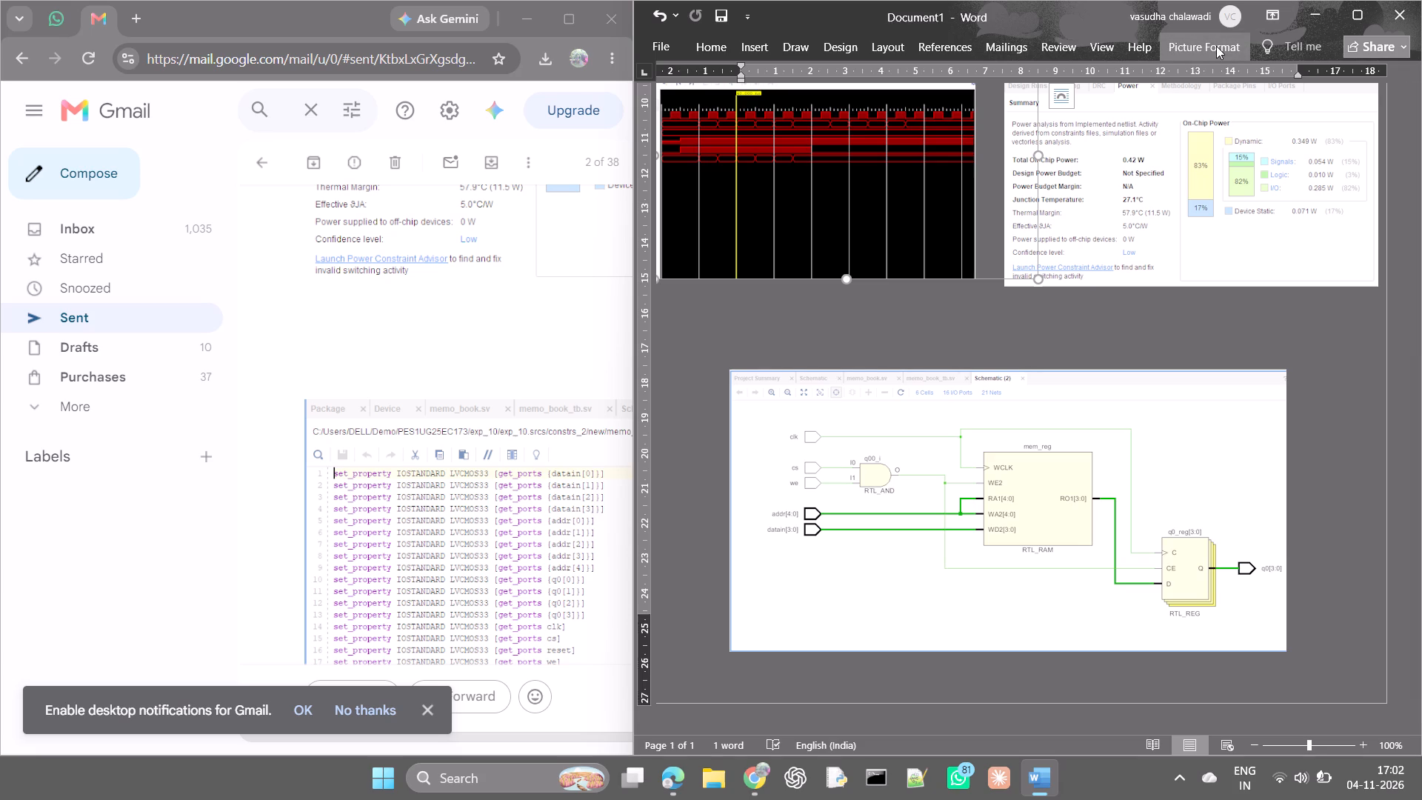
{"action": "left_click", "coordinate": [1216, 46]}
{"action": "left_click", "coordinate": [1164, 95]}
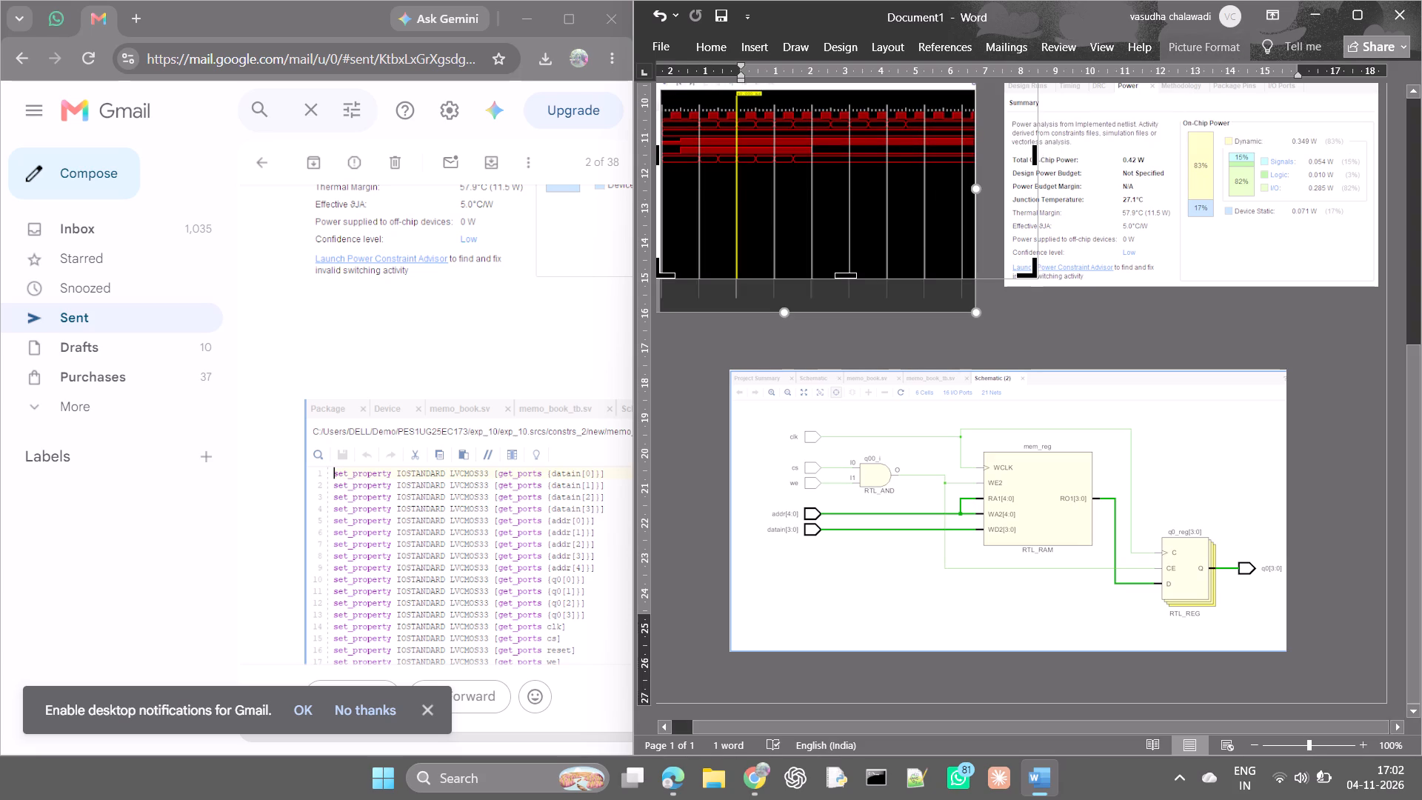
{"action": "left_click_drag", "start_coordinate": [1035, 156], "coordinate": [979, 161]}
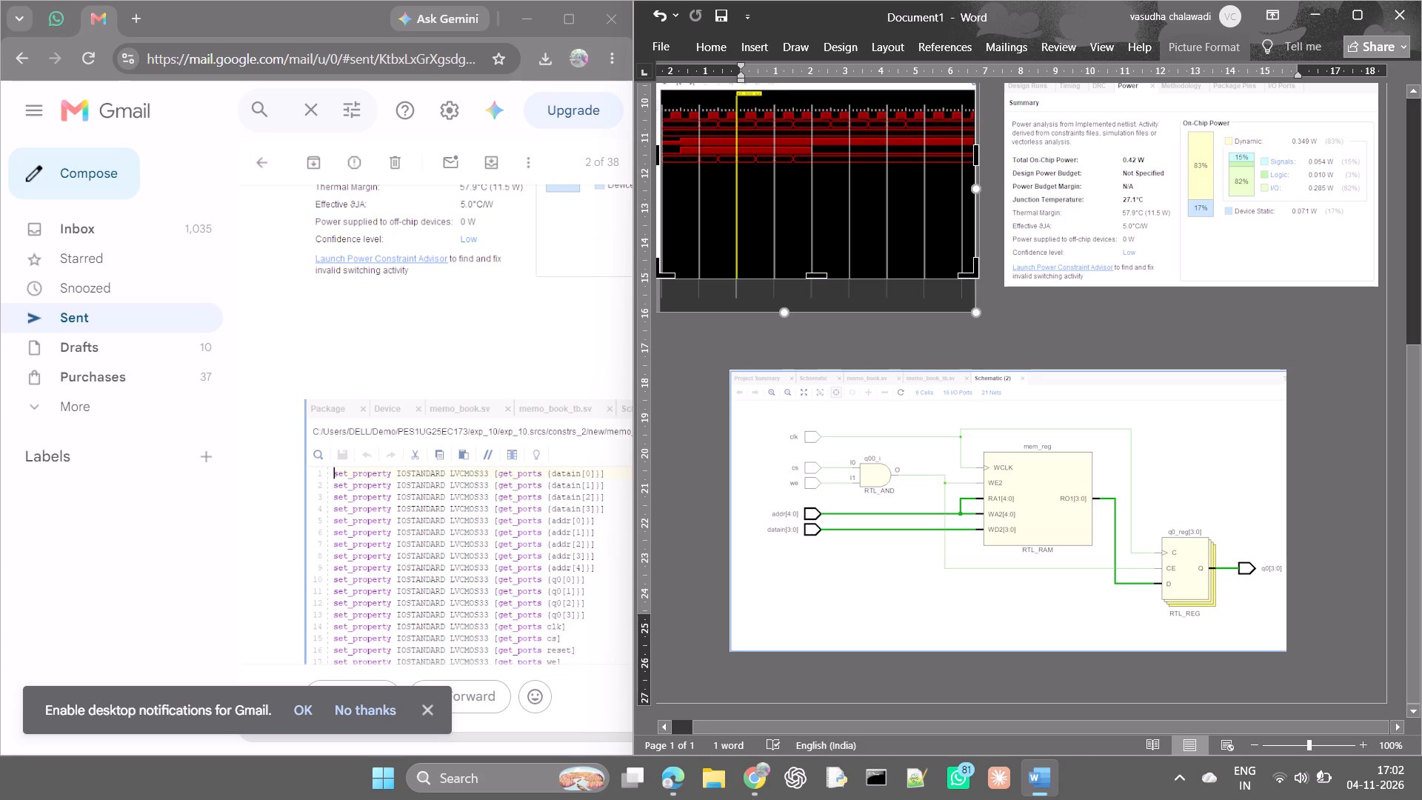
{"action": "left_click", "coordinate": [1007, 342]}
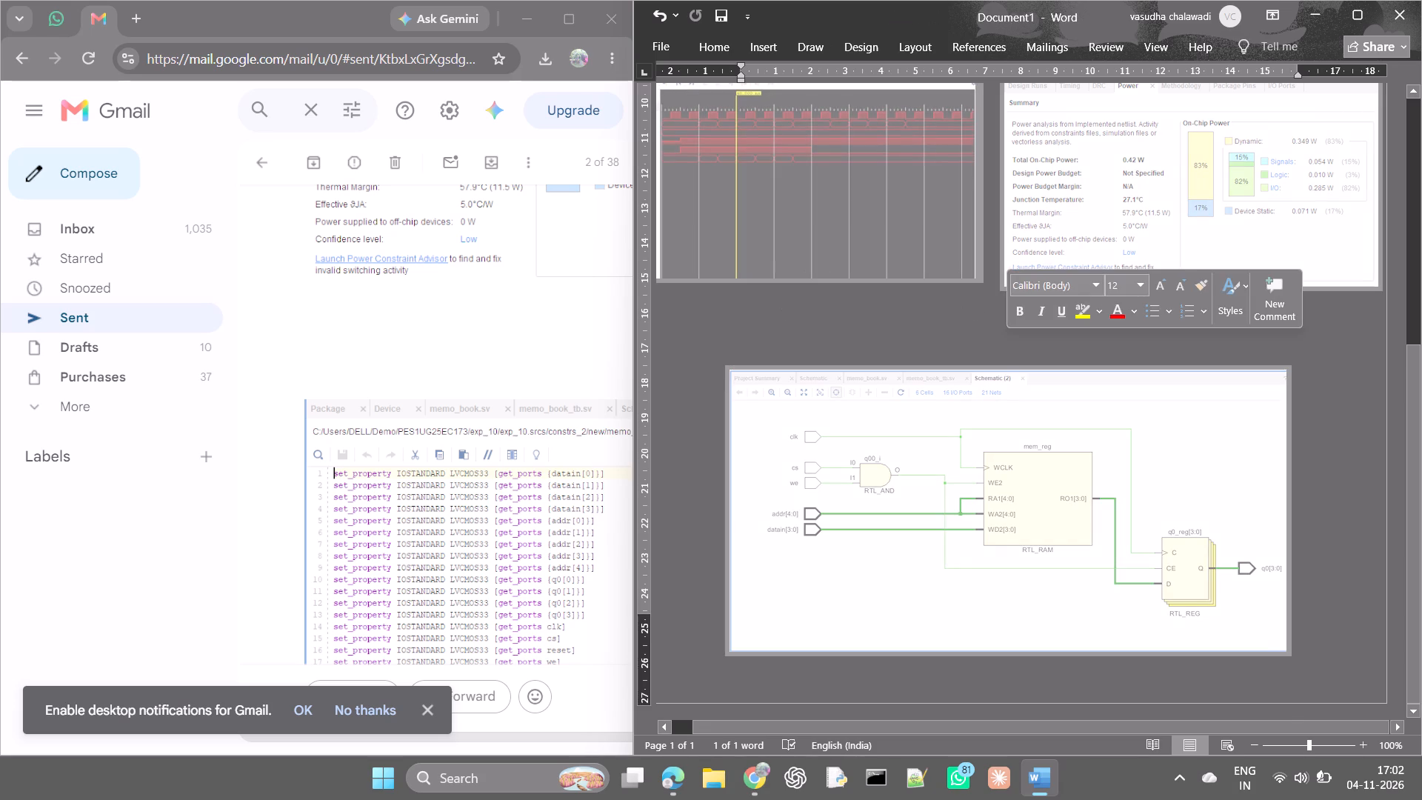
Nudge the waveform screenshot slightly down and the power summary screenshot slightly left to even out their row.
{"action": "scroll", "coordinate": [1007, 342], "scroll_direction": "up", "scroll_amount": 3}
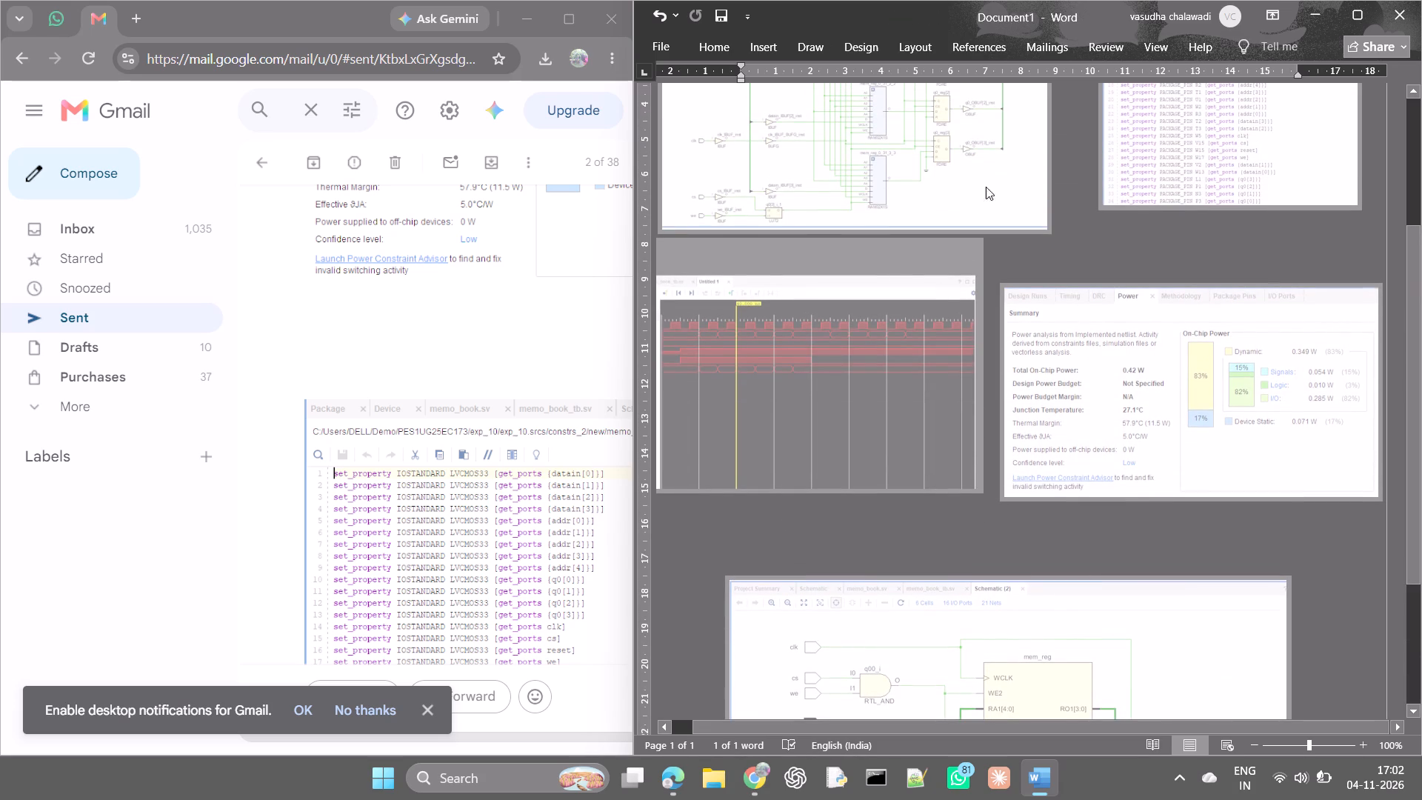
{"action": "left_click", "coordinate": [1084, 244]}
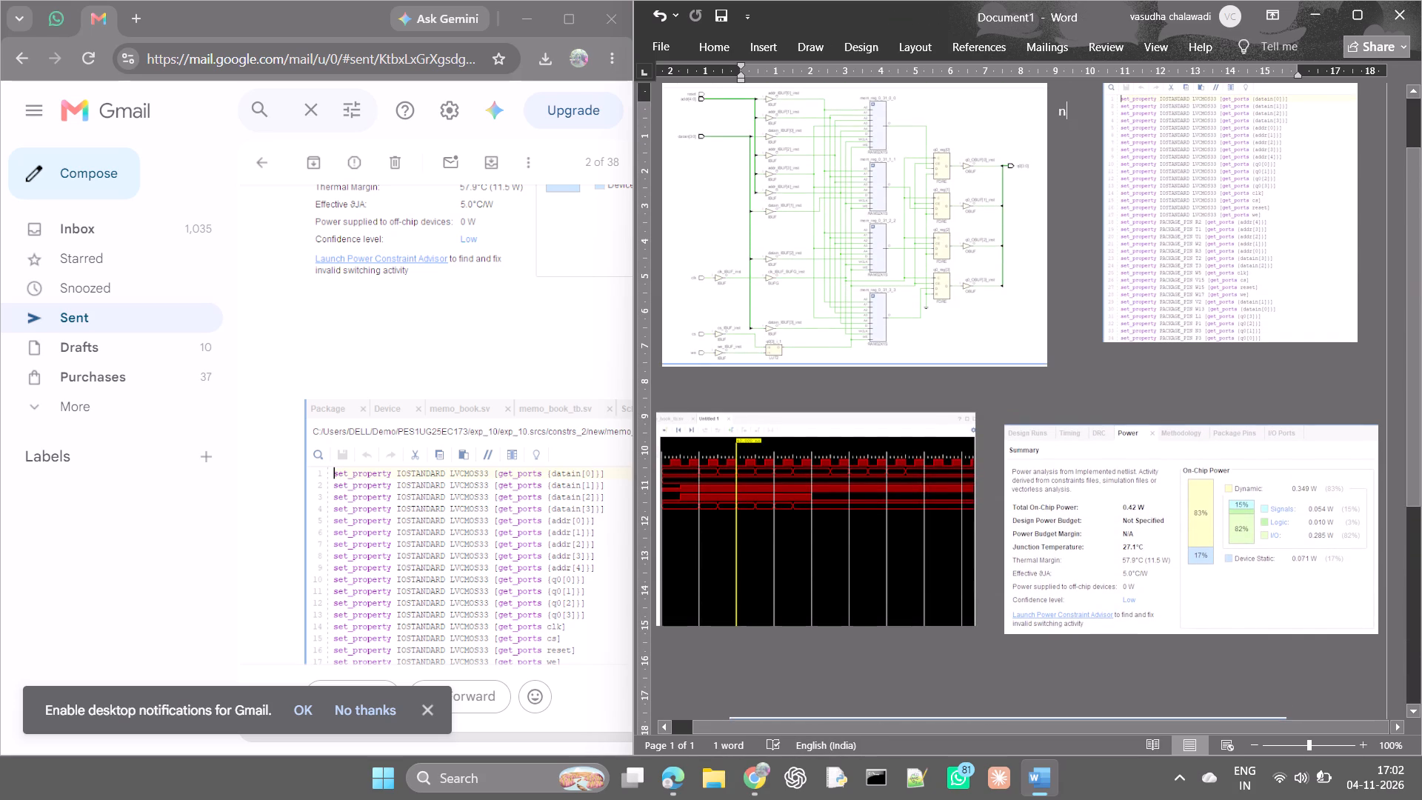
{"action": "left_click_drag", "start_coordinate": [734, 487], "coordinate": [732, 504]}
{"action": "left_click", "coordinate": [1135, 473]}
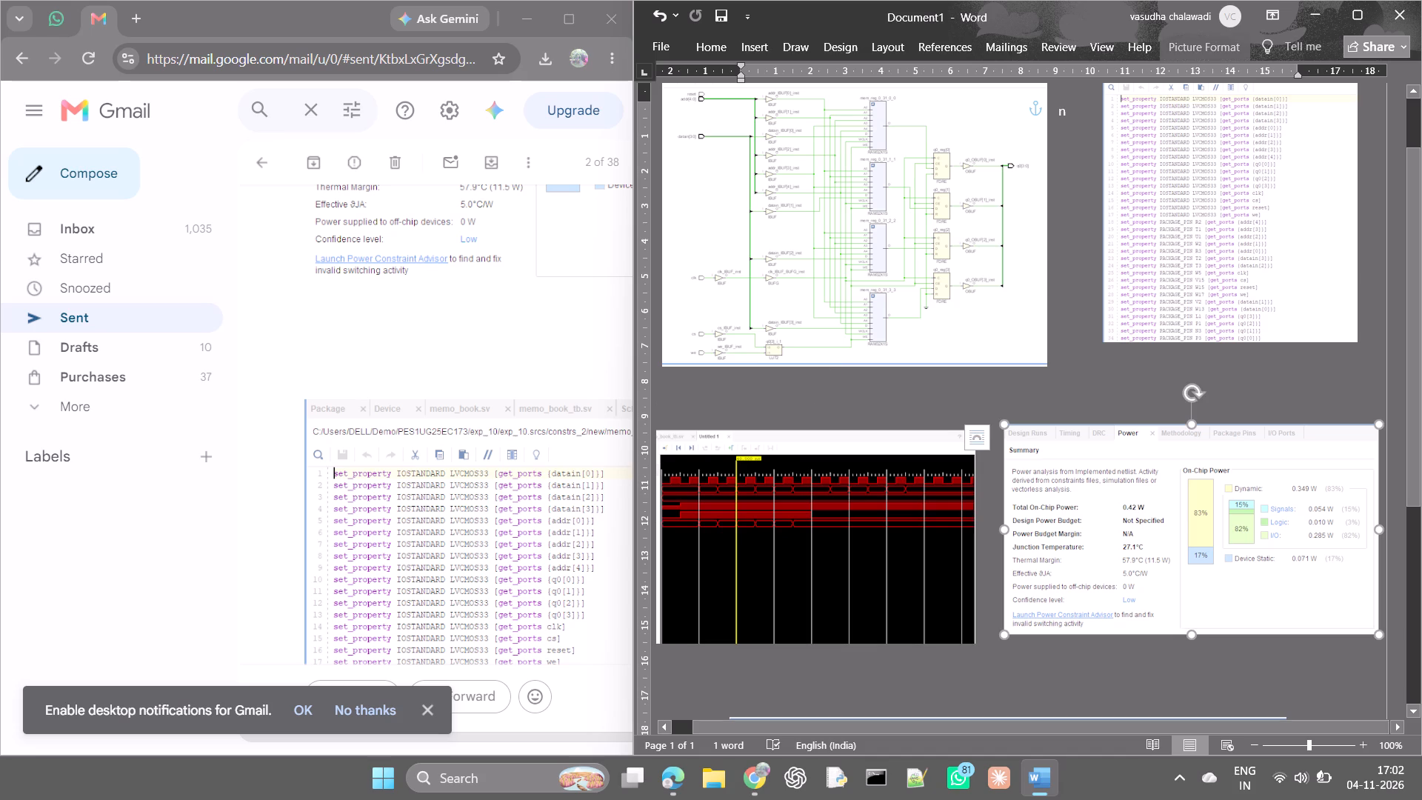
{"action": "left_click", "coordinate": [1135, 473]}
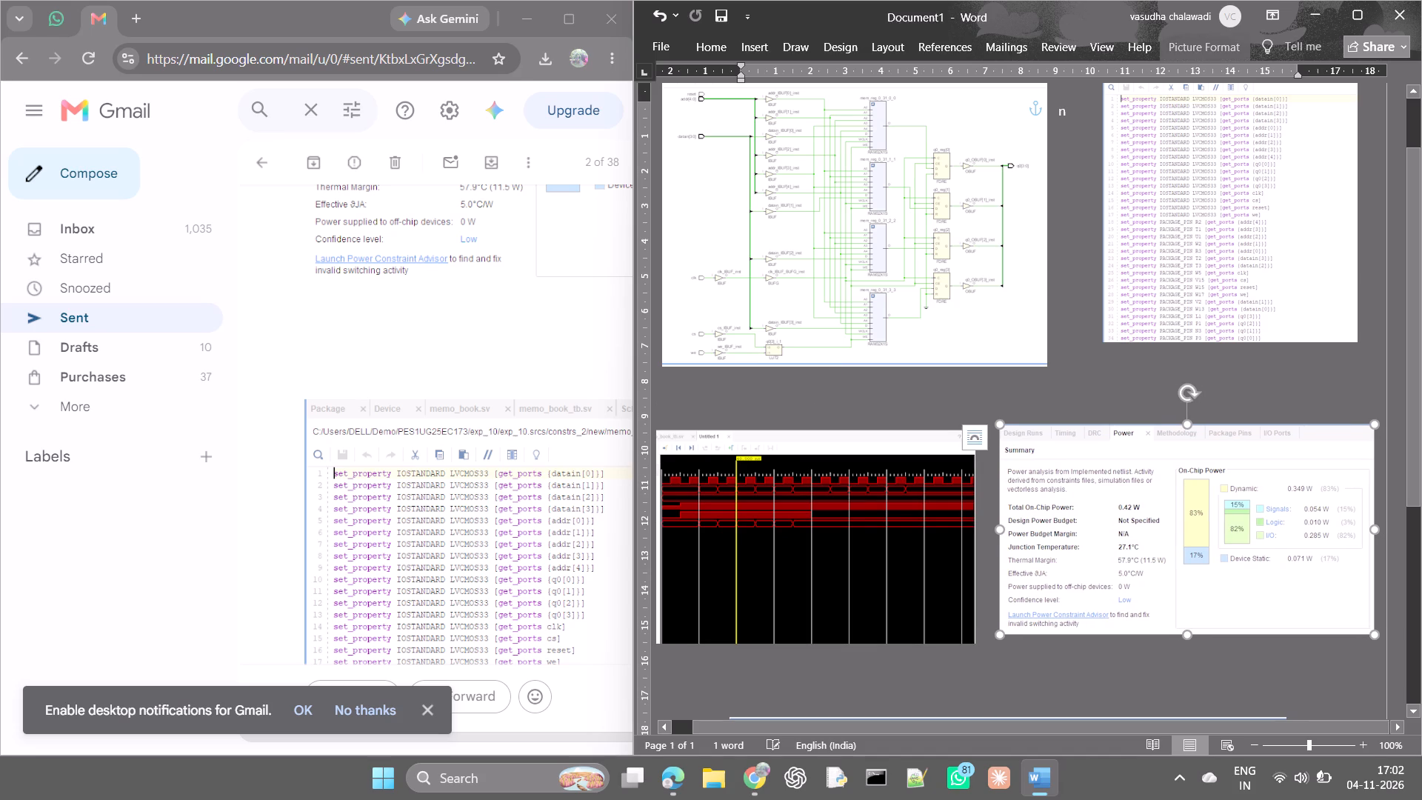
Enlarge the constraints code screenshot slightly from its lower-left corner.
{"action": "left_click", "coordinate": [1233, 259]}
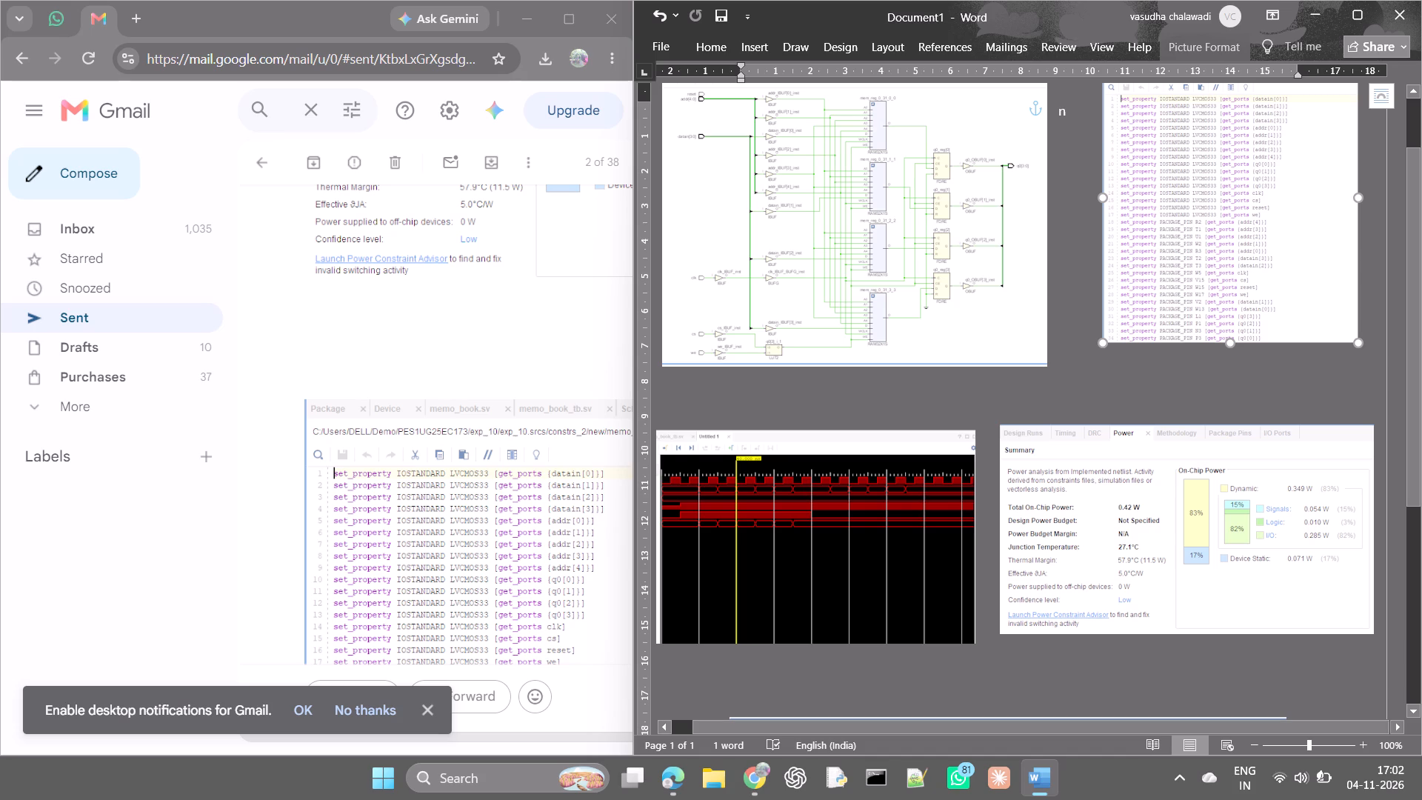
{"action": "left_click_drag", "start_coordinate": [1104, 339], "coordinate": [1095, 356]}
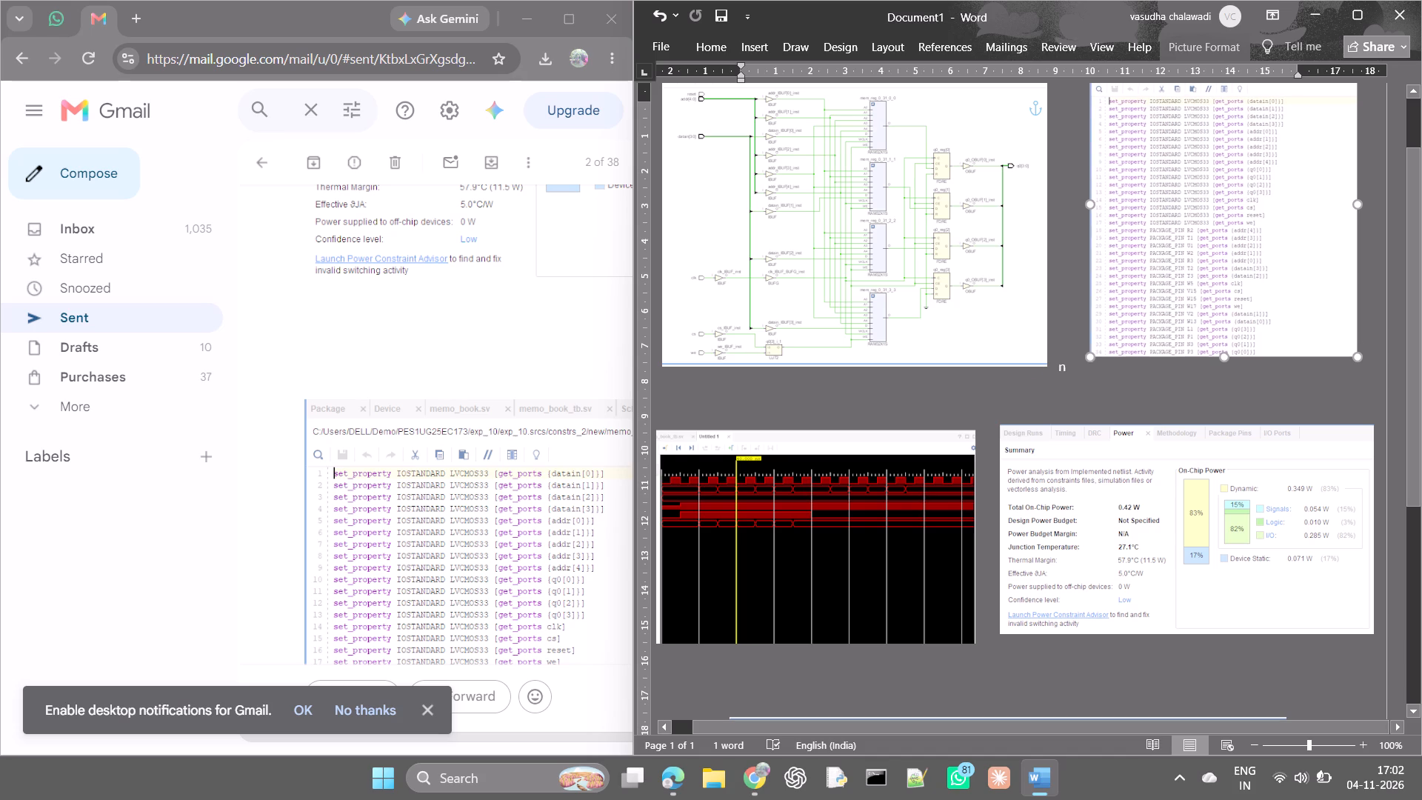
Enlarge the constraints code screenshot slightly more from its lower-left corner and nudge it slightly down beside the schematic.
{"action": "left_click_drag", "start_coordinate": [1095, 356], "coordinate": [1081, 364]}
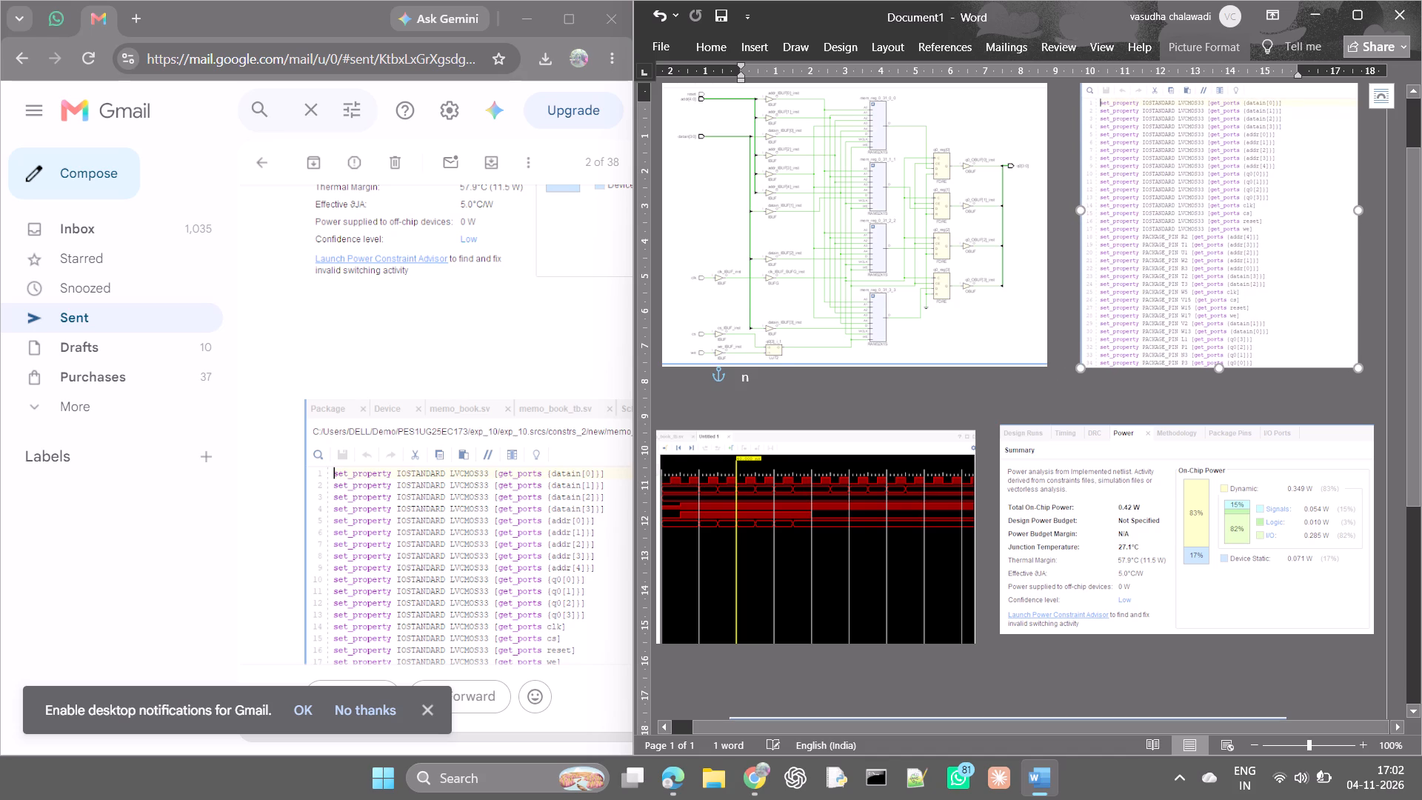
{"action": "scroll", "coordinate": [1276, 188], "scroll_direction": "up", "scroll_amount": 2}
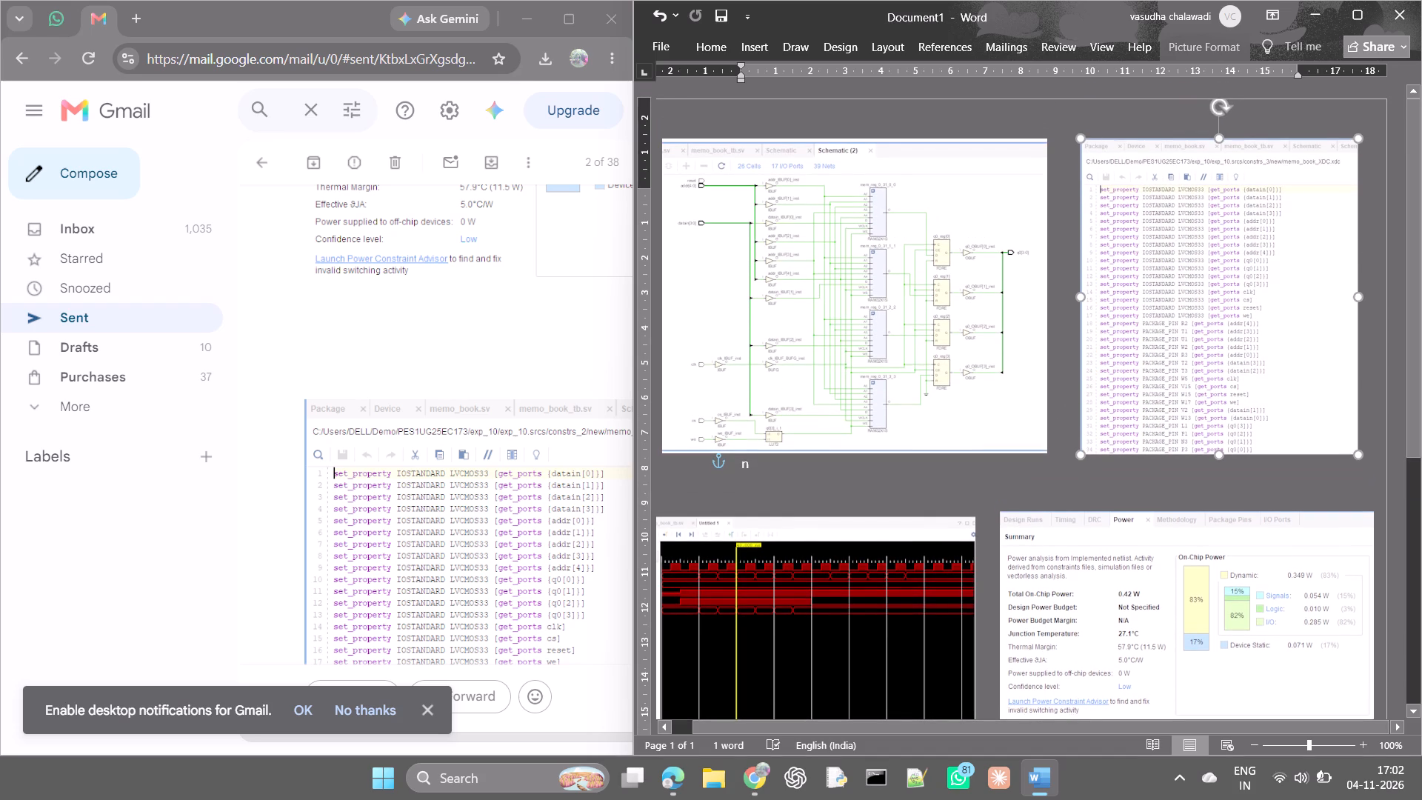
{"action": "left_click", "coordinate": [1212, 230]}
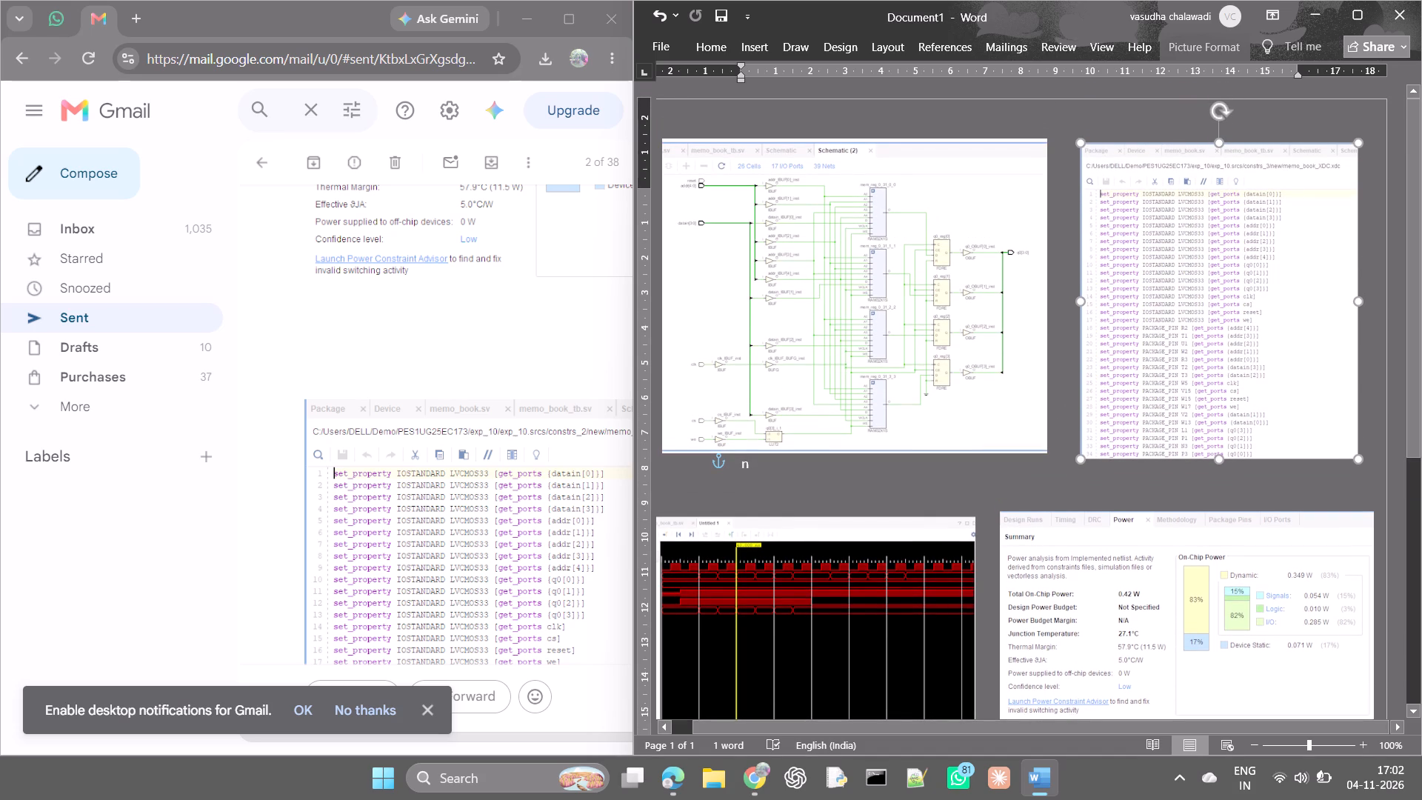
Nudge the power summary screenshot slightly down so its bottom edge lines up with the waveform screenshot.
{"action": "scroll", "coordinate": [1055, 259], "scroll_direction": "down", "scroll_amount": 1}
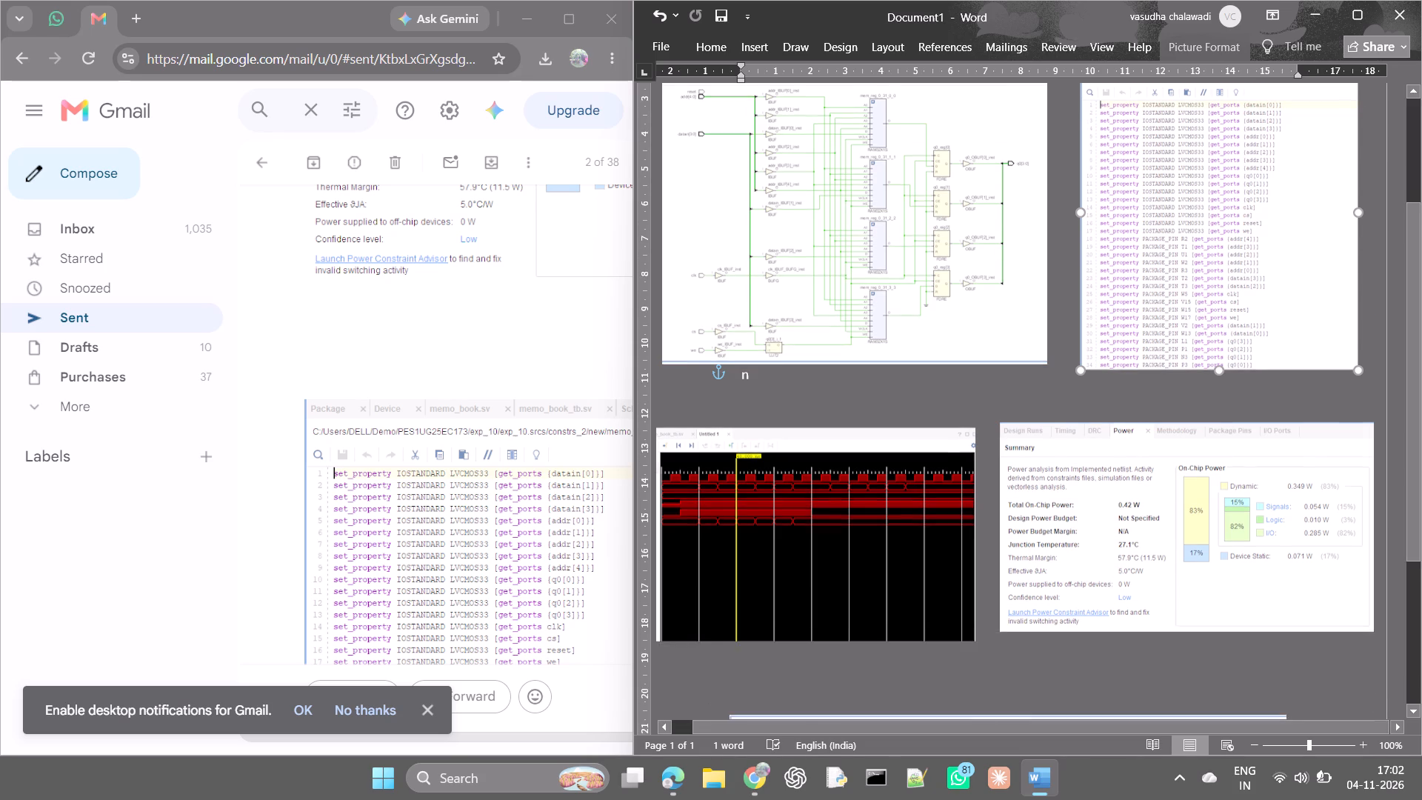
{"action": "scroll", "coordinate": [1055, 259], "scroll_direction": "down", "scroll_amount": 2}
{"action": "left_click_drag", "start_coordinate": [1080, 338], "coordinate": [1080, 339]}
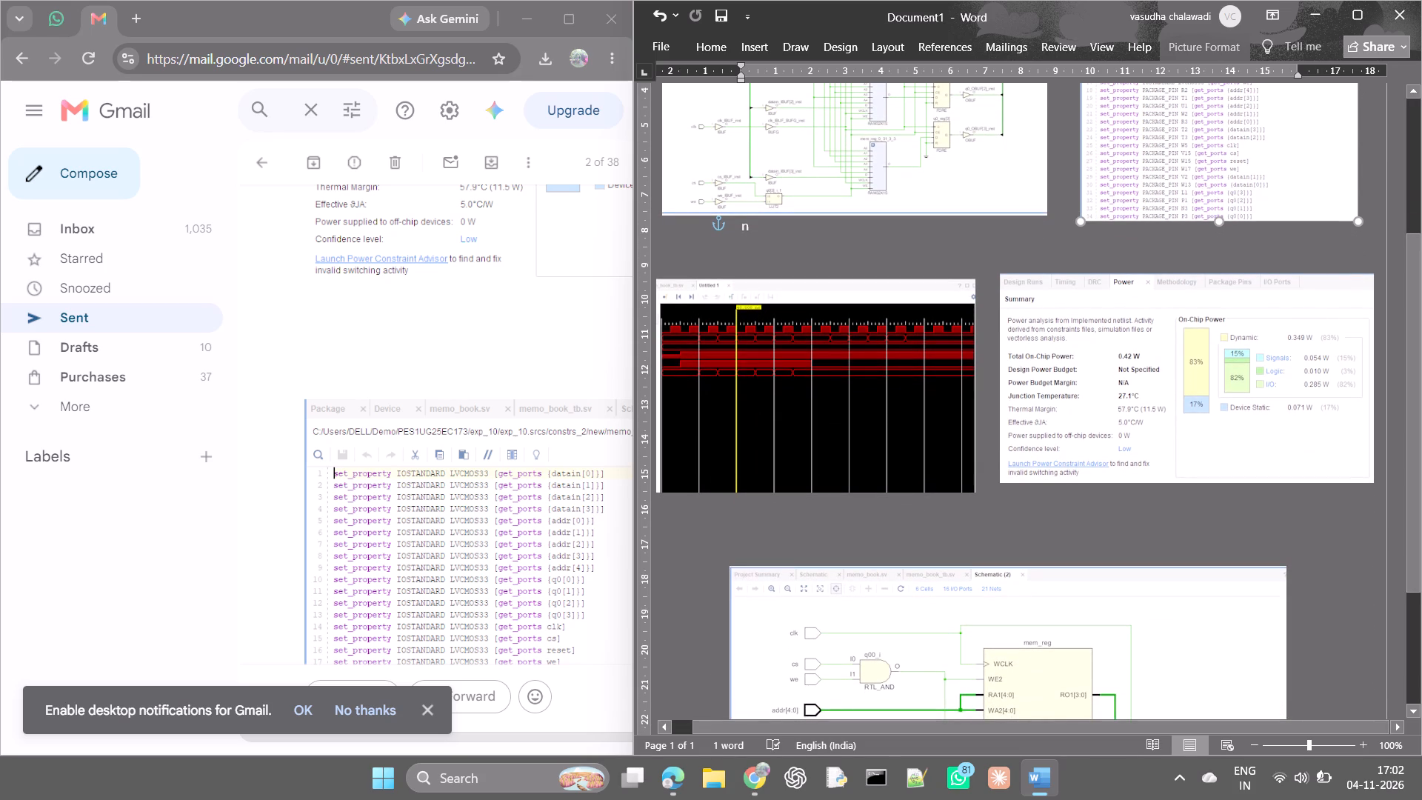
{"action": "left_click_drag", "start_coordinate": [1080, 339], "coordinate": [1082, 350]}
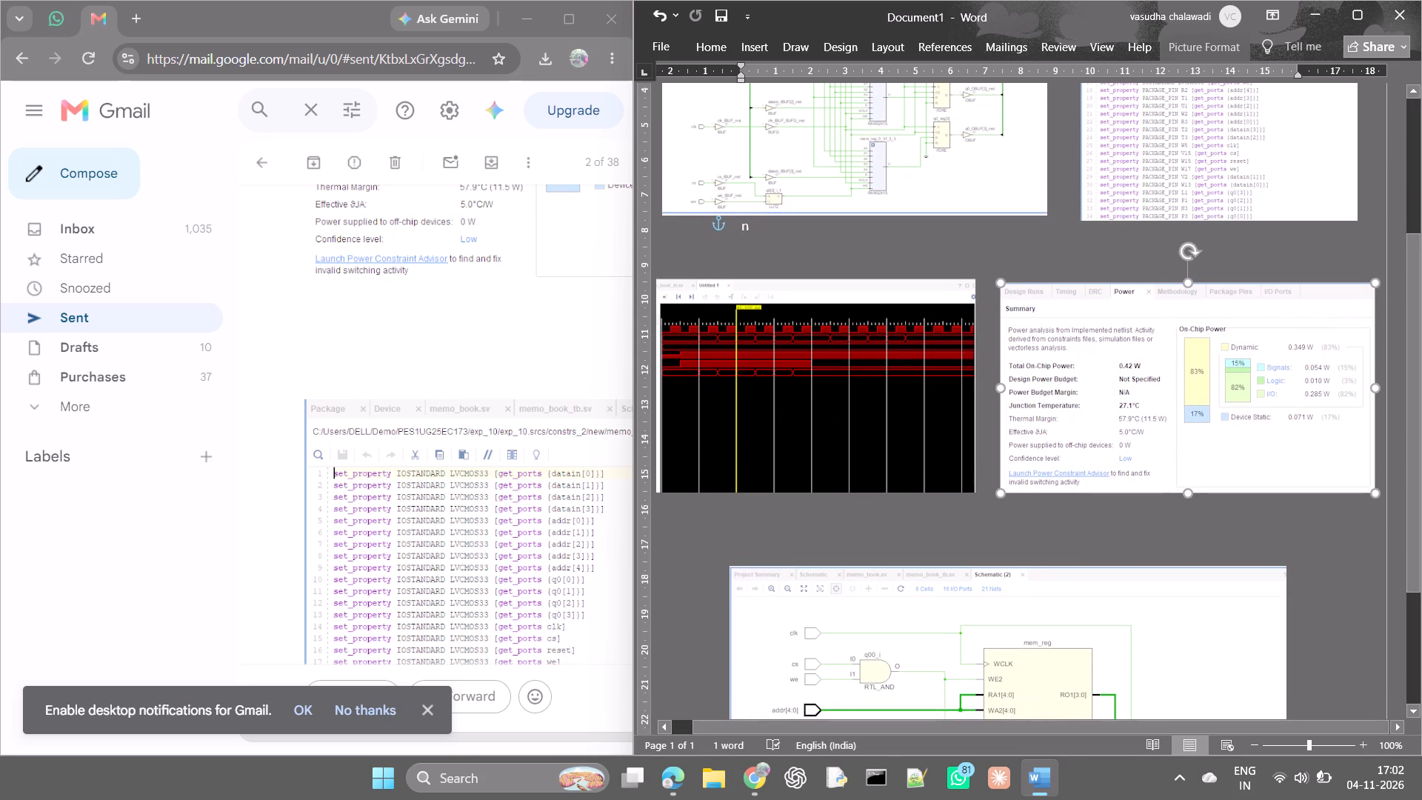
{"action": "left_click_drag", "start_coordinate": [1082, 350], "coordinate": [1082, 347]}
{"action": "scroll", "coordinate": [1082, 347], "scroll_direction": "down", "scroll_amount": 6}
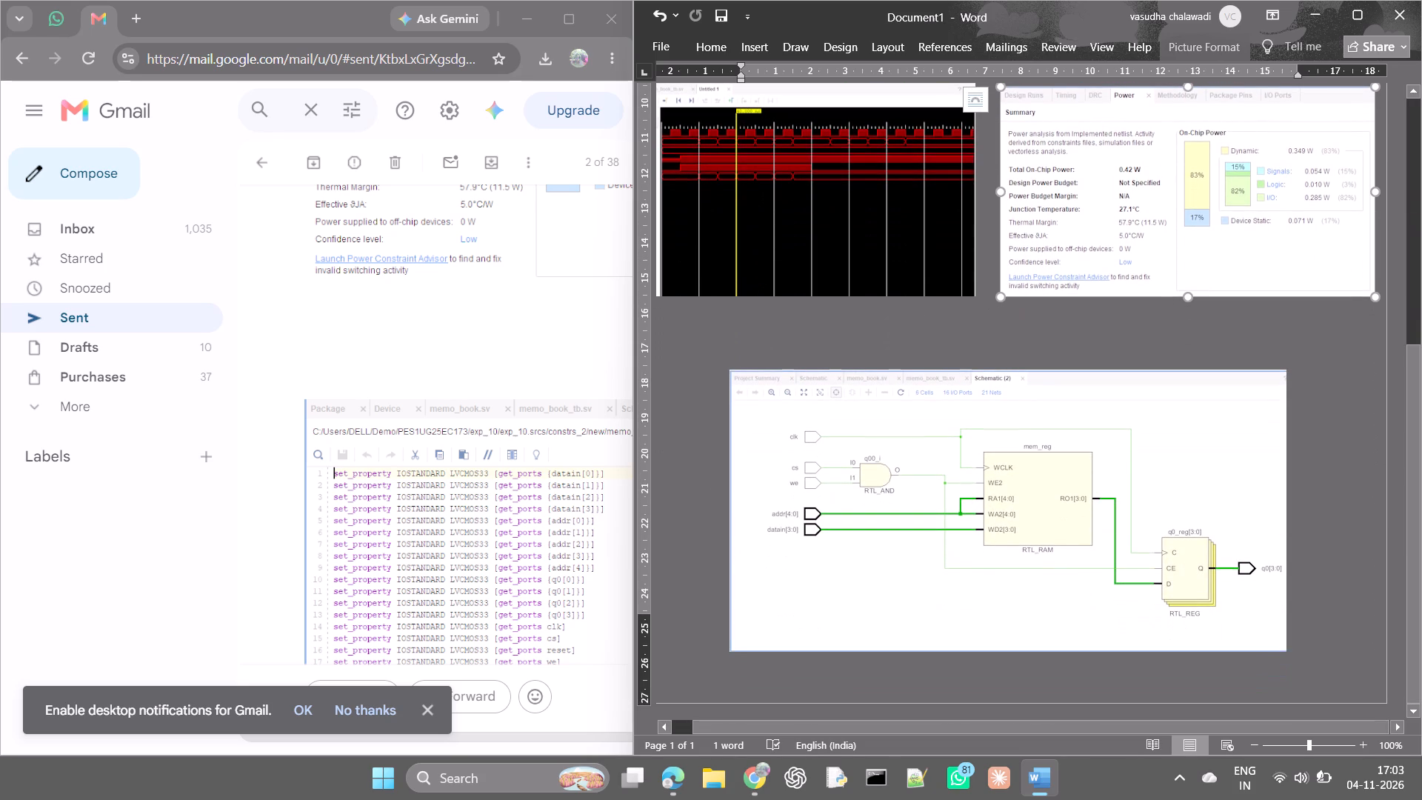